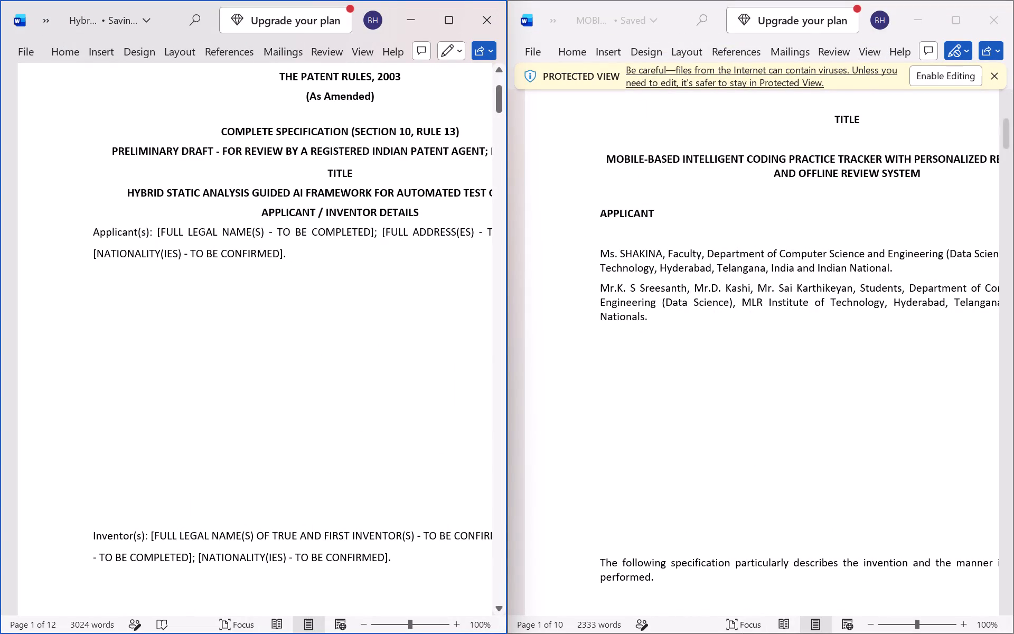
Insert a blank line after "(As Amended)" on the first page of the Hybrid patent document.
scroll(379, 276, left, 1)
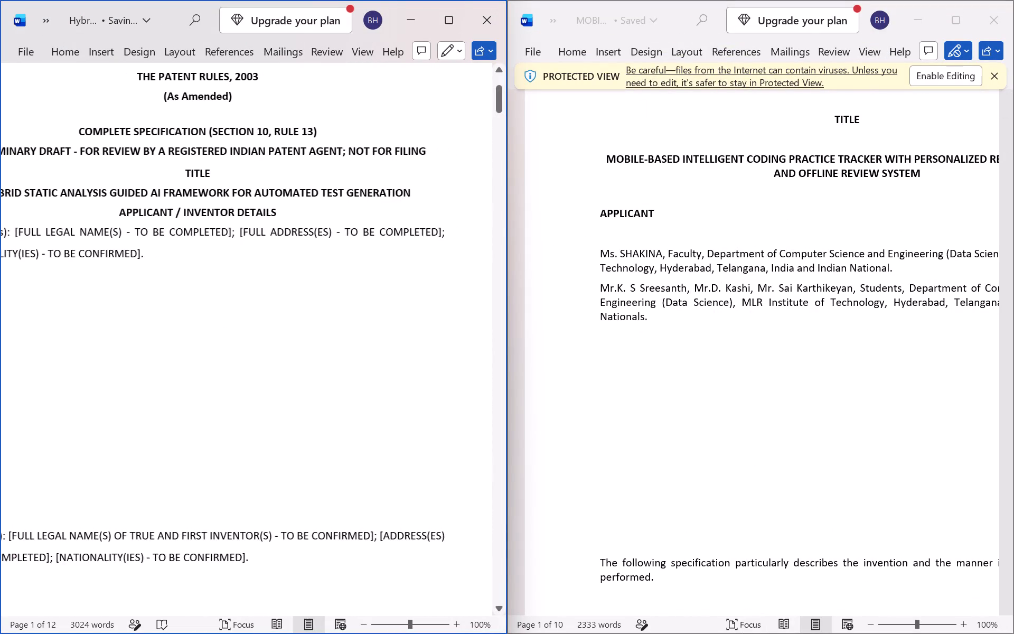
scroll(379, 276, left, 1)
scroll(781, 401, up, 2)
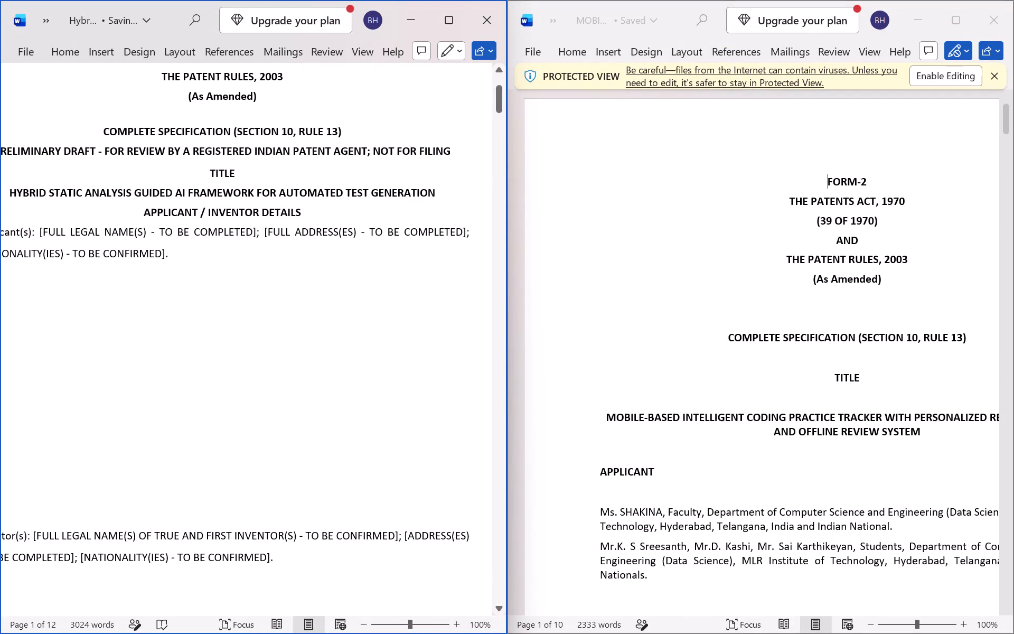
scroll(271, 286, up, 2)
scroll(190, 262, up, 1)
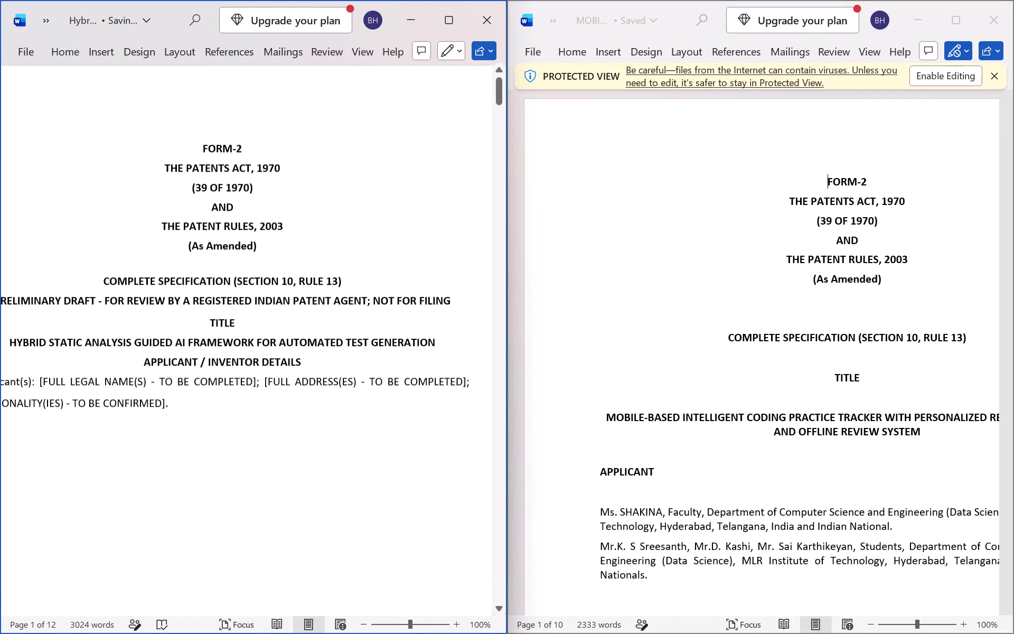
scroll(190, 262, up, 1)
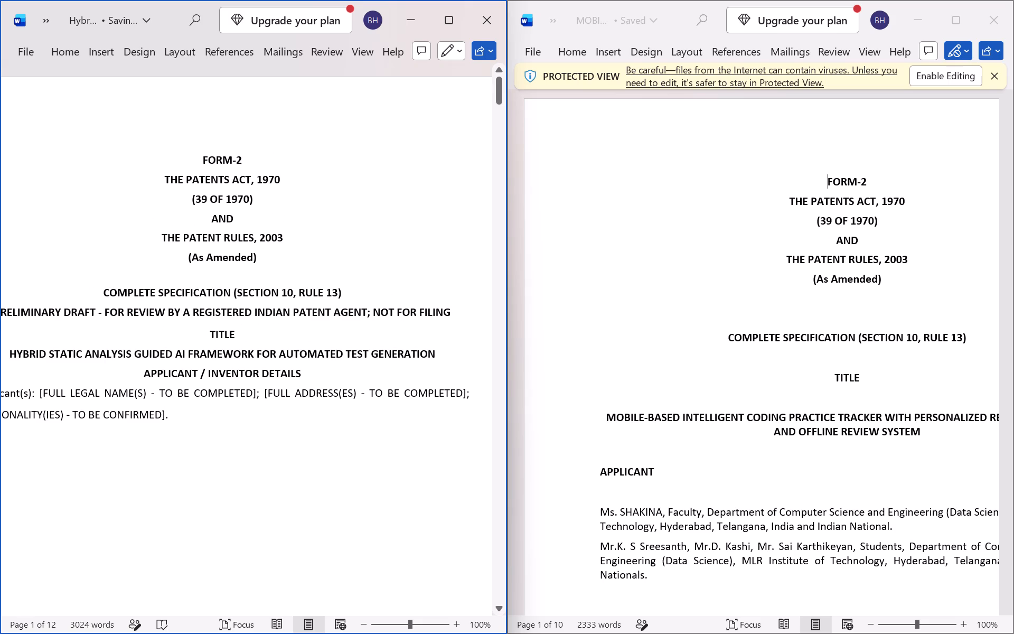
click(236, 278)
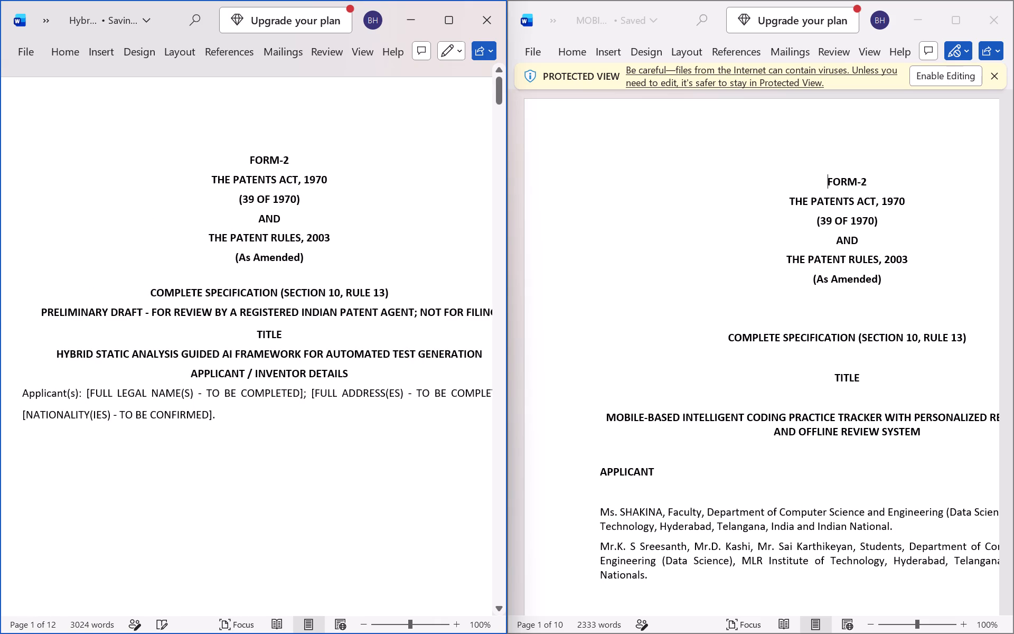
click(328, 258)
key(Return)
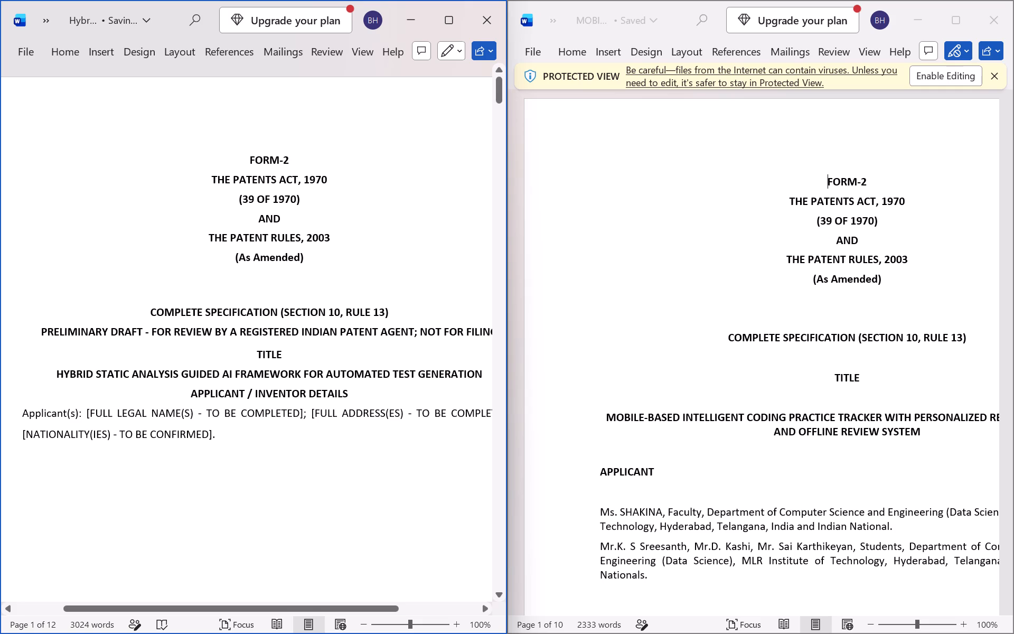
Copy and delete the "PRELIMINARY DRAFT - FOR REVIEW BY A REGISTERED INDIAN PATENT AGENT; NOT FOR FILING" line under the COMPLETE SPECIFICATION heading.
scroll(302, 325, right, 2)
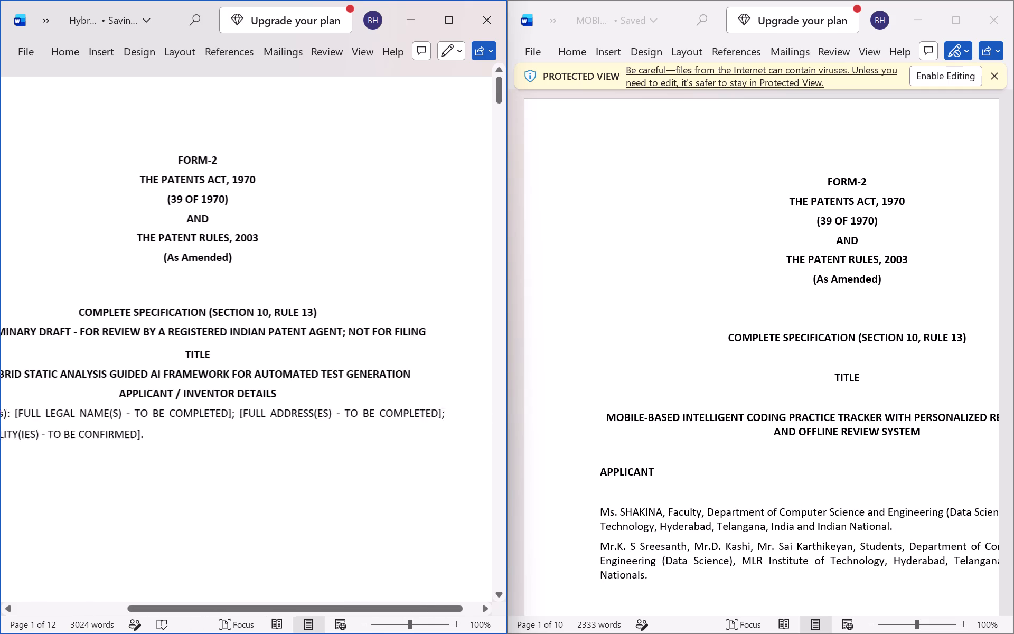
scroll(327, 323, right, 2)
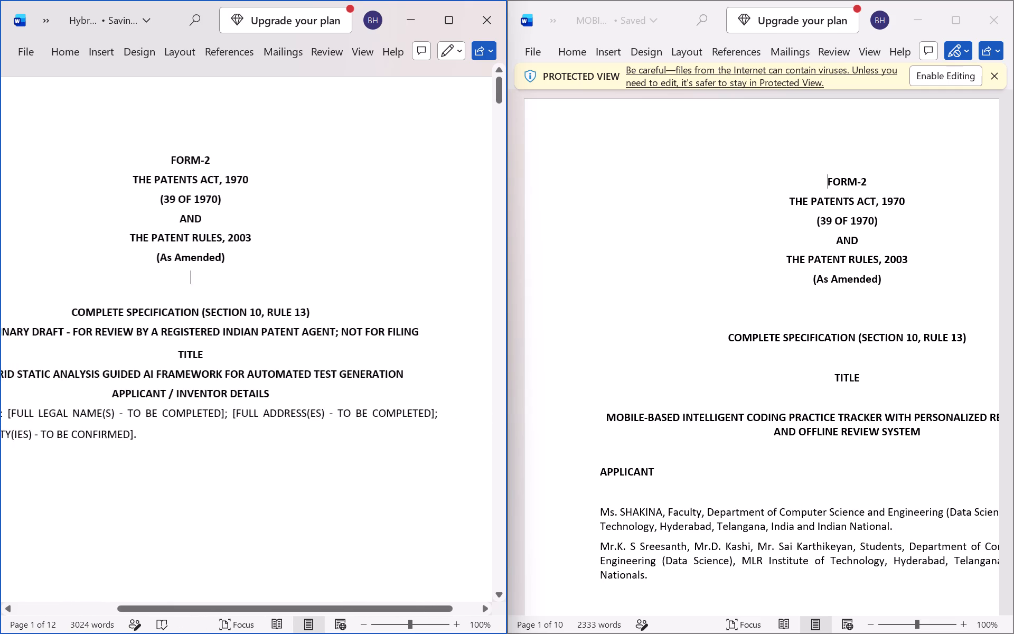
scroll(327, 323, right, 1)
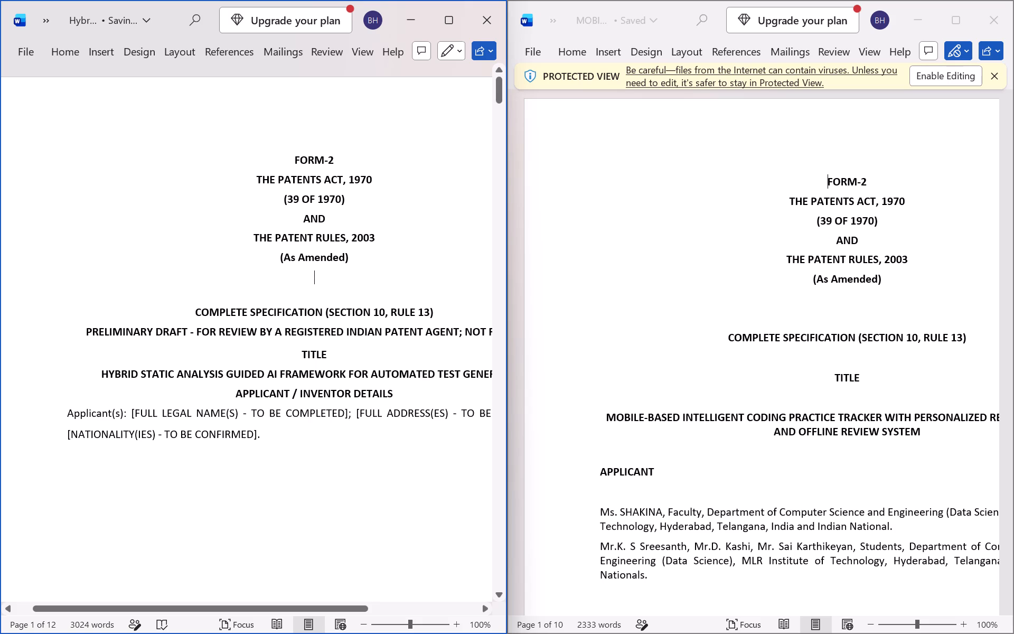
drag(83, 334, 387, 343)
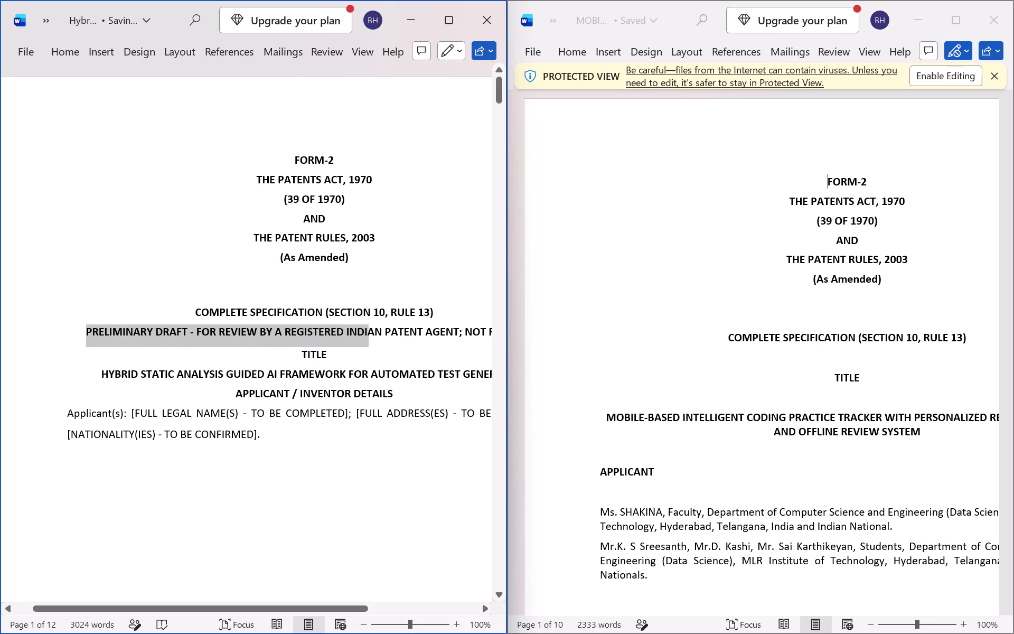
drag(387, 343, 494, 347)
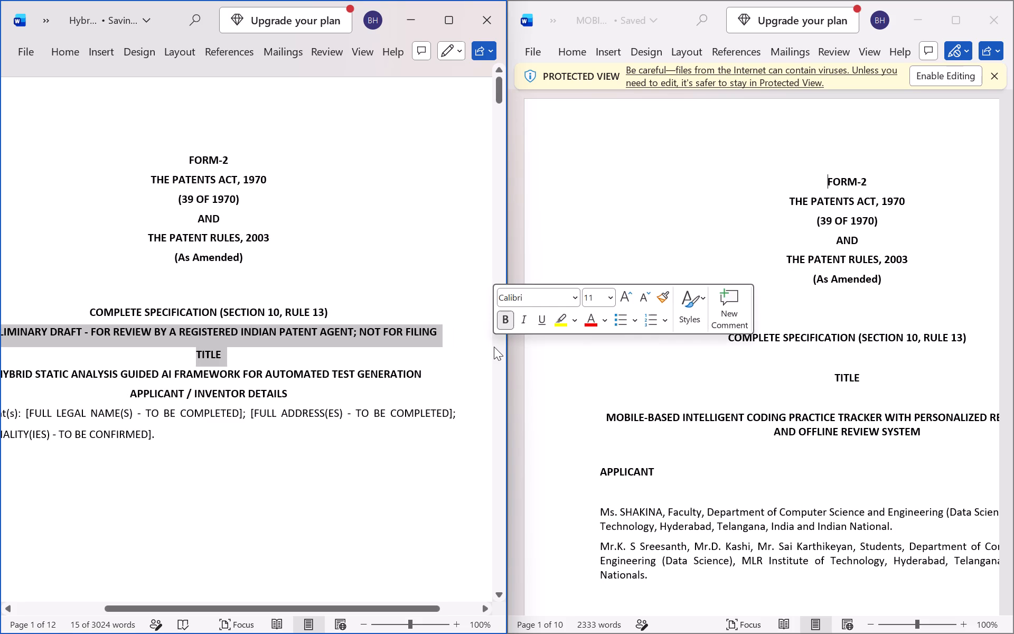
click(462, 330)
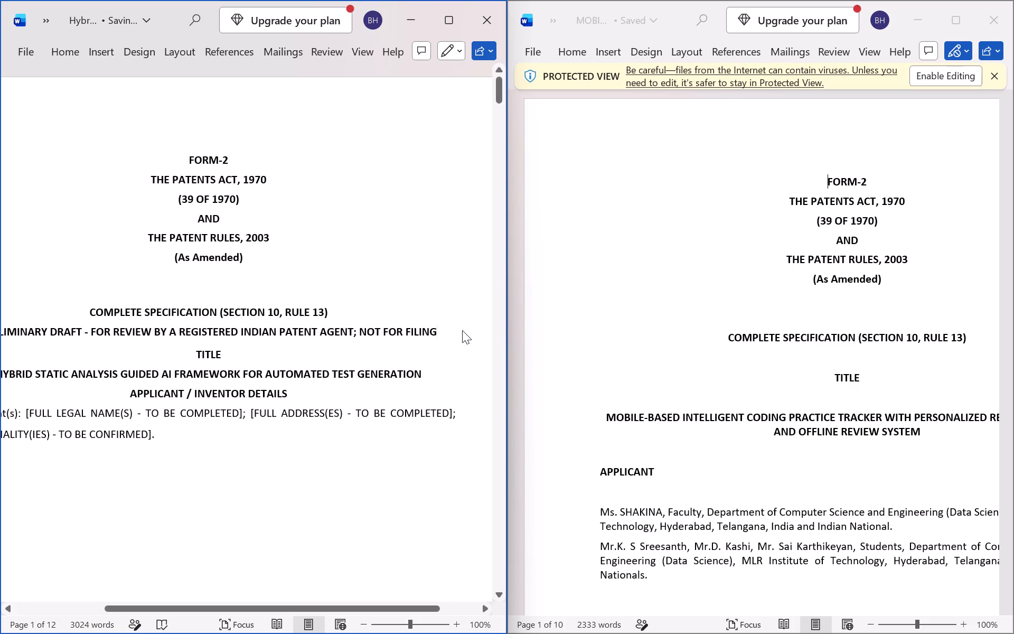
key(ctrl+shift+Left)
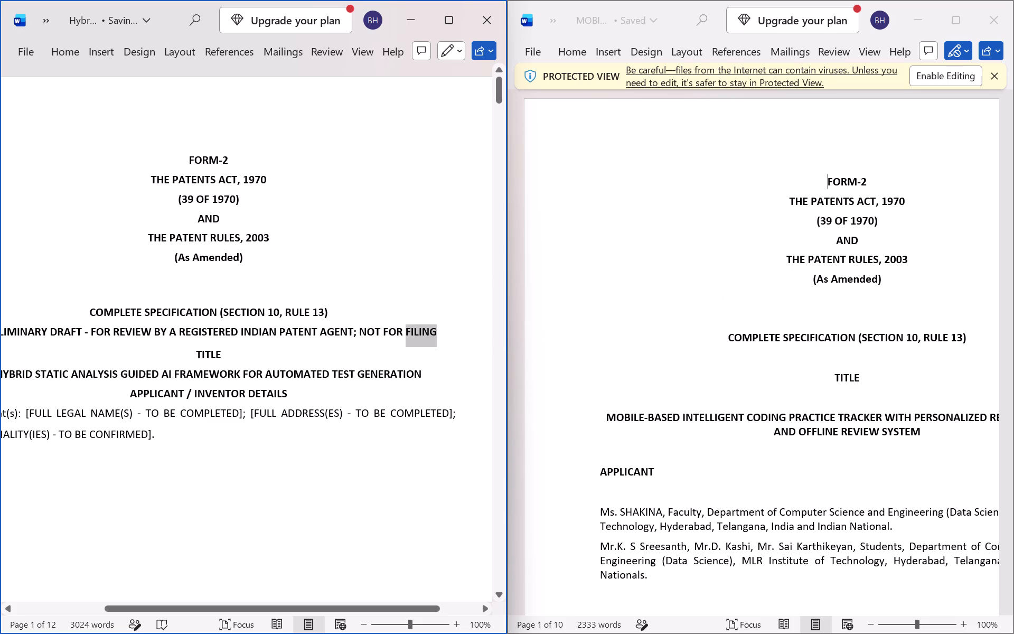
key(ctrl+shift+Left)
key(ctrl+shift+Left)
key(ctrl+shift+Left)
key(ctrl+shift+Left)
key(ctrl+shift+Left)
key(ctrl+shift+Left)
key(ctrl+shift+Left)
key(ctrl+shift+Left)
key(ctrl+shift+Left)
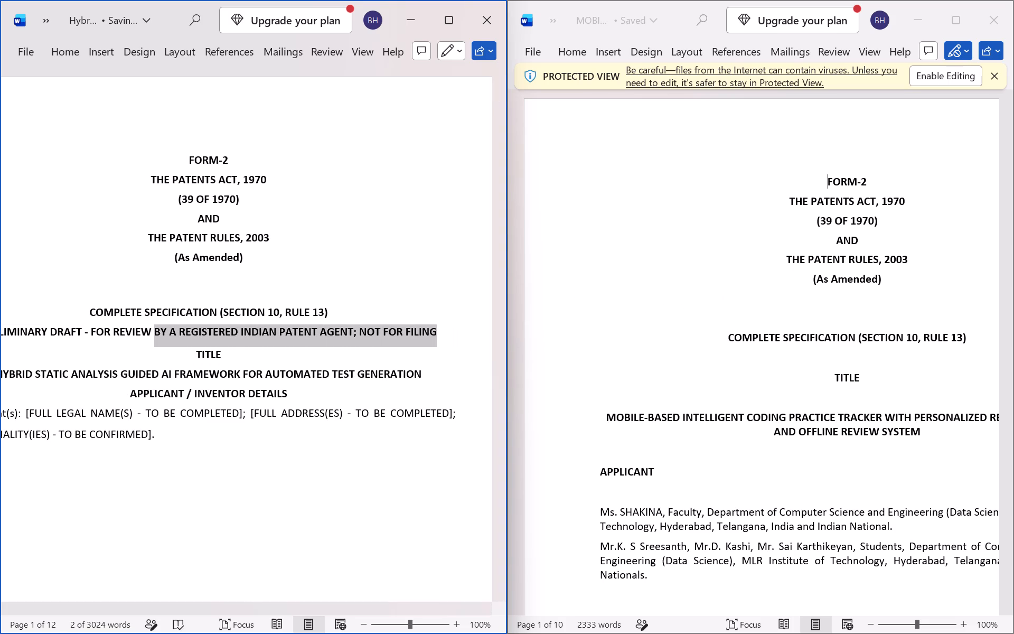
key(ctrl+shift+Left)
key(ctrl+shift+Left)
key(ctrl+shift+Left)
key(ctrl+shift+Left)
key(ctrl+shift+Left)
key(ctrl+shift+Left)
key(ctrl+shift+Right)
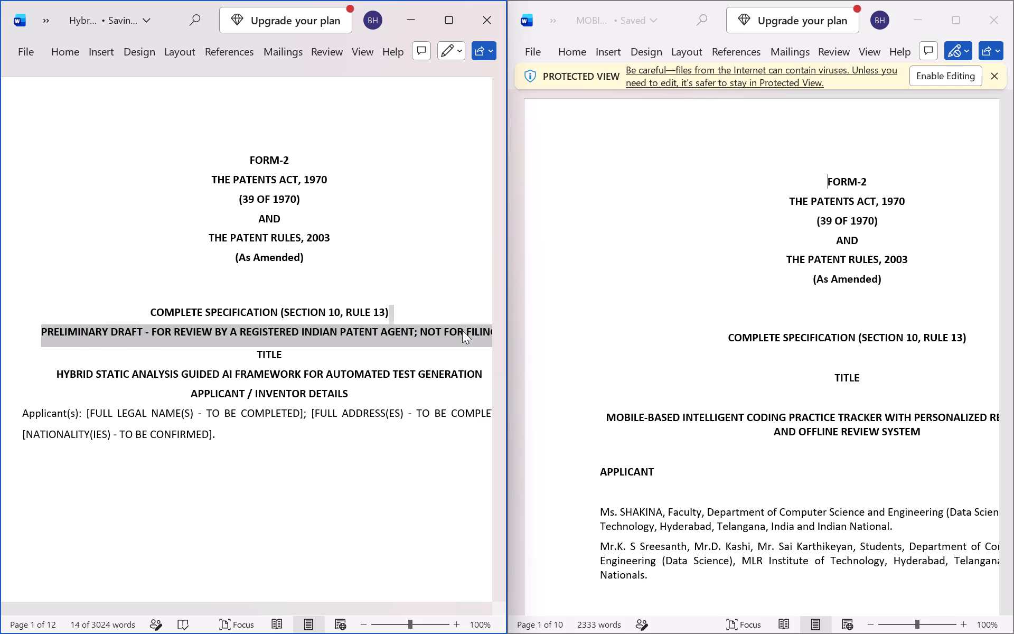
key(ctrl+c)
key(BackSpace)
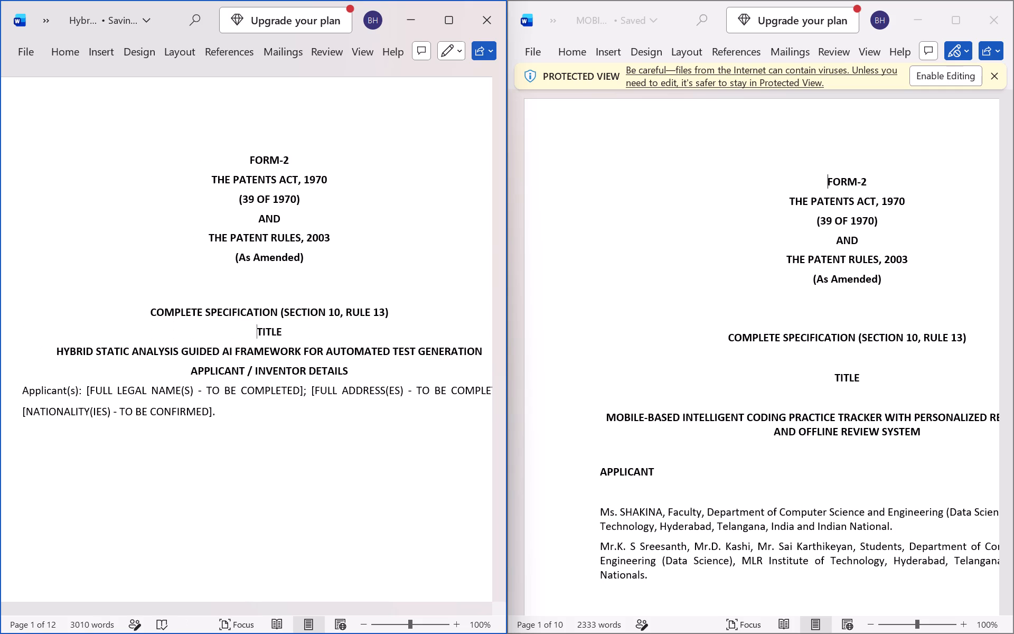
Add one blank line above and one blank line below the TITLE heading.
key(Return)
key(Right)
key(Right)
key(Right)
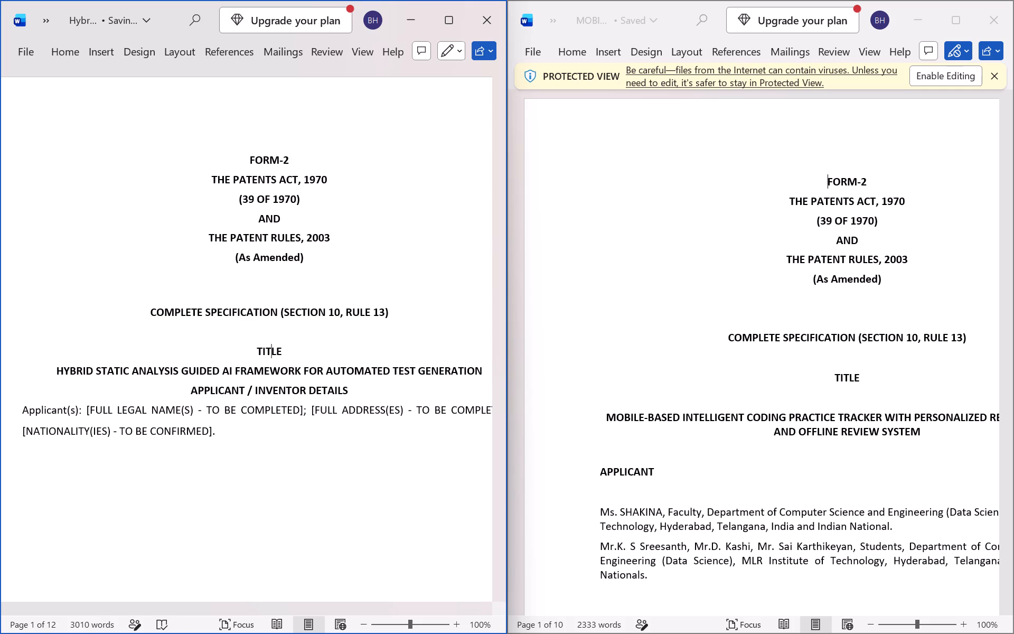
key(Right)
key(Right)
key(Return)
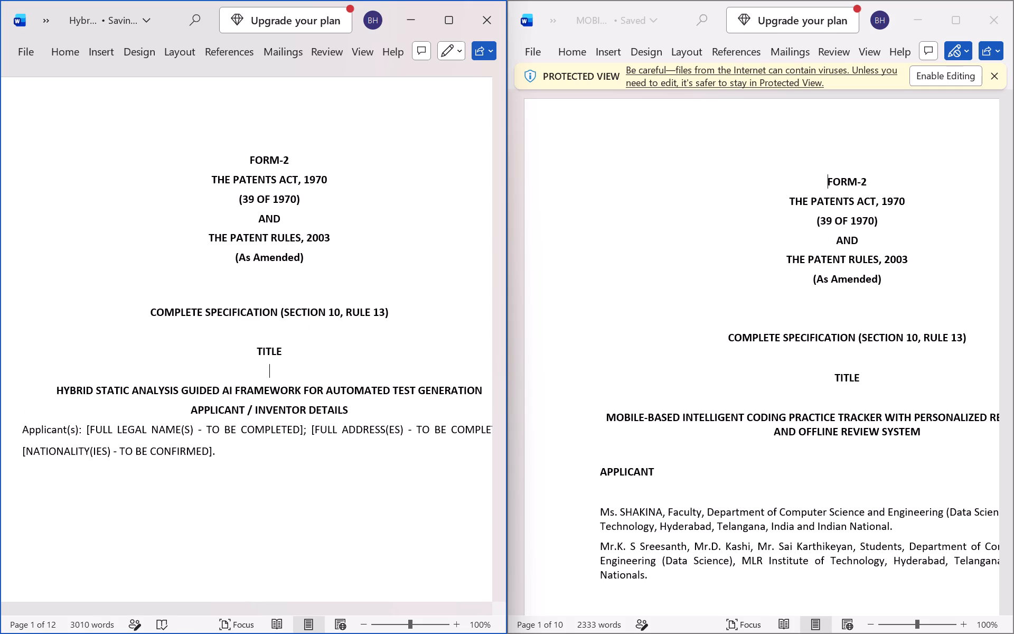
Shorten the "APPLICANT / INVENTOR DETAILS" heading to "APPLICANT".
scroll(393, 414, down, 1)
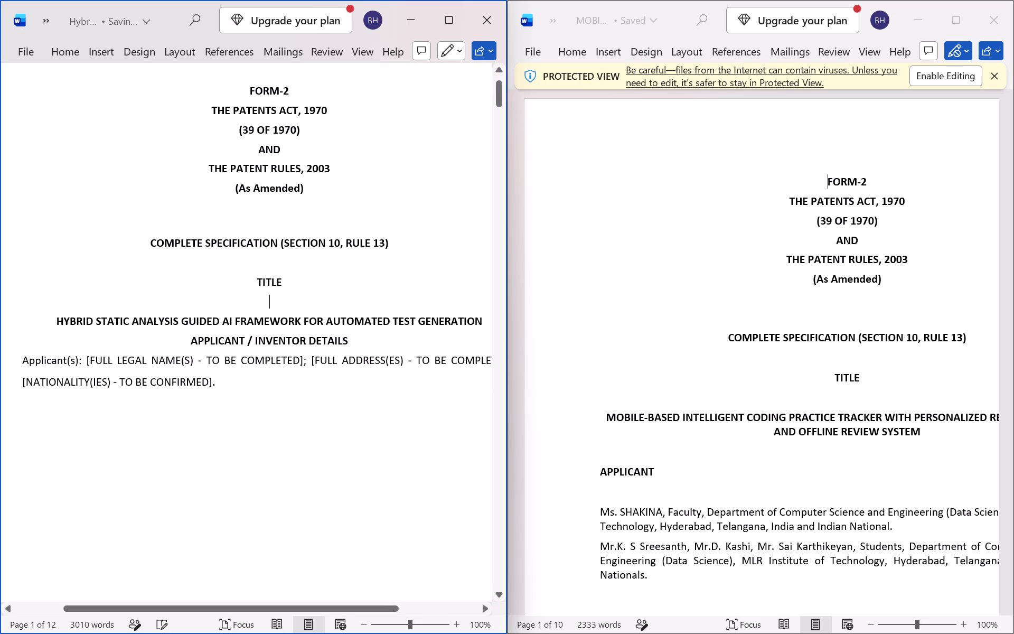
scroll(327, 342, up, 1)
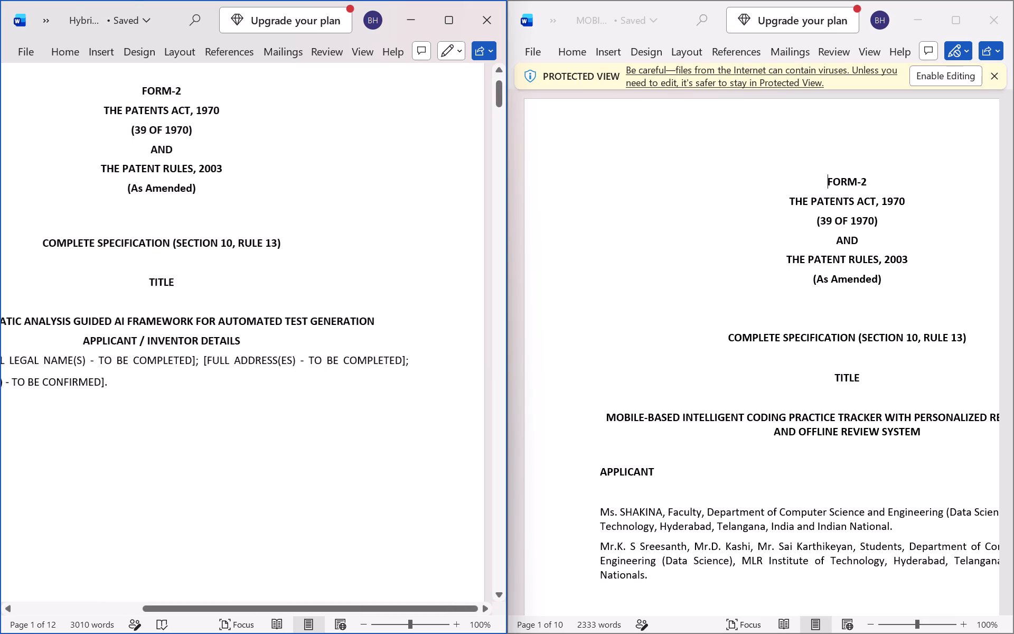
scroll(327, 342, up, 1)
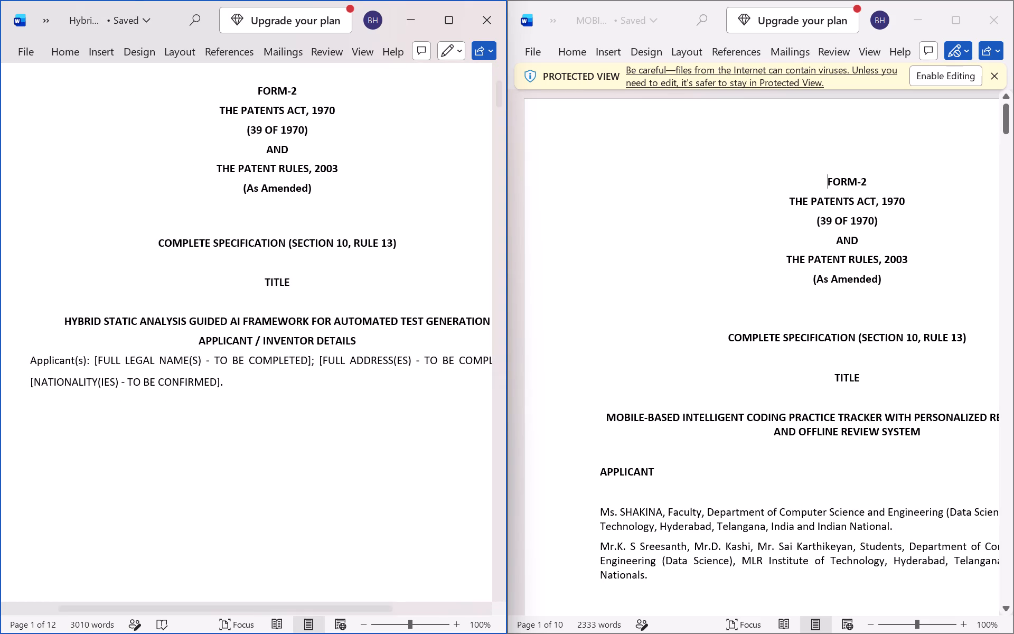
click(393, 346)
click(389, 339)
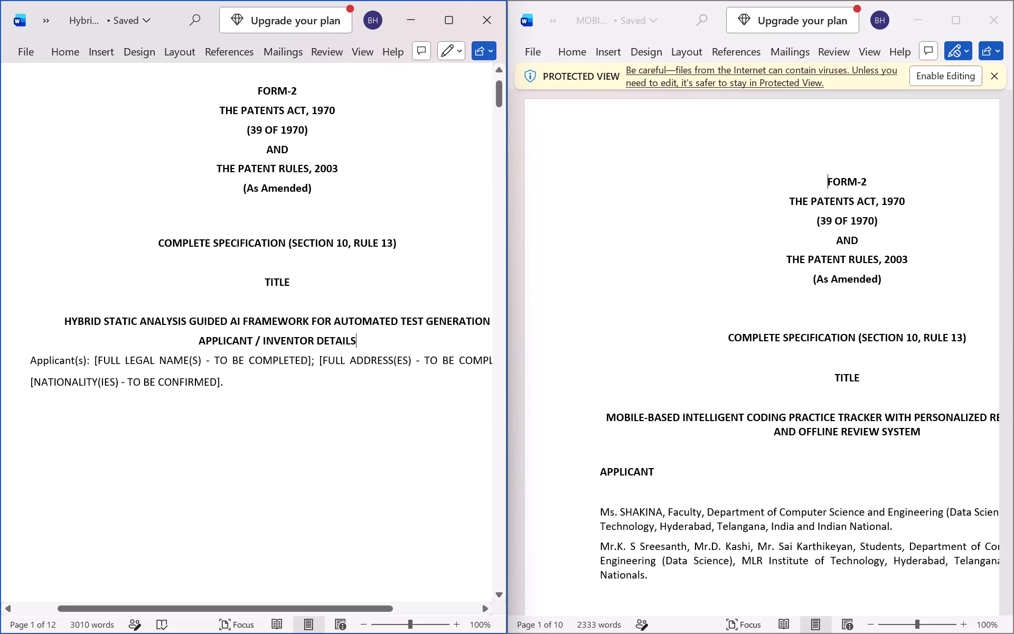
key(BackSpace)
key(BackSpace)
key(BackSpace)
key(BackSpace)
key(BackSpace)
key(BackSpace)
key(BackSpace)
key(BackSpace)
key(BackSpace)
key(BackSpace)
key(BackSpace)
key(BackSpace)
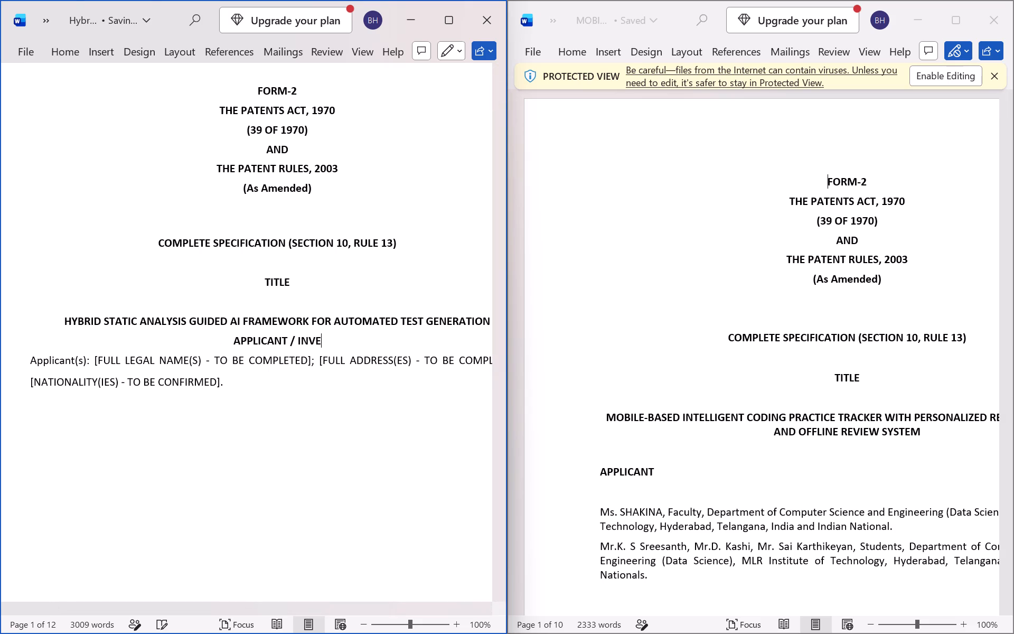
key(BackSpace)
key(BackSpace)
key(BackSpace)
key(BackSpace)
key(BackSpace)
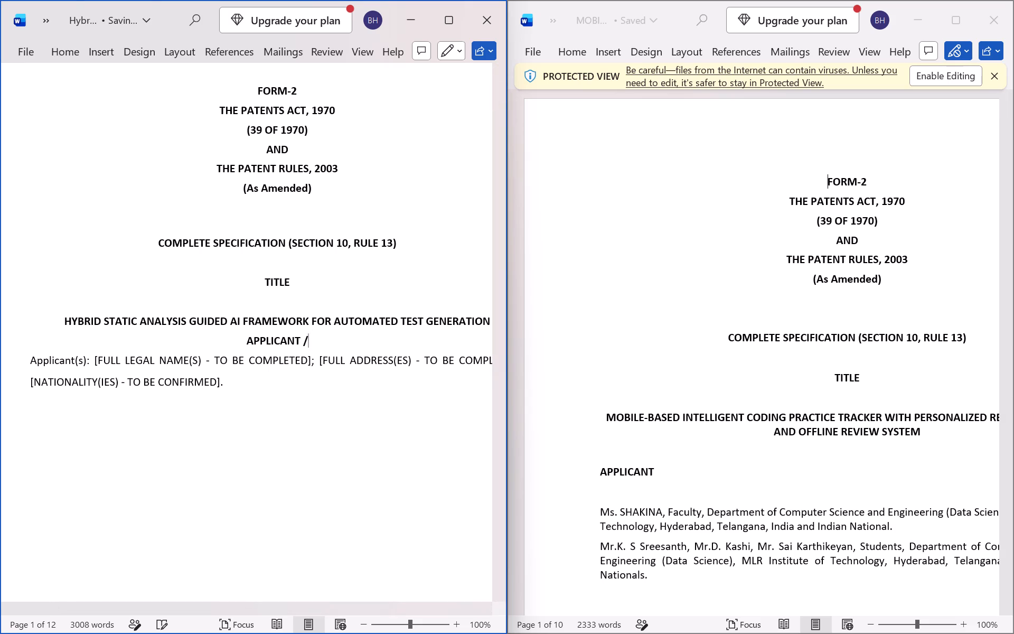
key(BackSpace)
key(BackSpace)
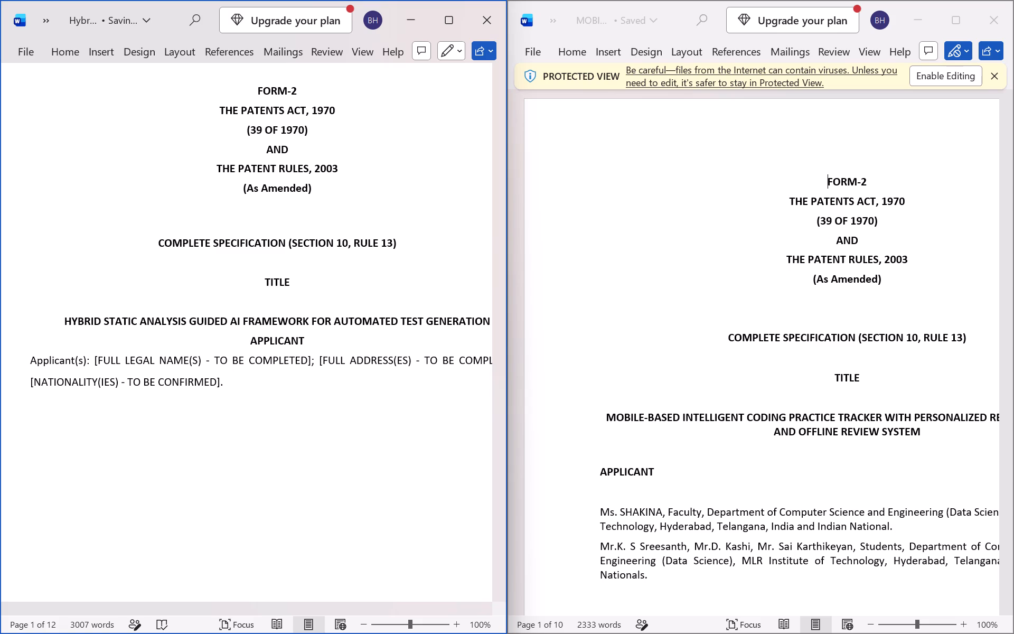
Insert a blank line between the invention title and the APPLICANT heading, and make the heading start at the left margin.
key(Left)
key(Left)
key(Left)
key(Left)
key(Left)
key(Left)
key(Left)
key(Left)
key(Left)
key(Left)
key(Left)
key(Right)
key(Right)
key(Return)
key(BackSpace)
key(Return)
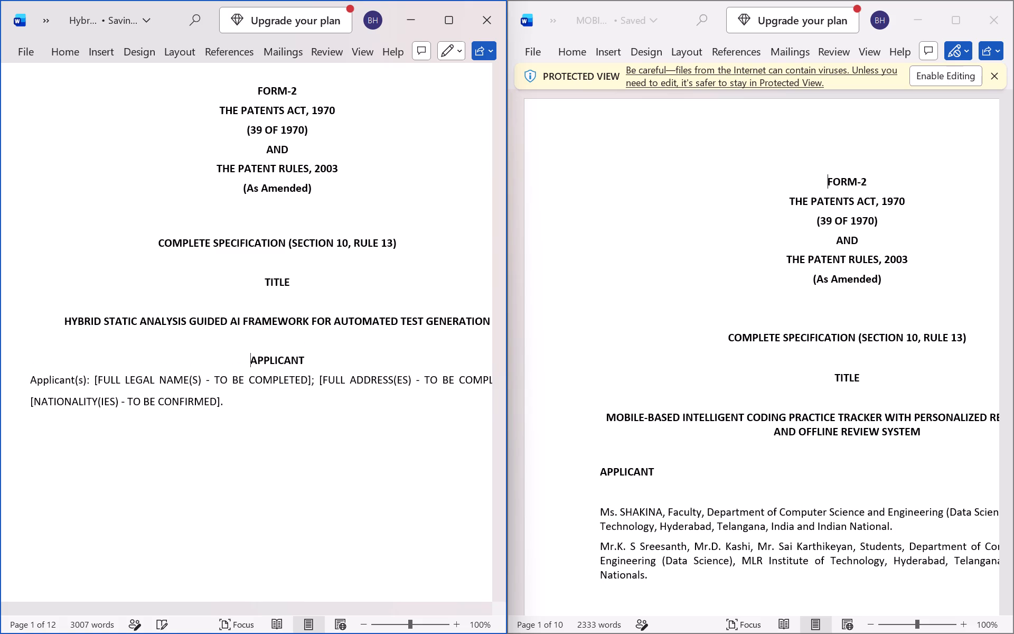
key(BackSpace)
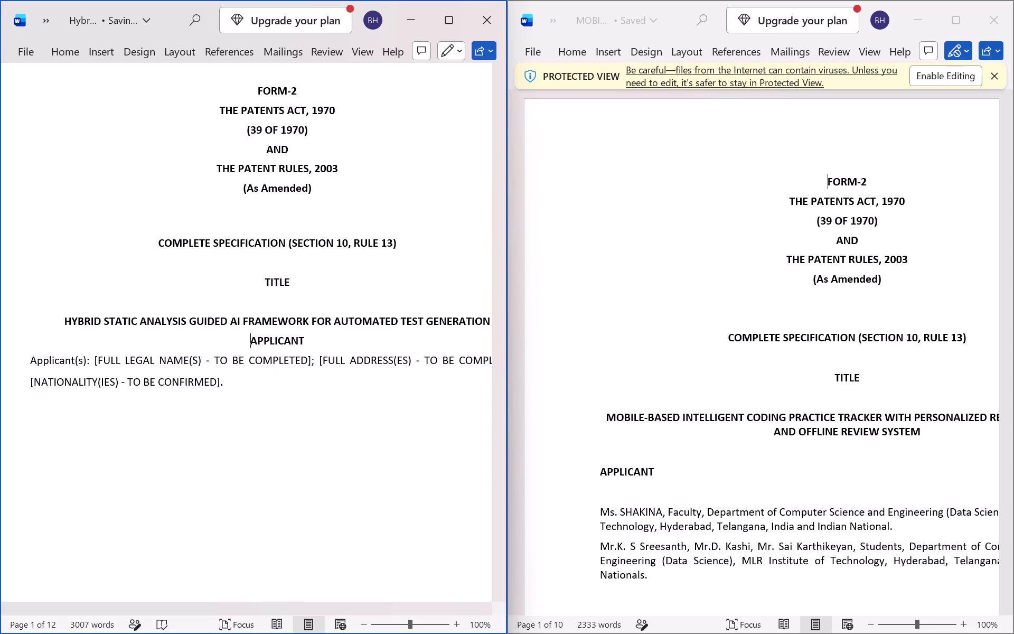
key(BackSpace)
key(Return)
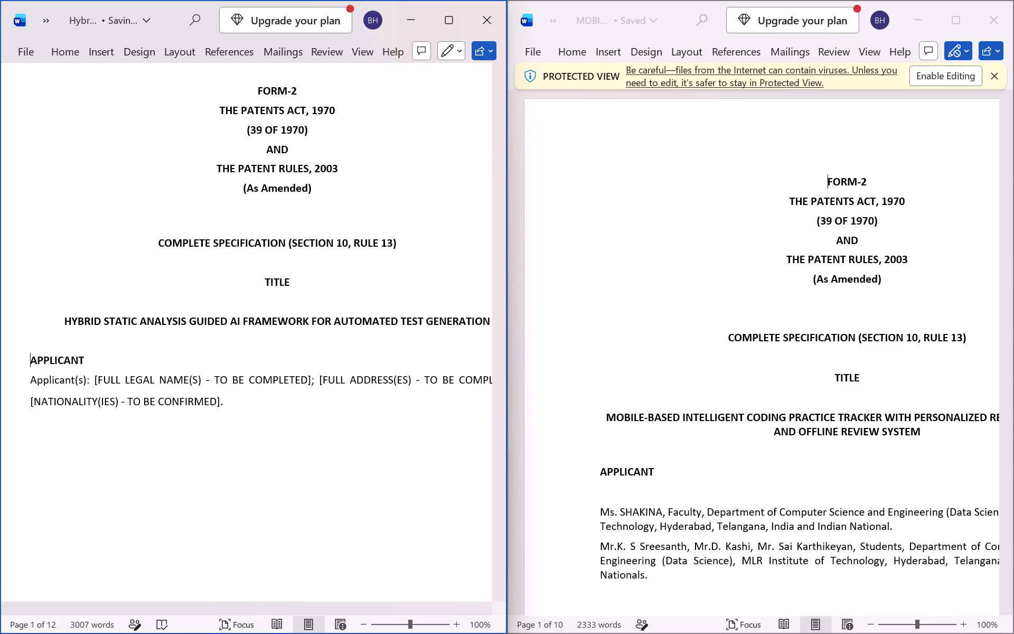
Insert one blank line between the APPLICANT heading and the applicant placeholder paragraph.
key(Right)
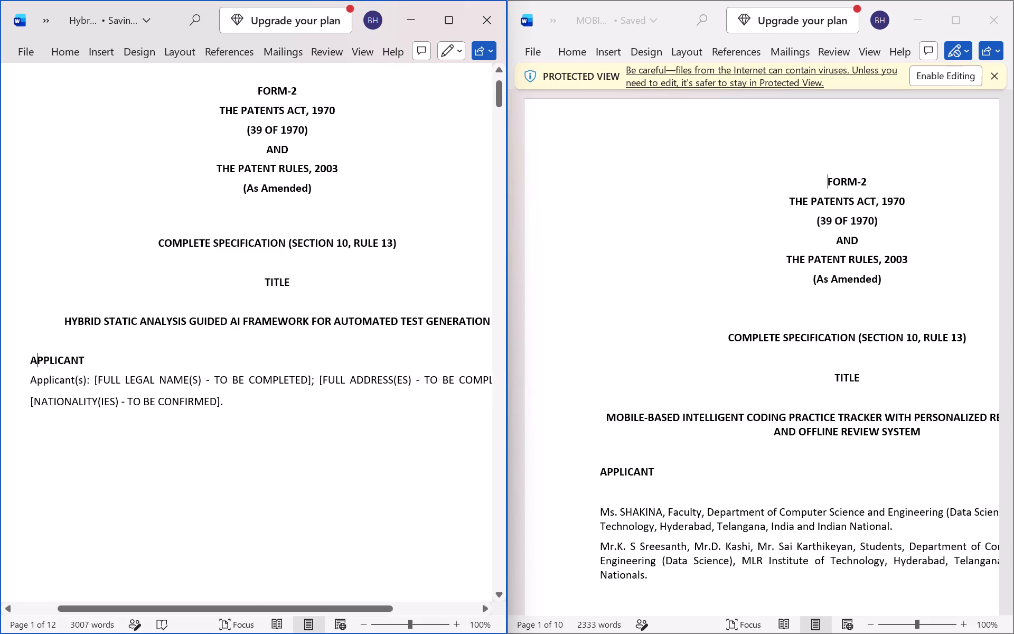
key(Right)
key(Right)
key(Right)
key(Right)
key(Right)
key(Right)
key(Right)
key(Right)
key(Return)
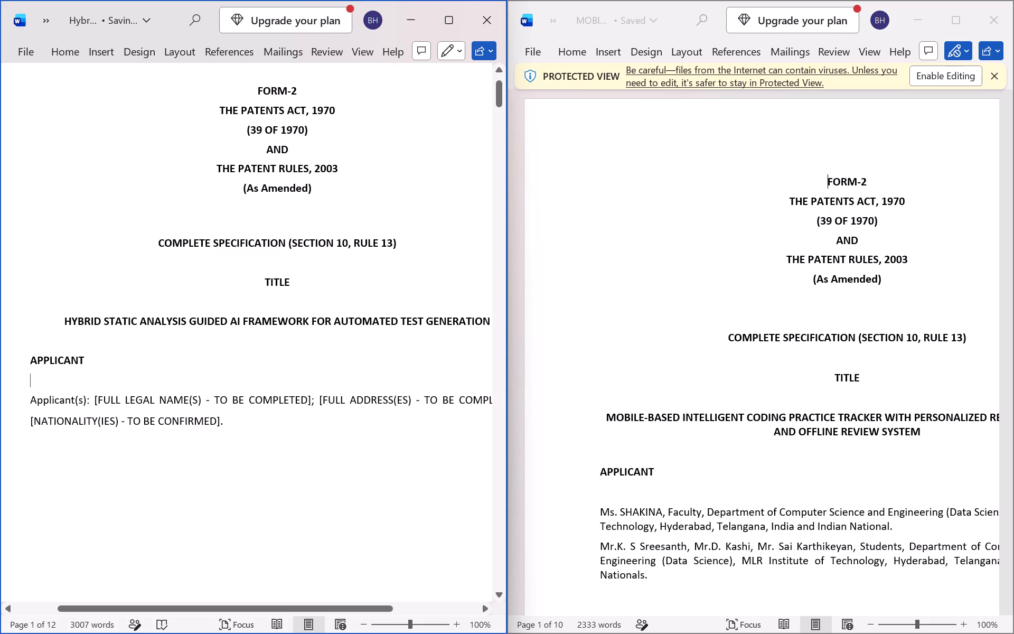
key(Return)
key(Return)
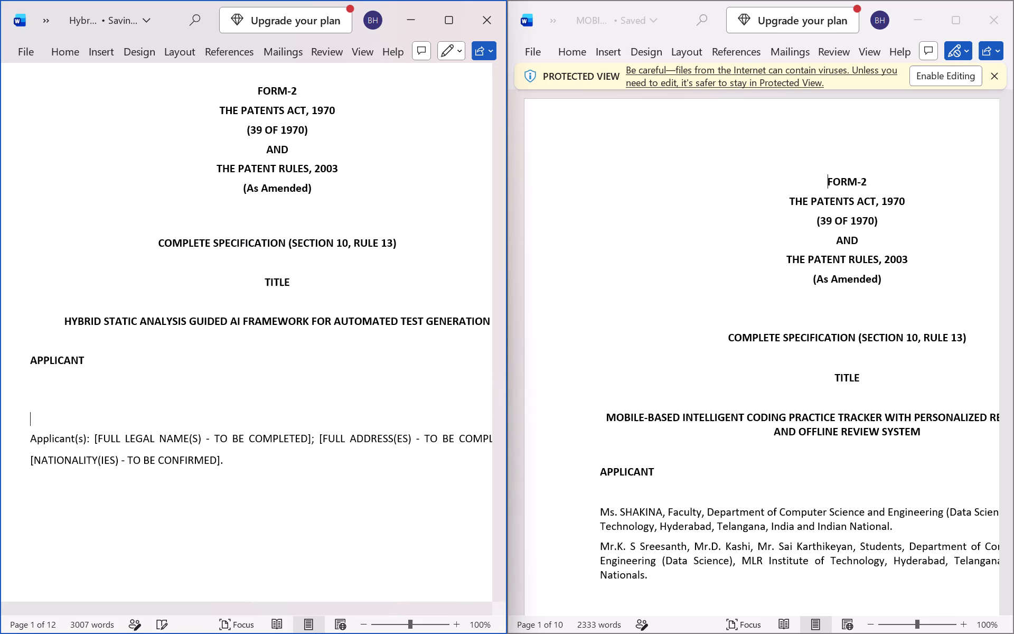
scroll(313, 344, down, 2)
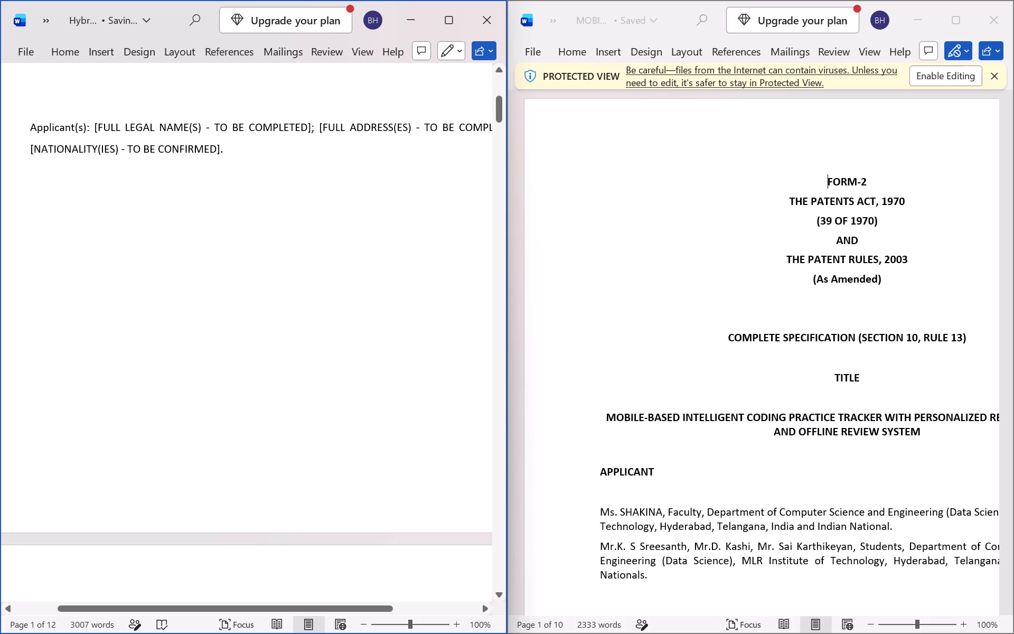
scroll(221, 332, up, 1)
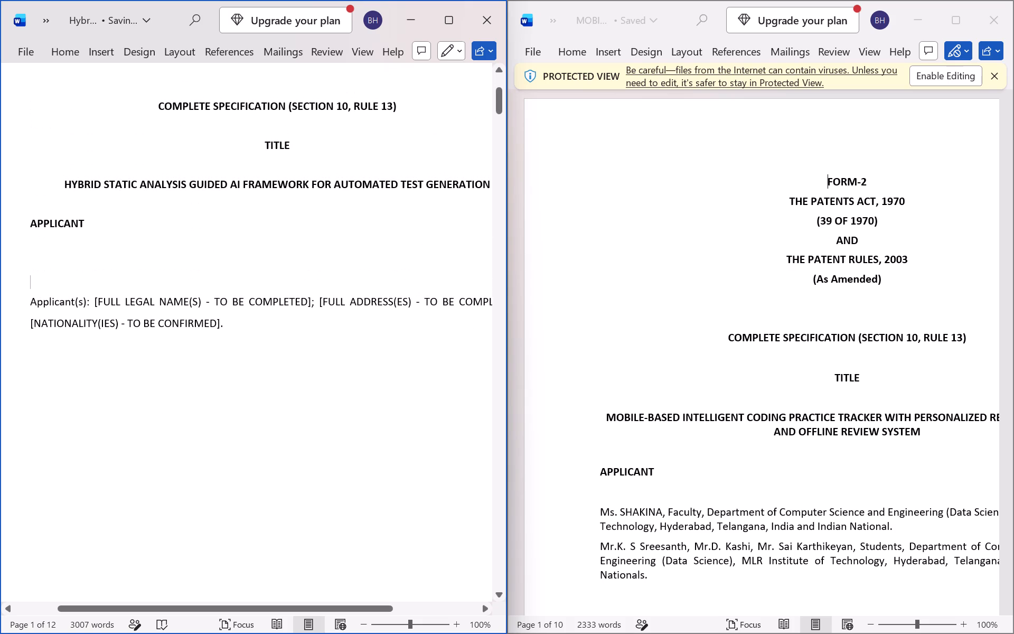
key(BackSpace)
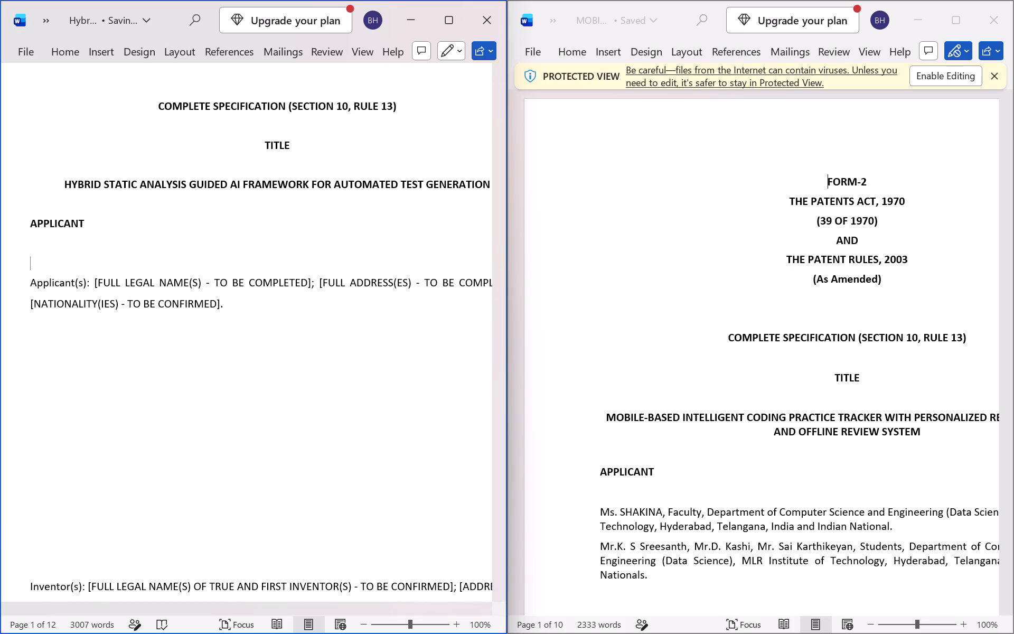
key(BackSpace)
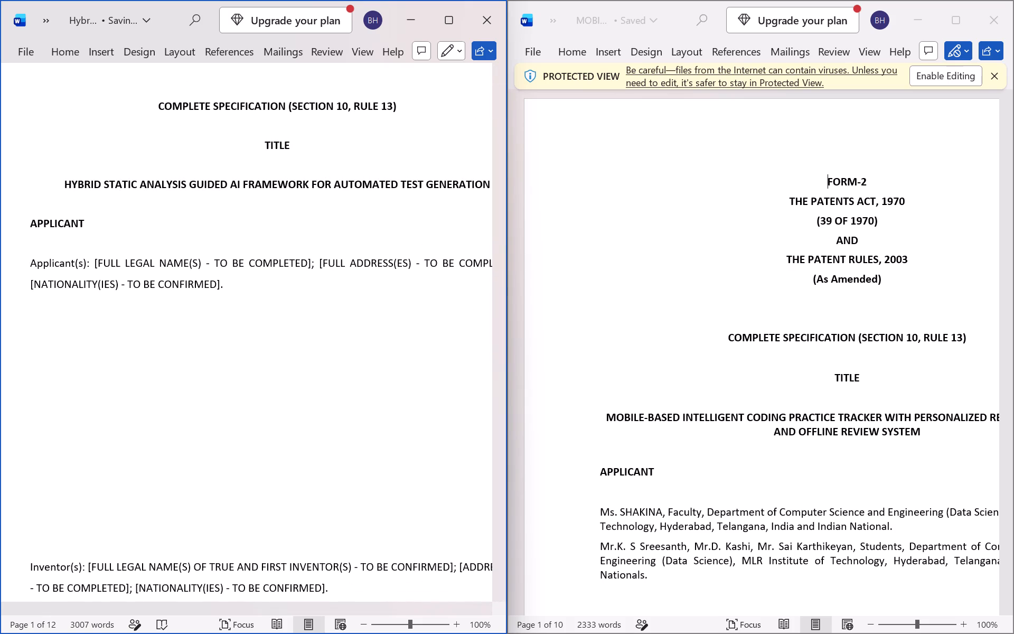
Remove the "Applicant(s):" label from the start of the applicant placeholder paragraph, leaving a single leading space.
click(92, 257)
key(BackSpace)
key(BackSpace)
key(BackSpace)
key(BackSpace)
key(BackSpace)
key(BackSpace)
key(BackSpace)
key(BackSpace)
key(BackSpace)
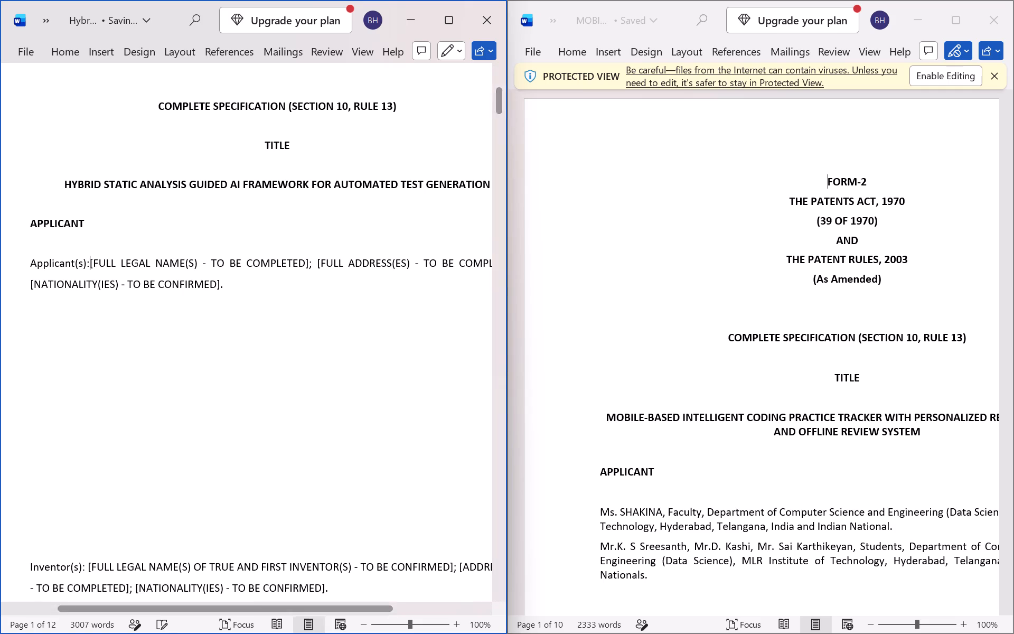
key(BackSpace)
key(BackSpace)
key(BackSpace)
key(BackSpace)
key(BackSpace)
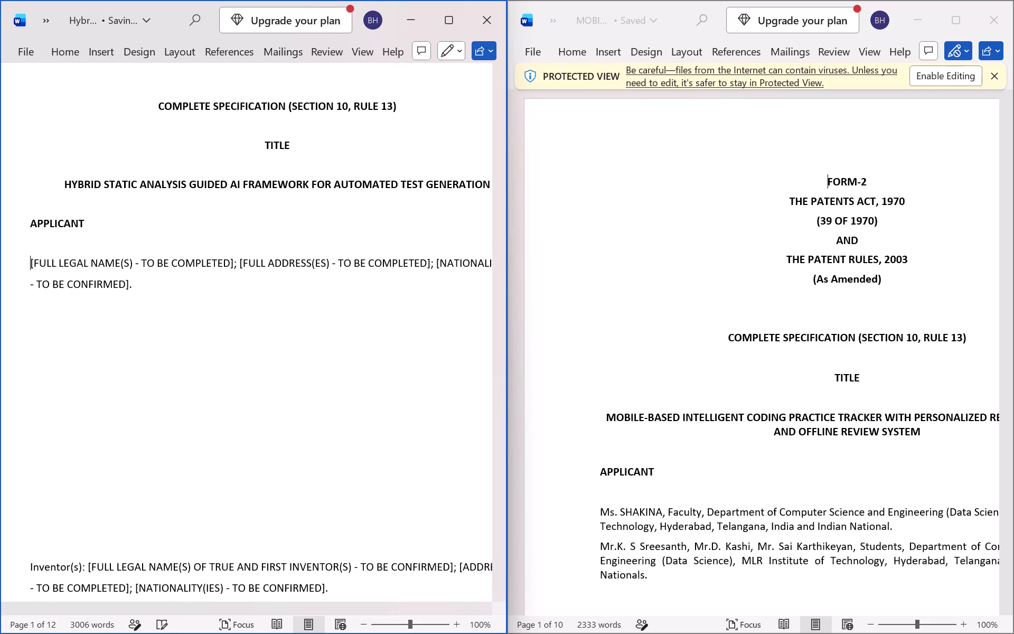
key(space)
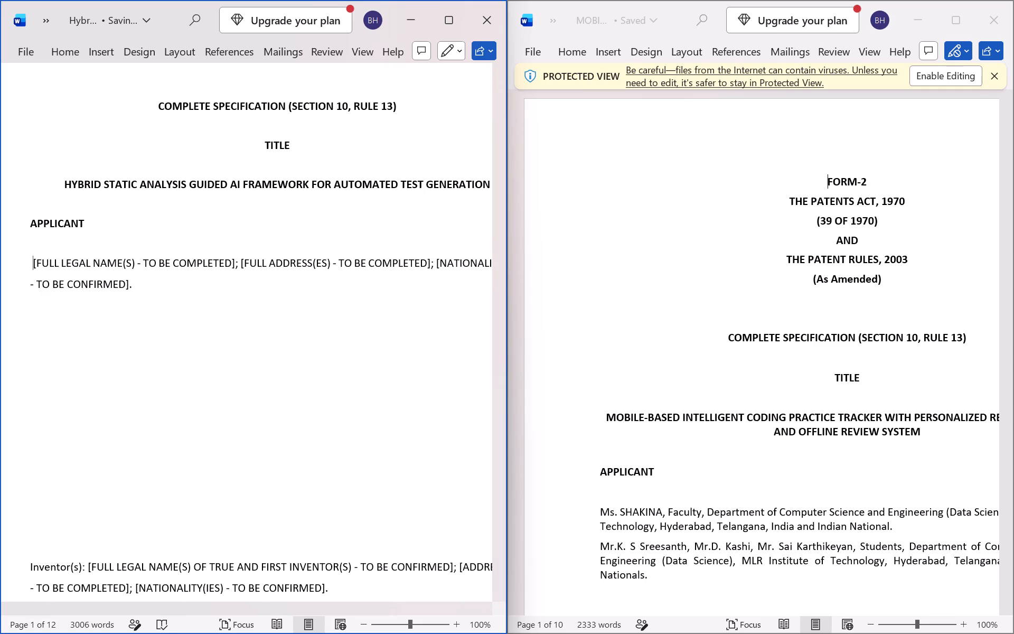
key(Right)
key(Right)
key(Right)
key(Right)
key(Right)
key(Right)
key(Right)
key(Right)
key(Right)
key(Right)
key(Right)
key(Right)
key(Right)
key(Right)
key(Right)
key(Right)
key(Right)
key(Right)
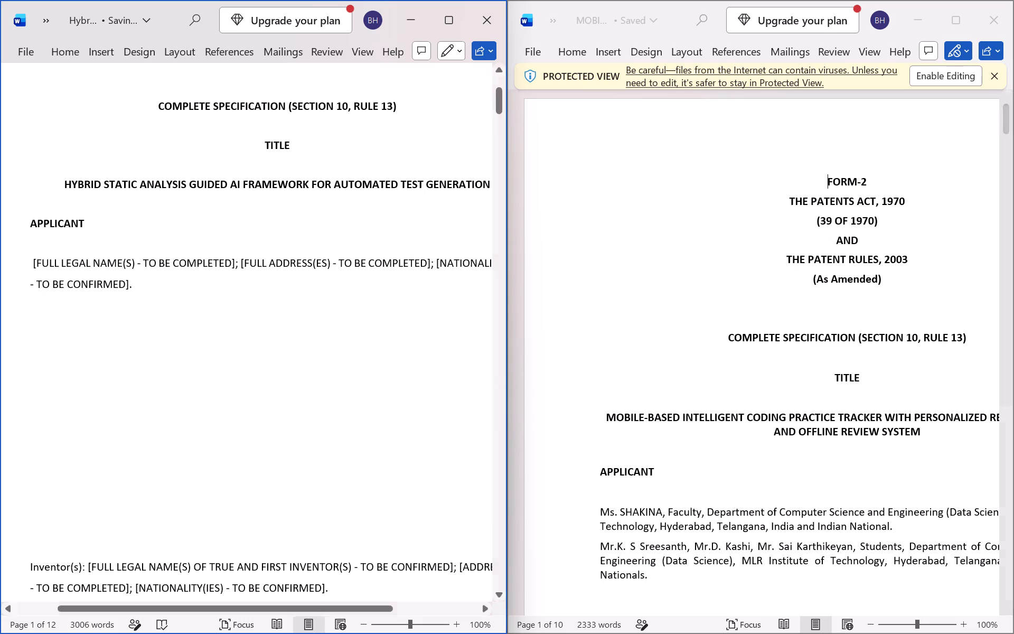
Copy the faculty and student applicant paragraphs under the APPLICANT heading of the MOBILE-BASED reference document.
scroll(557, 273, down, 1)
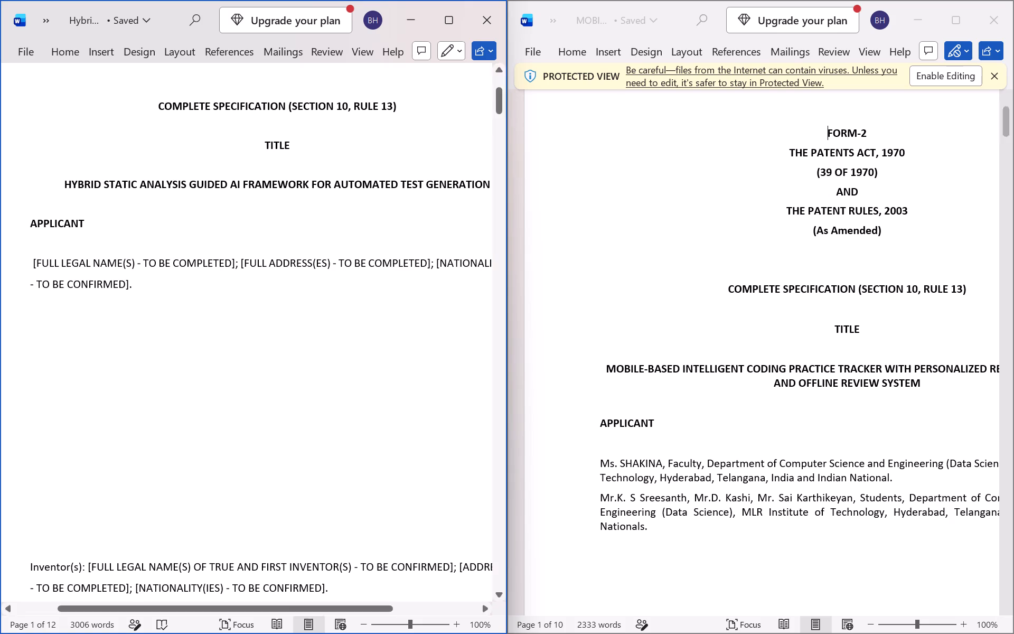
drag(599, 468, 664, 563)
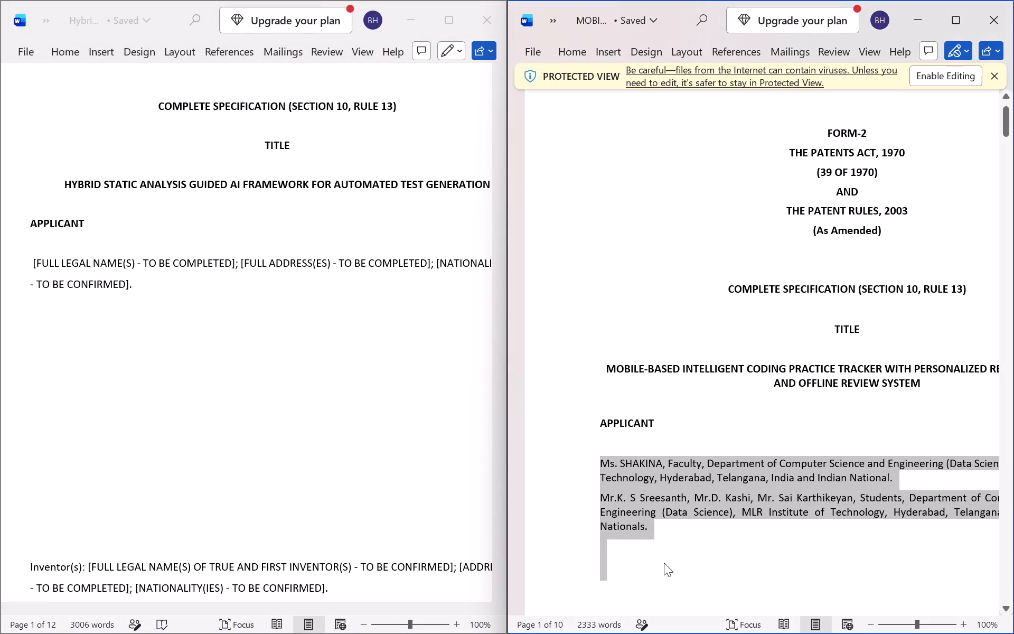
drag(664, 563, 657, 530)
key(ctrl+c)
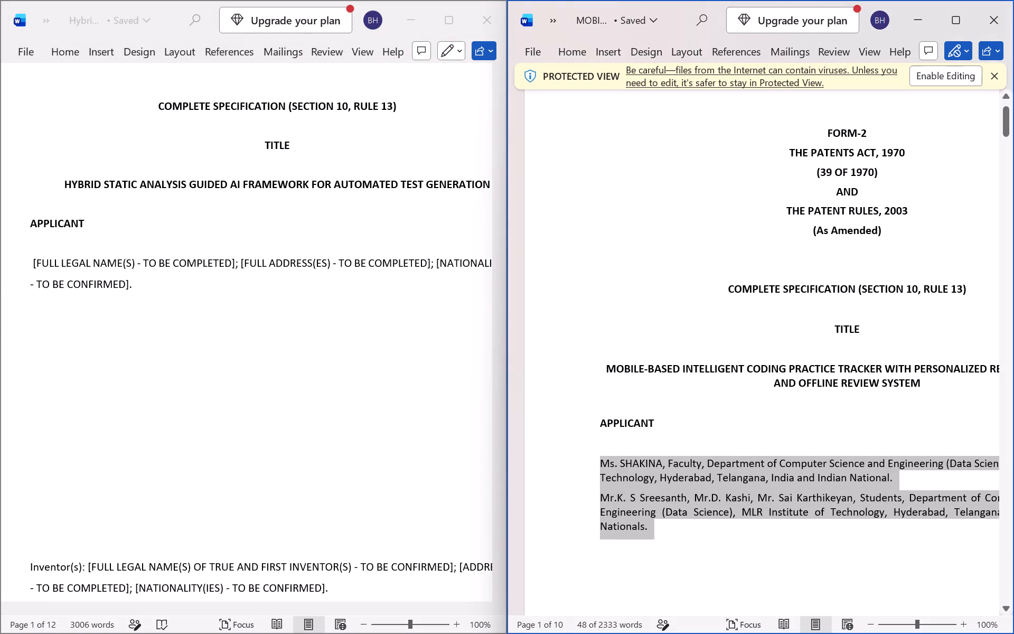
Delete the applicant placeholder paragraph and the blank line under the APPLICANT heading in the Hybrid document.
drag(32, 259, 101, 274)
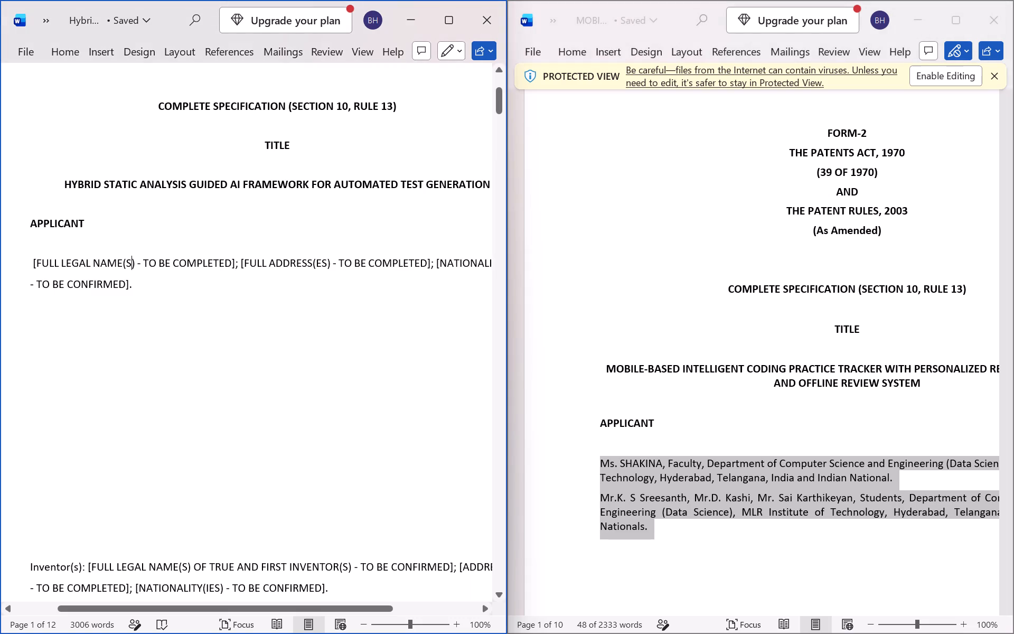
drag(101, 274, 128, 291)
scroll(128, 291, down, 1)
scroll(128, 291, up, 1)
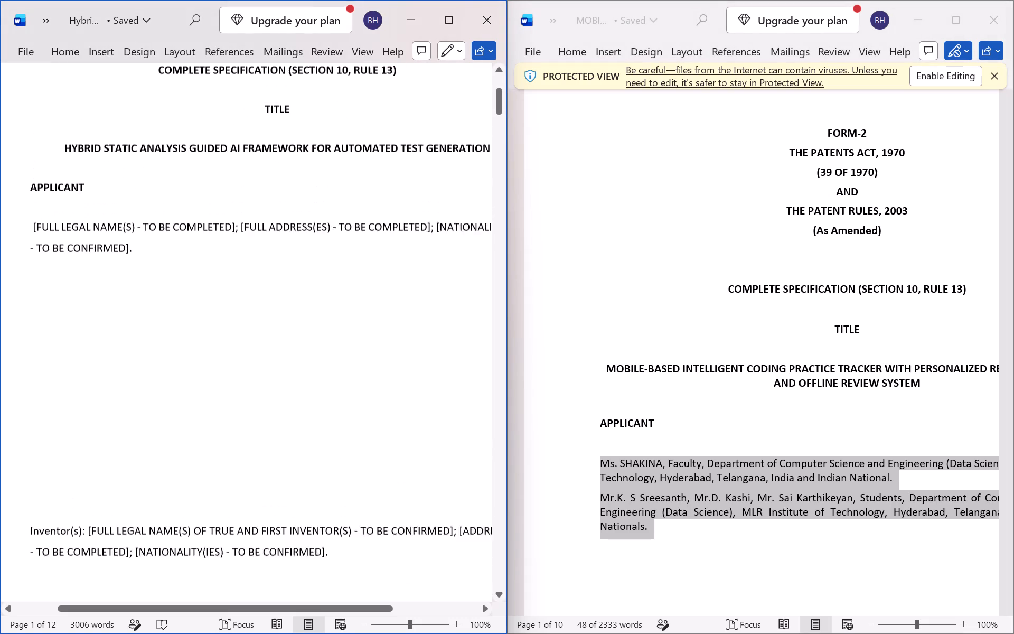
scroll(128, 291, up, 1)
drag(137, 276, 29, 243)
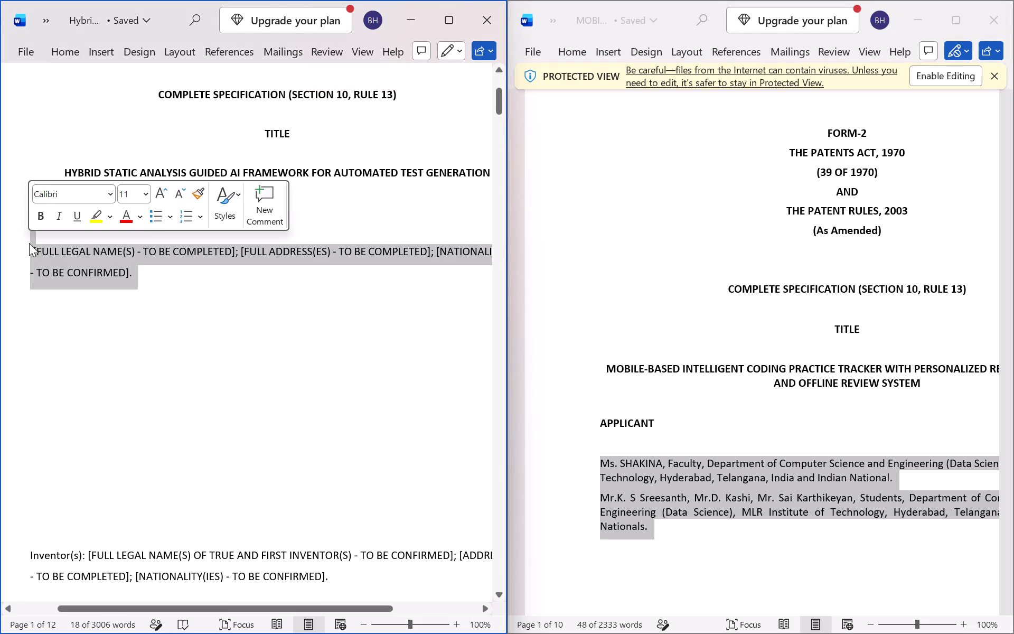
key(BackSpace)
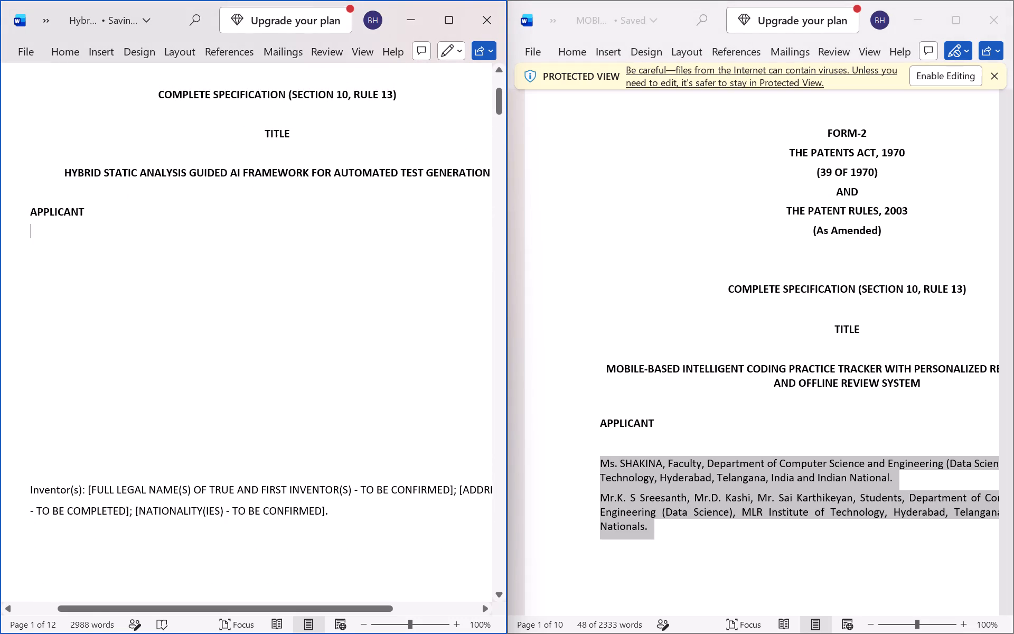
key(BackSpace)
key(BackSpace)
Restore the missing final "T" so the heading reads "APPLICANT".
click(209, 384)
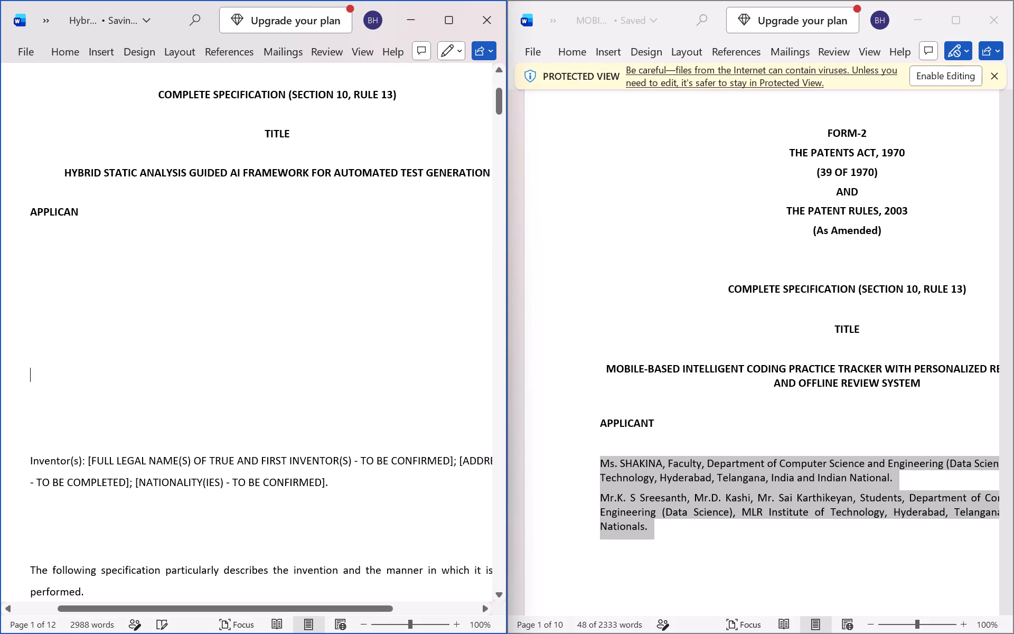
key(shift+t)
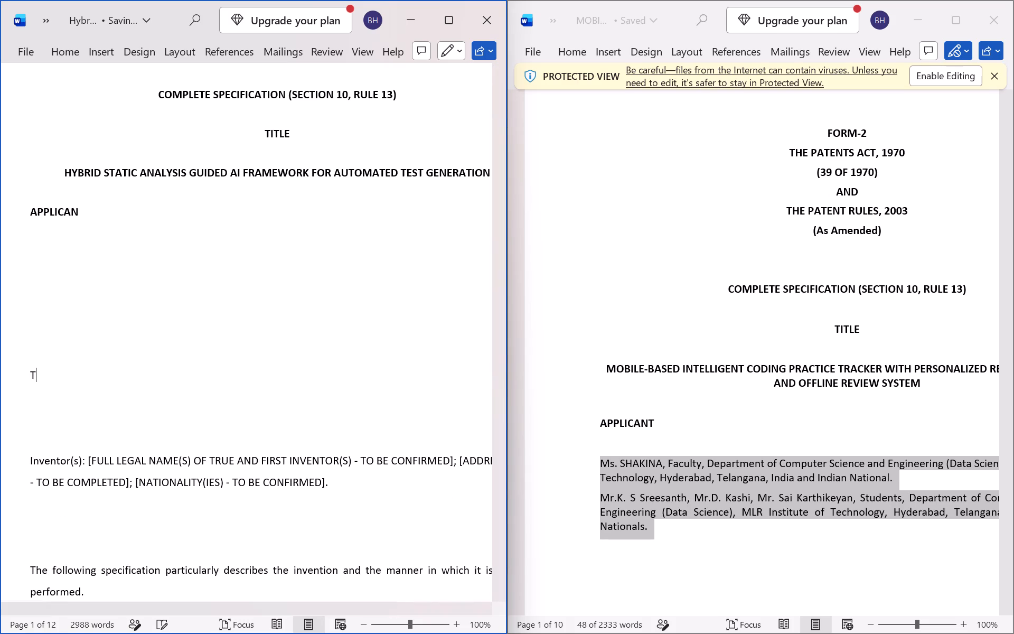
key(BackSpace)
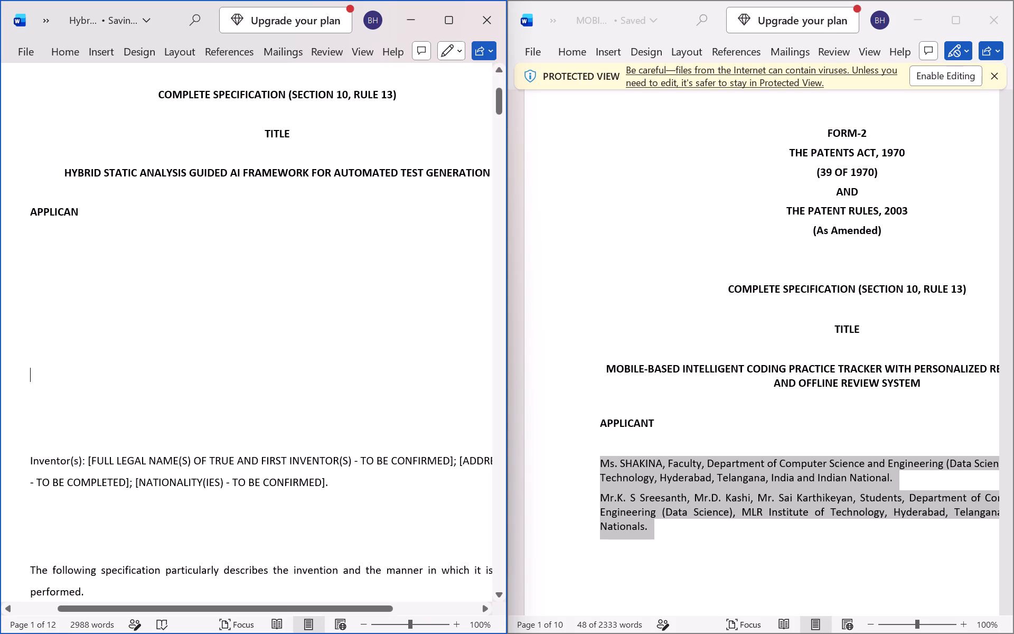
click(79, 210)
key(shift+t)
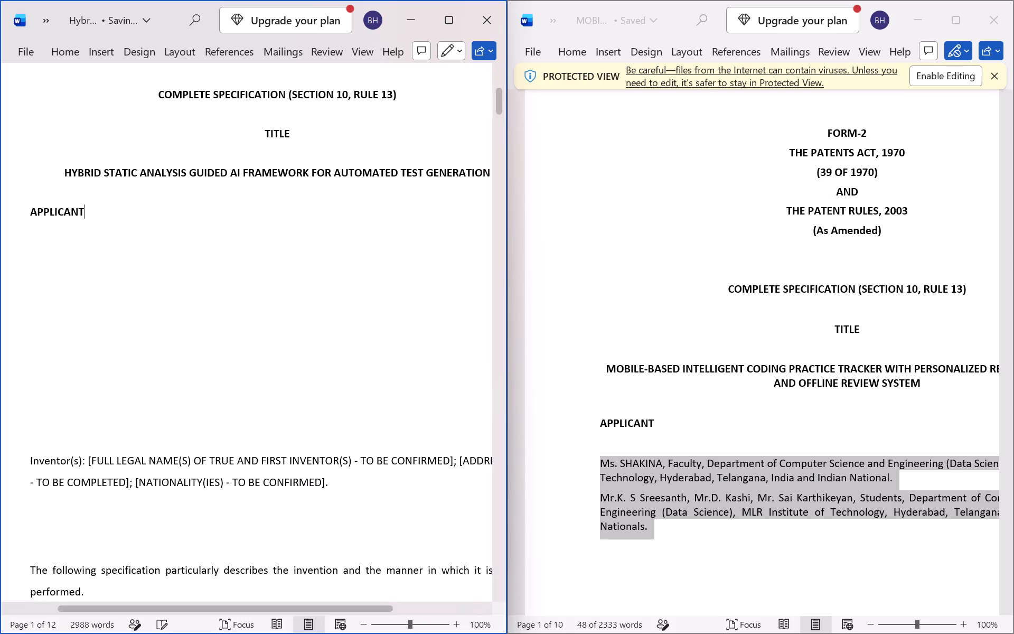
Remove the extra blank lines above the "Inventor(s):" paragraph, leaving one blank line below the APPLICANT heading.
click(28, 459)
key(BackSpace)
key(BackSpace)
key(BackSpace)
key(BackSpace)
key(BackSpace)
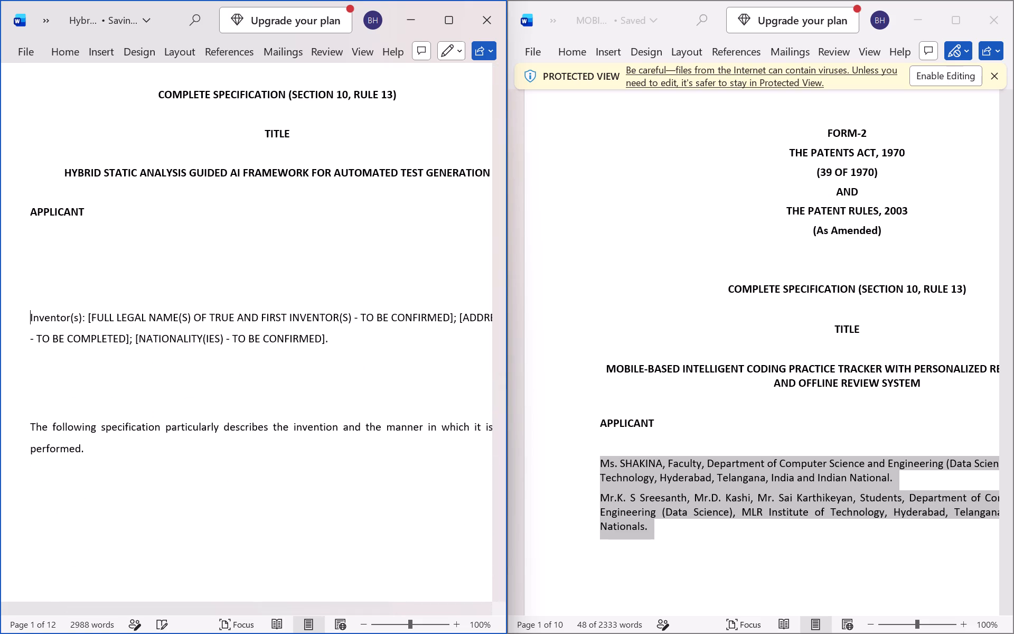
key(BackSpace)
key(BackSpace)
key(BackSpace)
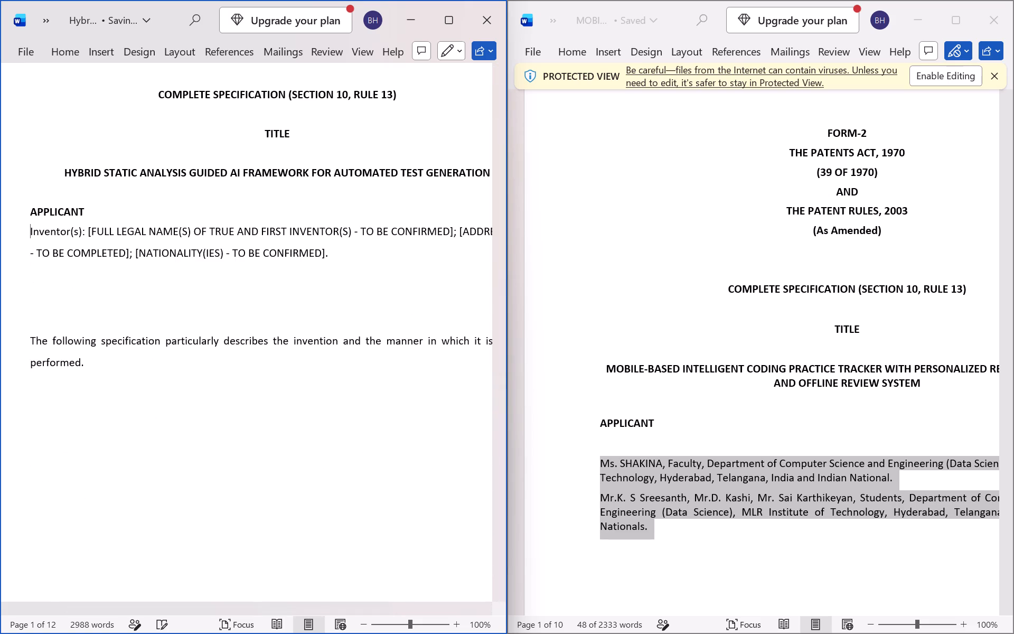
key(Return)
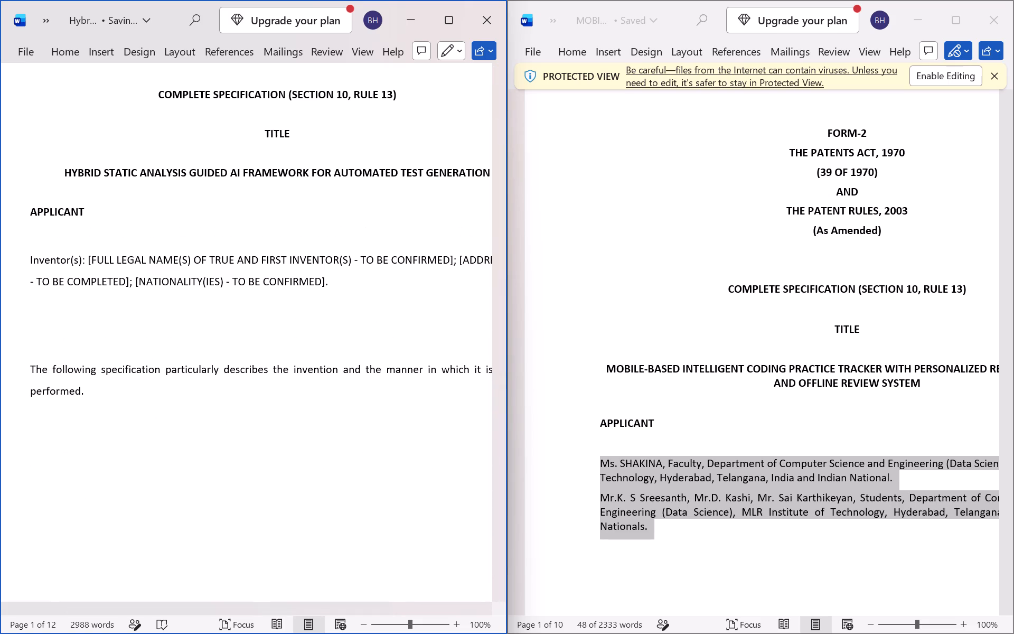
Replace the "Inventor(s):" placeholder paragraph with the copied faculty and student applicant paragraphs.
drag(32, 259, 359, 288)
key(BackSpace)
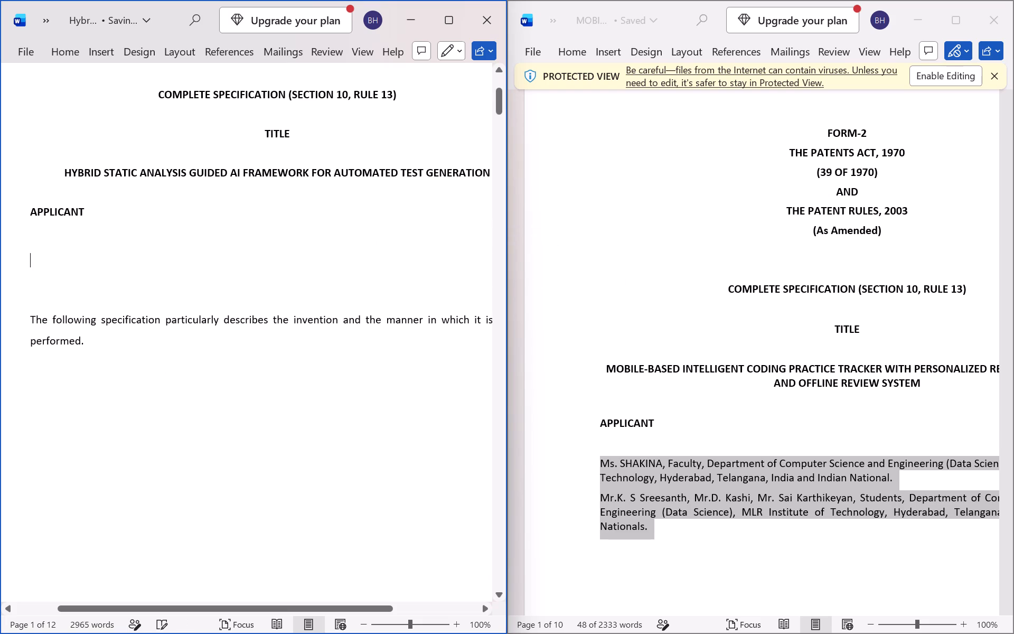
key(ctrl+v)
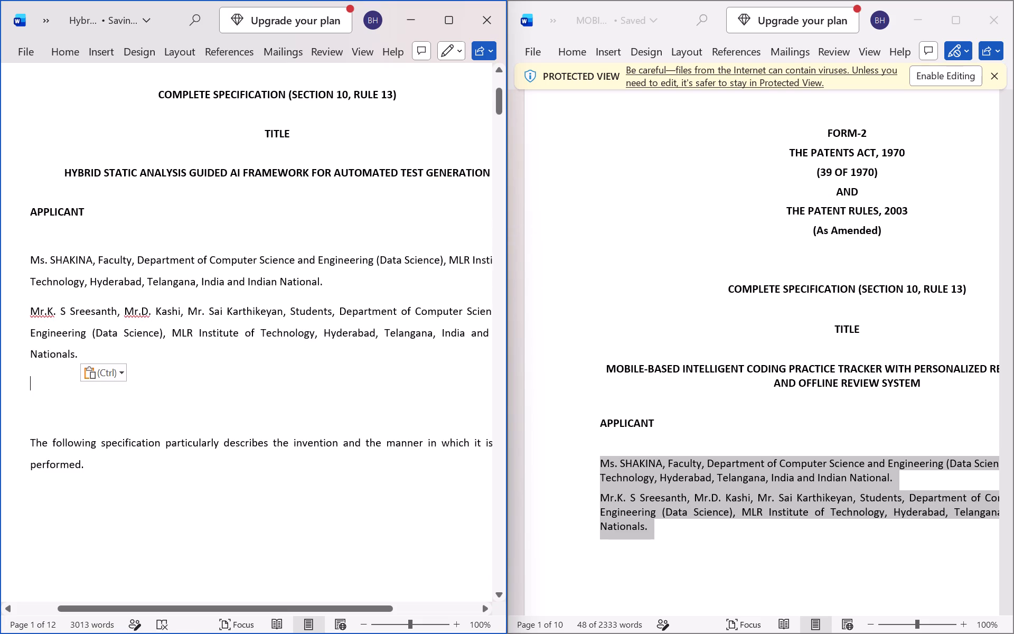
Add another blank line between the student applicants paragraph and the "The following specification" paragraph.
key(Return)
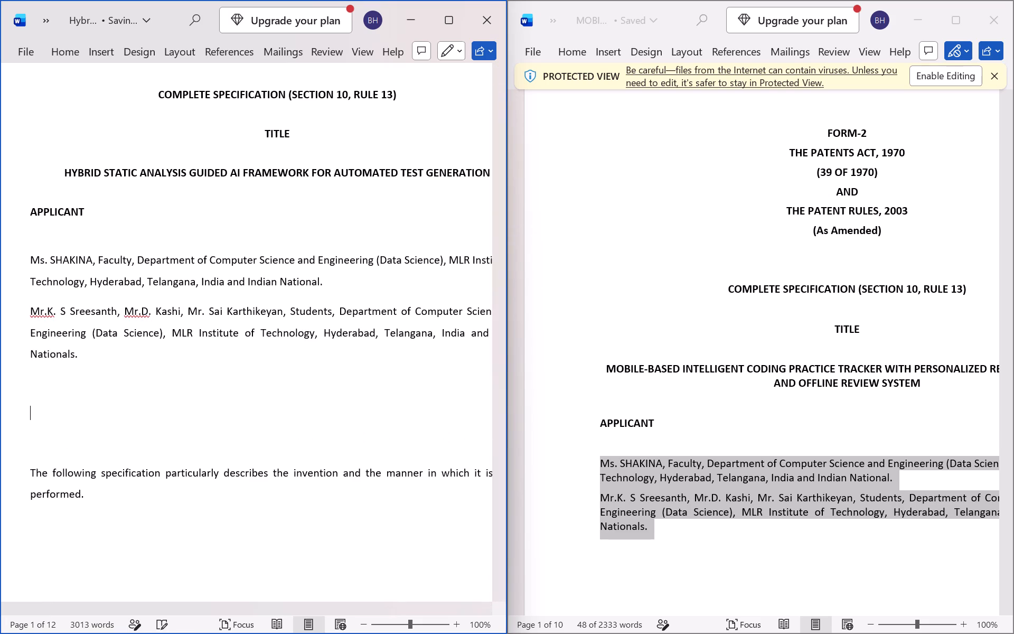
Change the faculty applicant's title to "Mr." and replace the copied name with this application's faculty member's name.
click(91, 256)
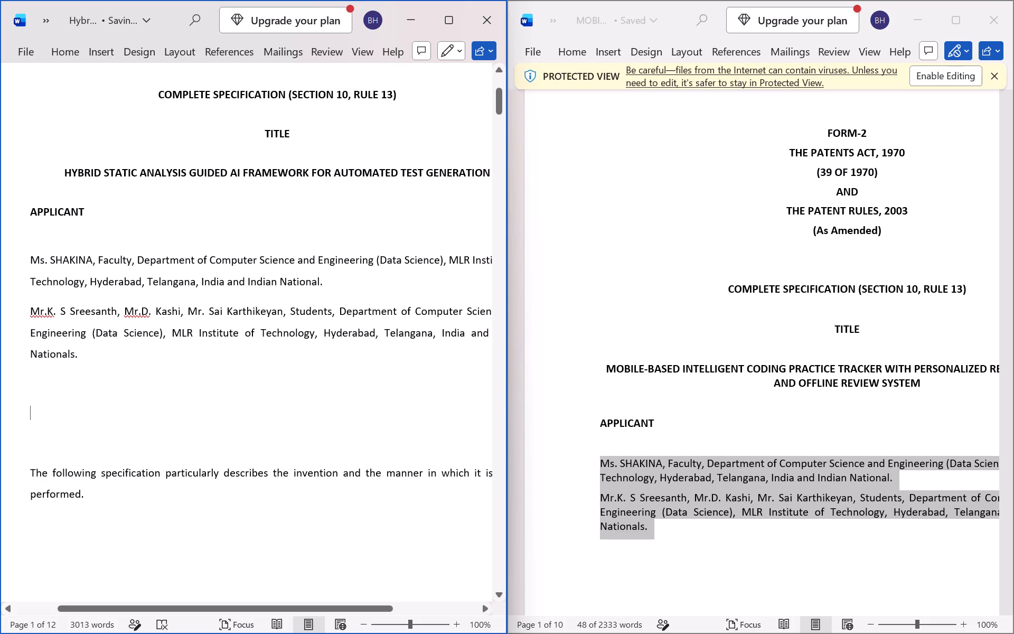
key(BackSpace)
key(BackSpace)
key(BackSpace)
key(BackSpace)
key(BackSpace)
key(BackSpace)
key(BackSpace)
key(BackSpace)
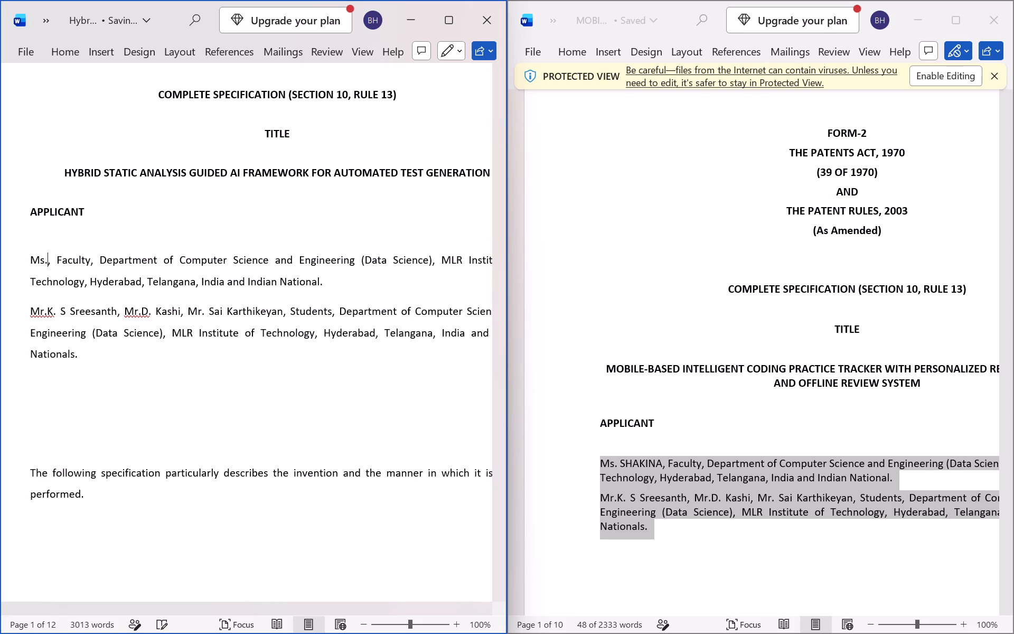
key(BackSpace)
key(BackSpace)
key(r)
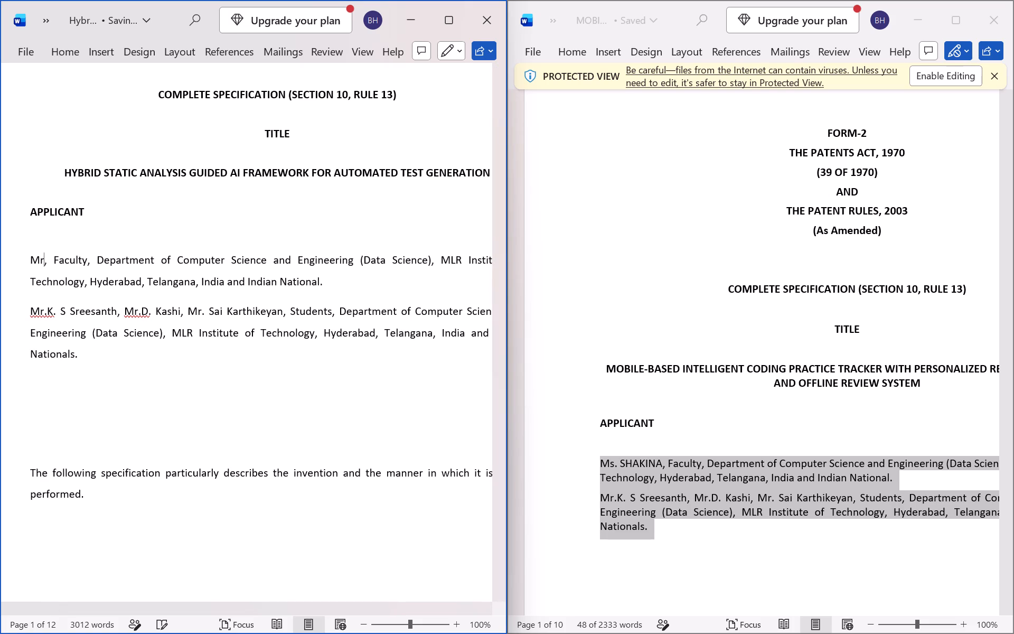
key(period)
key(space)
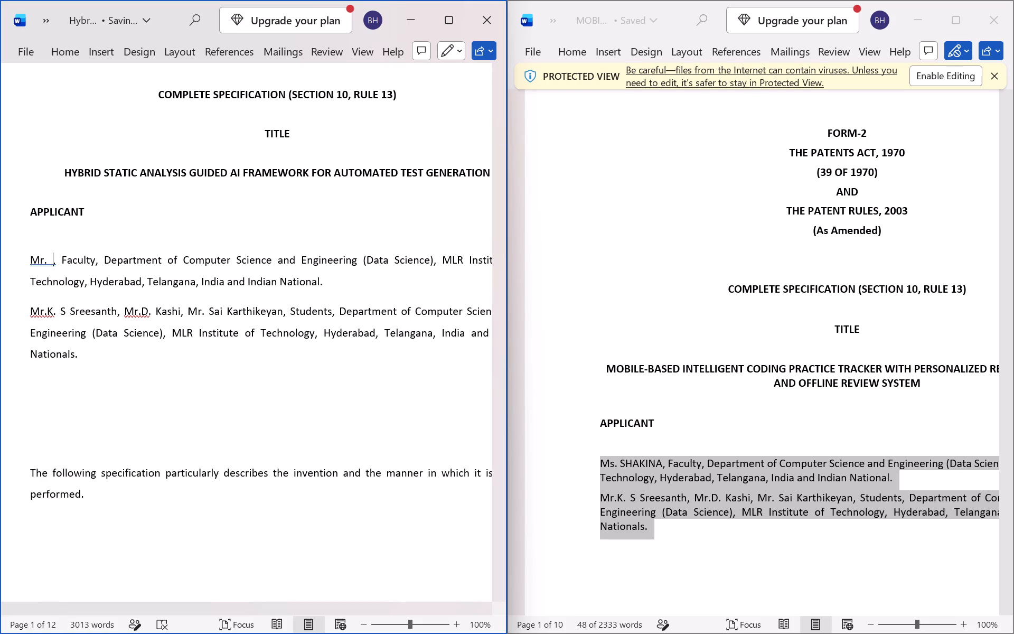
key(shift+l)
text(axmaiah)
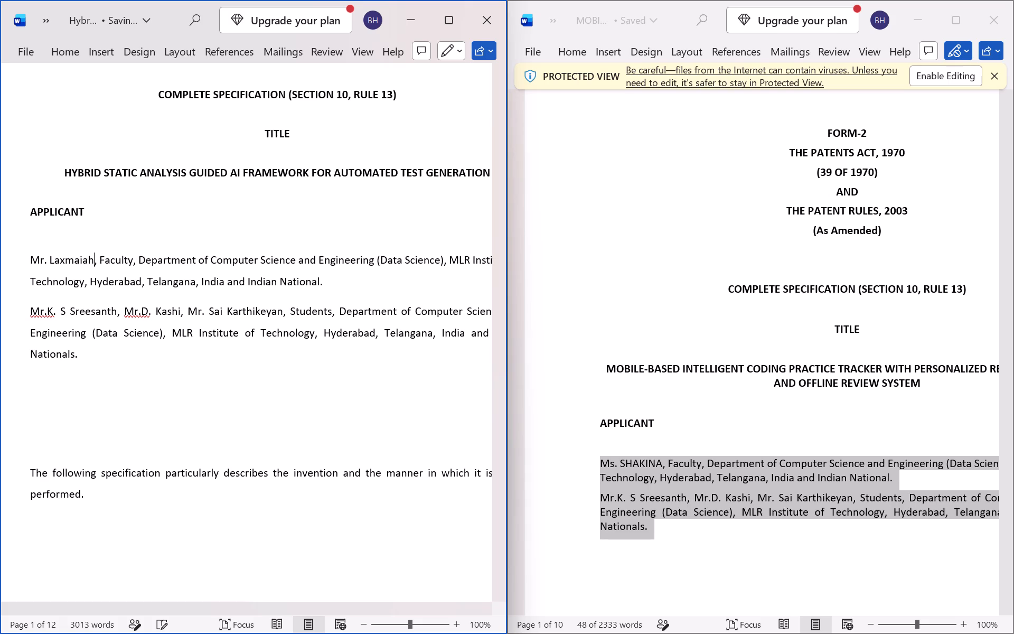
Replace the faculty applicant's department name, including the "(Data Science)" part, with "Information Technology".
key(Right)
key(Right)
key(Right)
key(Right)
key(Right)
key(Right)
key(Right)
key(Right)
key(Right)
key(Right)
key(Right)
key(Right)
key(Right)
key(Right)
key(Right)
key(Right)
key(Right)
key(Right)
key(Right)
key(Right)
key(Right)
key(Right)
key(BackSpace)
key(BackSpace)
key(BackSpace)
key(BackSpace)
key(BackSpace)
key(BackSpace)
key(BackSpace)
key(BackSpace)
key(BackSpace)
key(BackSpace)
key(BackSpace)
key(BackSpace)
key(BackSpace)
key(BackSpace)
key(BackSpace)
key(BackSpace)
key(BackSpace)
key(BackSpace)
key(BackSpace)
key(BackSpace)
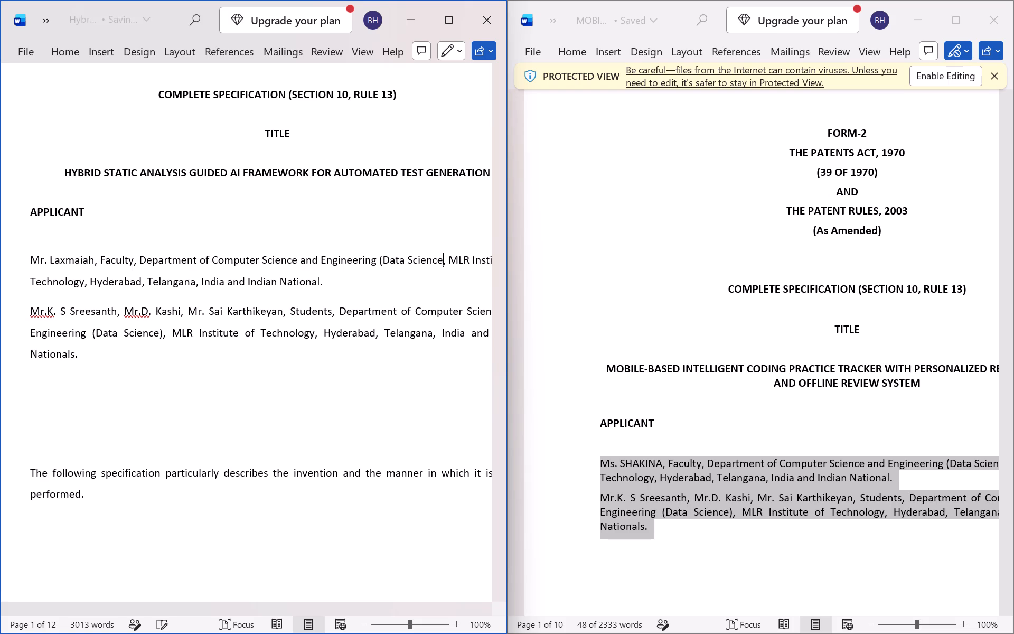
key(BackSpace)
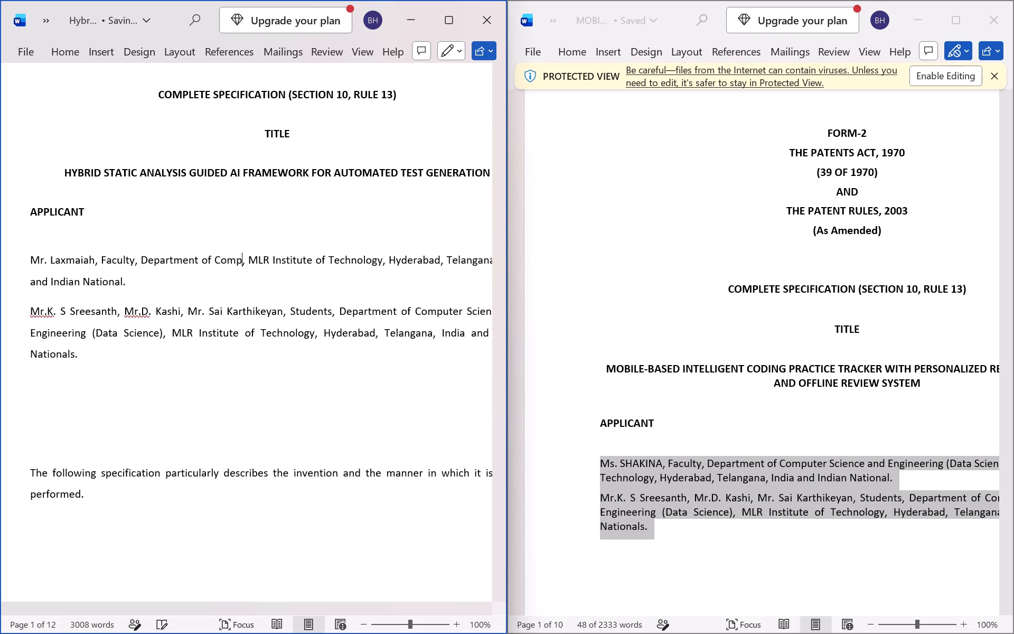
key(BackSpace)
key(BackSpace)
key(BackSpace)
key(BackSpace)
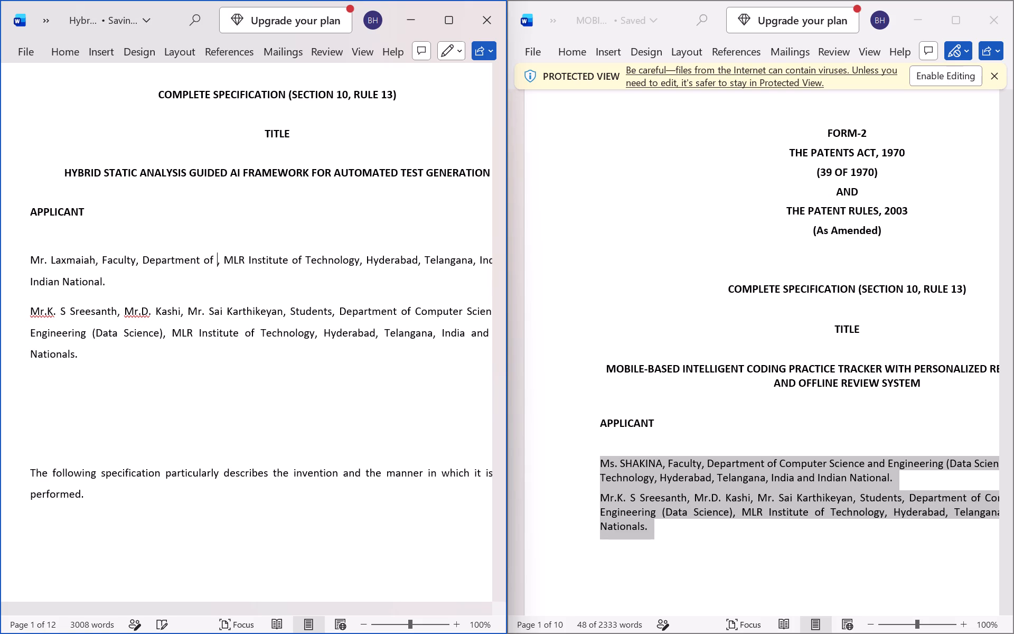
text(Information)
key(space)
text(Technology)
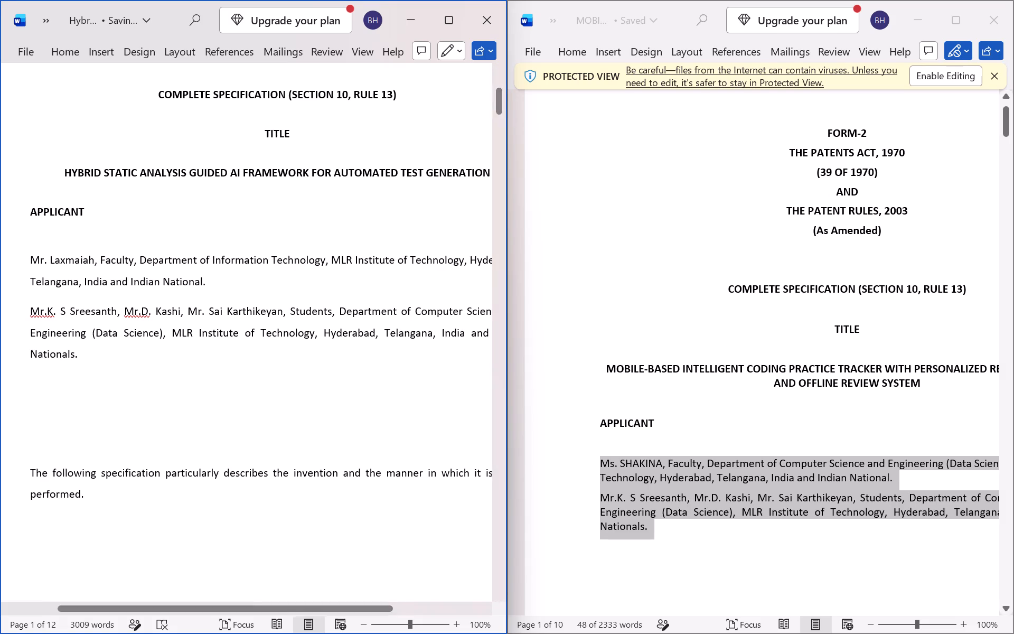
Compare the full width of the applicant paragraphs in the reference and Hybrid documents.
click(616, 449)
scroll(616, 449, left, 3)
scroll(616, 449, right, 1)
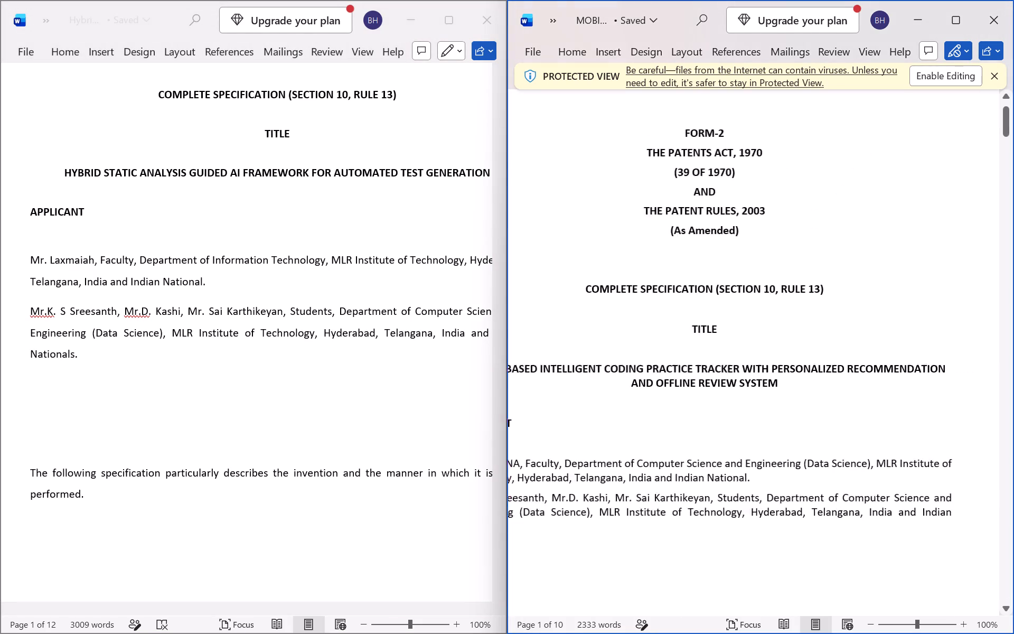
scroll(616, 449, right, 2)
scroll(384, 395, left, 2)
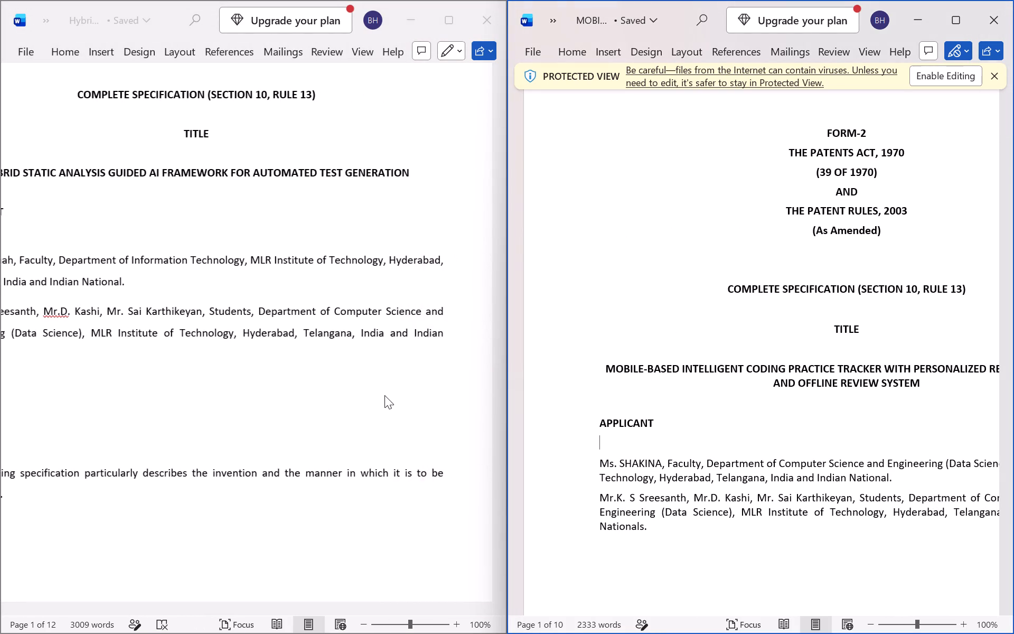
scroll(384, 395, right, 3)
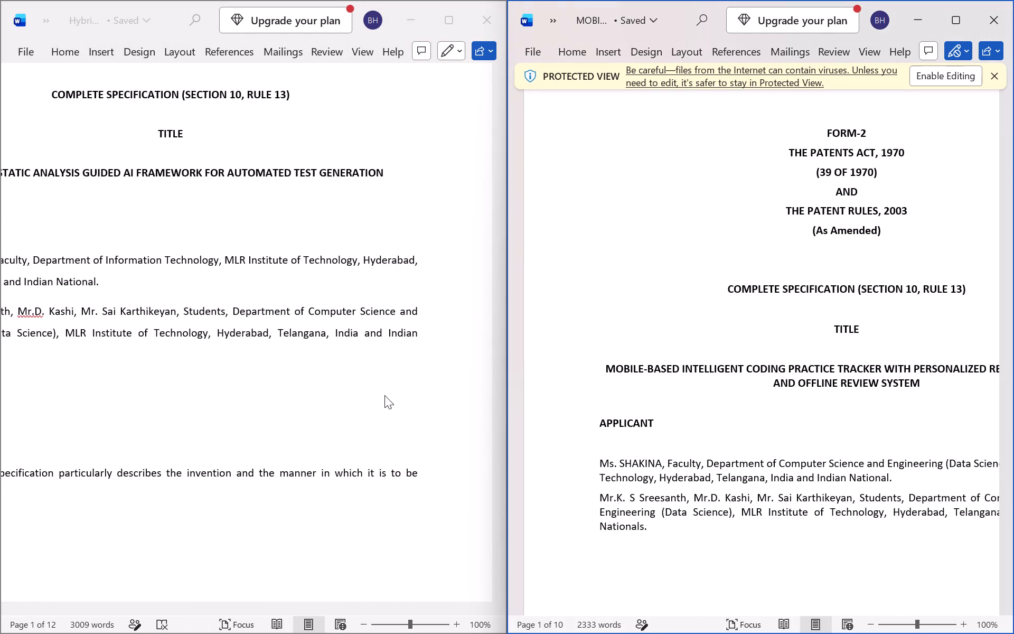
scroll(384, 395, right, 3)
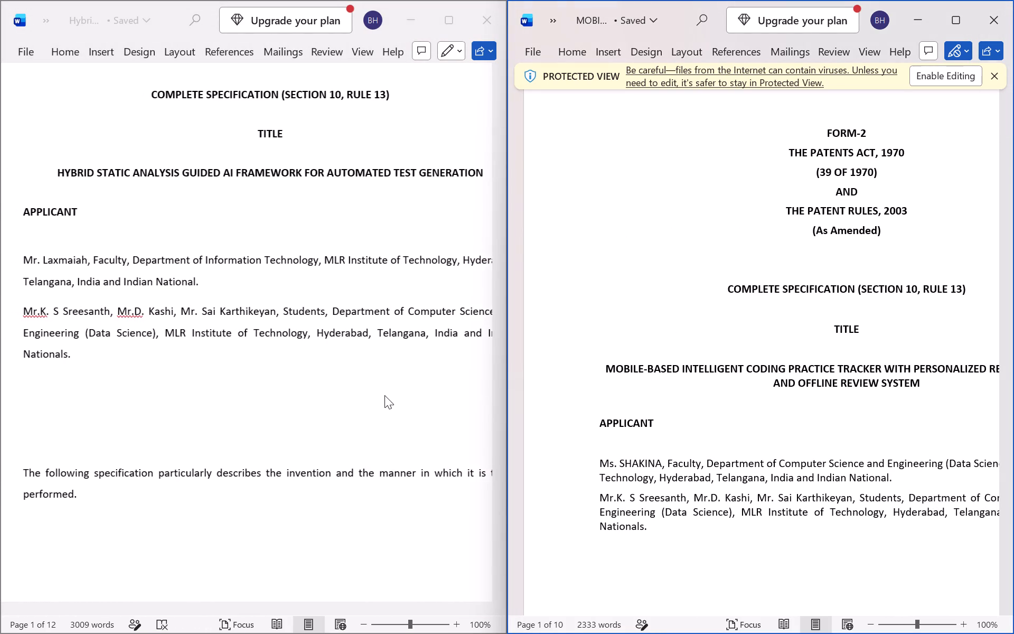
Replace the first student's name, after "Mr." in the Hybrid document's student applicant paragraph, with the new student's initial and name.
click(111, 309)
key(Left)
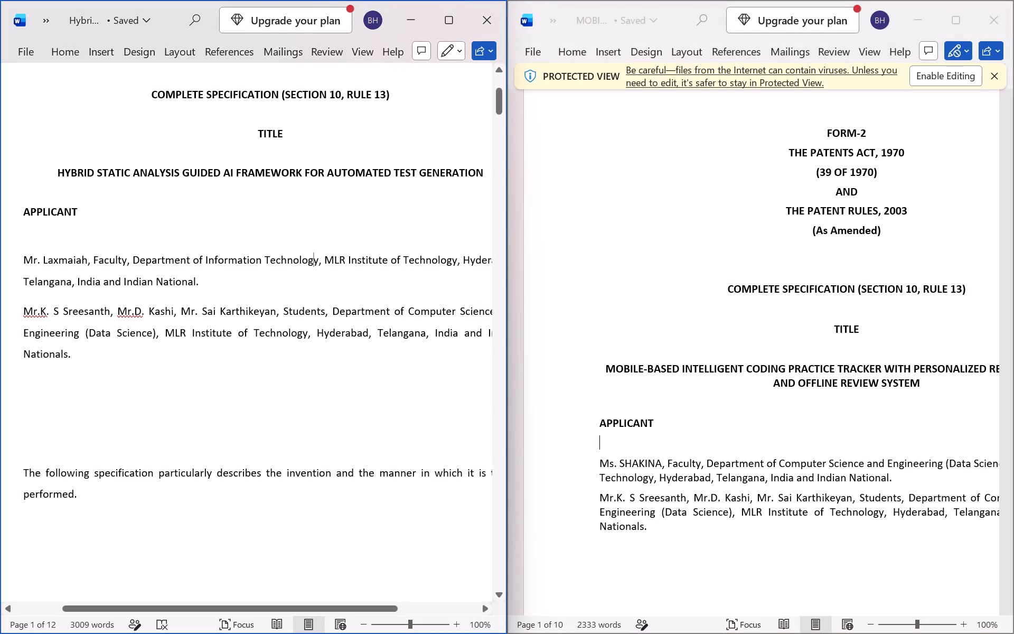
key(Left)
click(111, 309)
key(Left)
key(Left)
key(BackSpace)
key(BackSpace)
key(BackSpace)
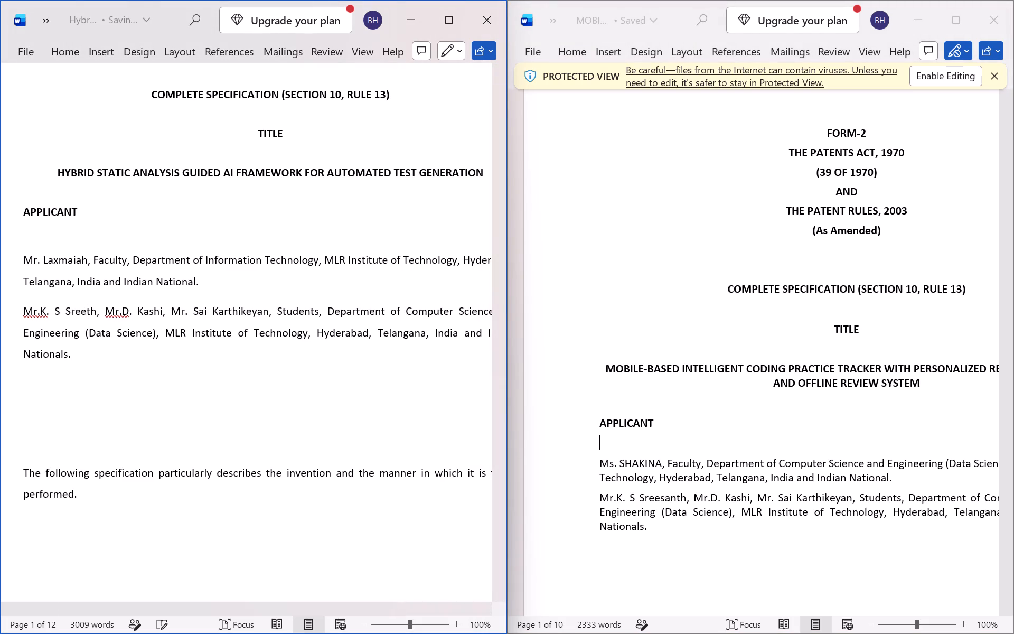
key(BackSpace)
key(BackSpace)
key(BackSpace)
key(BackSpace)
key(BackSpace)
key(BackSpace)
key(BackSpace)
key(BackSpace)
key(BackSpace)
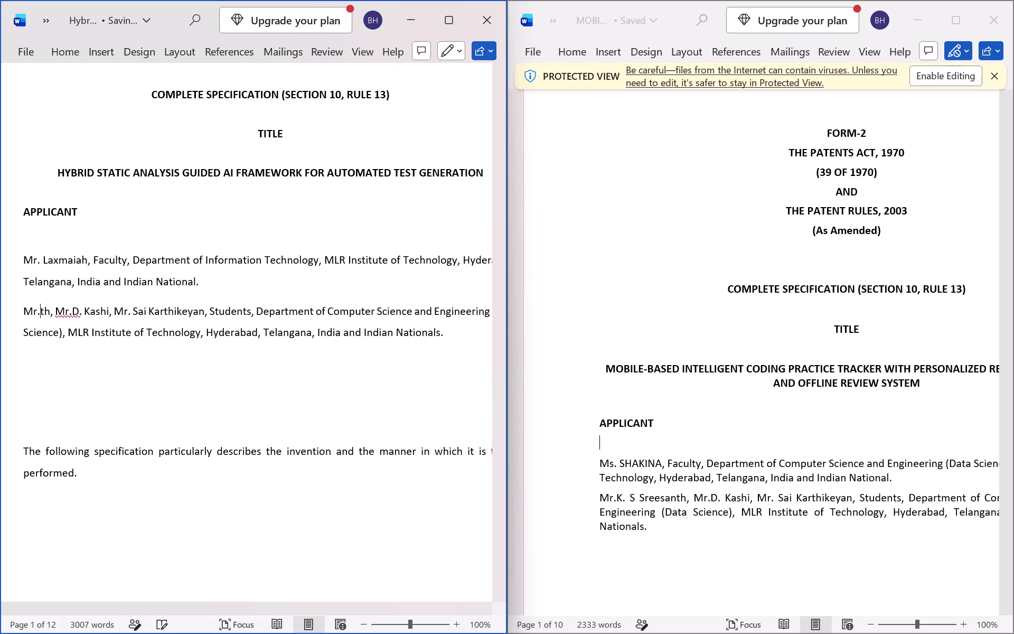
key(shift+a)
text(.)
key(space)
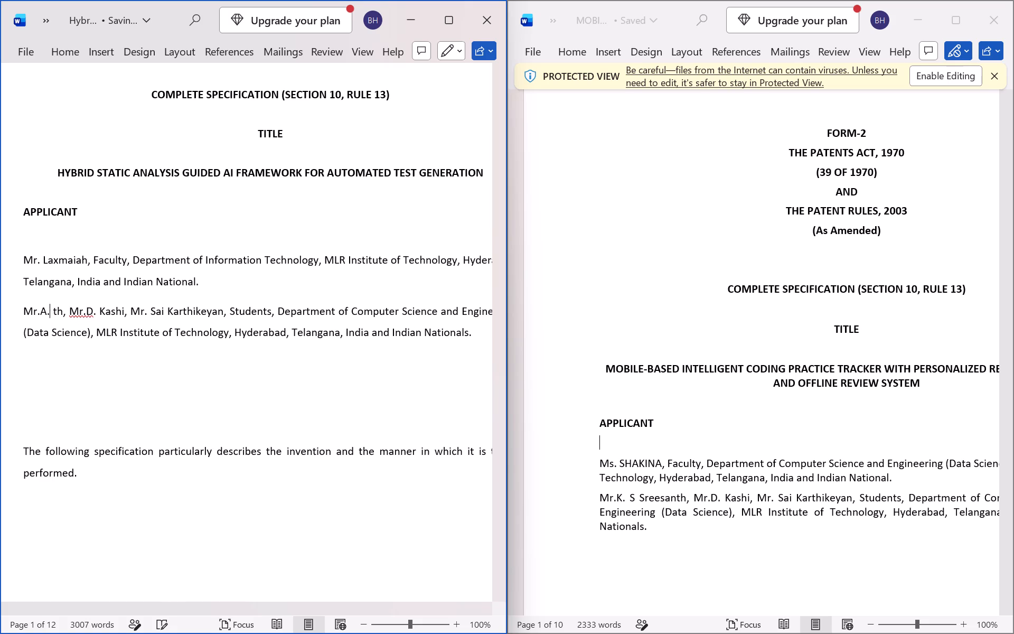
key(space)
text(Bhara)
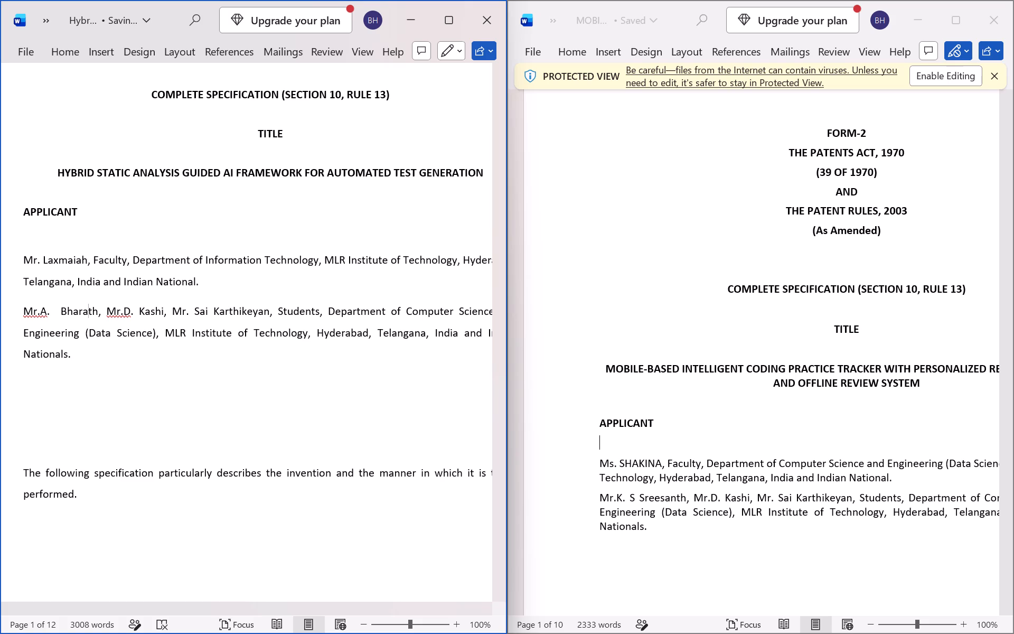
Correct the spacing of the first student's name to one space after "Mr." and one space after the initial.
key(Left)
key(Left)
key(Left)
key(Left)
key(Left)
key(BackSpace)
key(BackSpace)
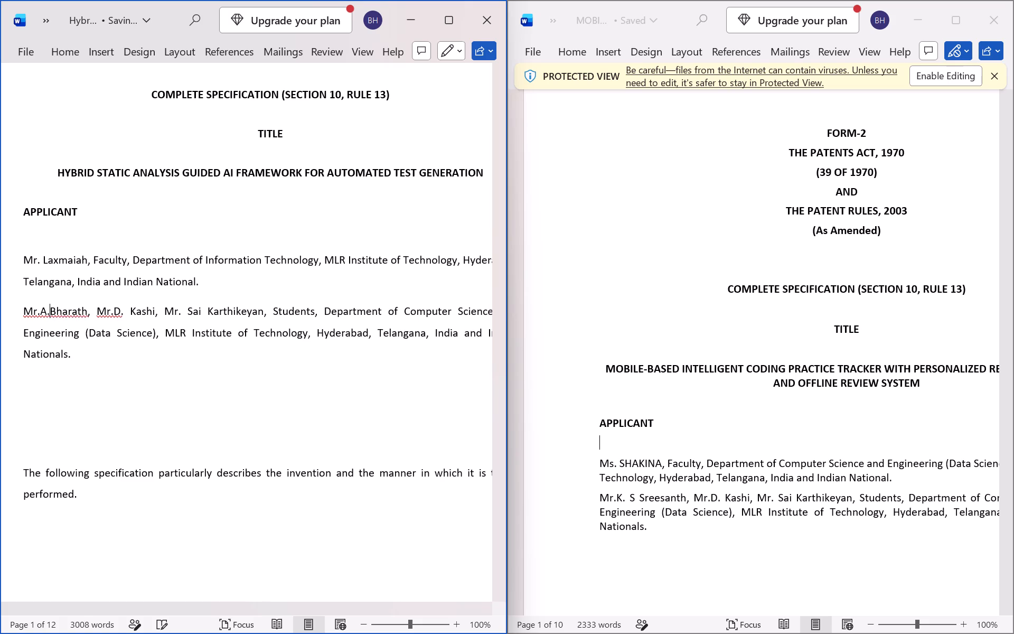
key(space)
key(BackSpace)
key(space)
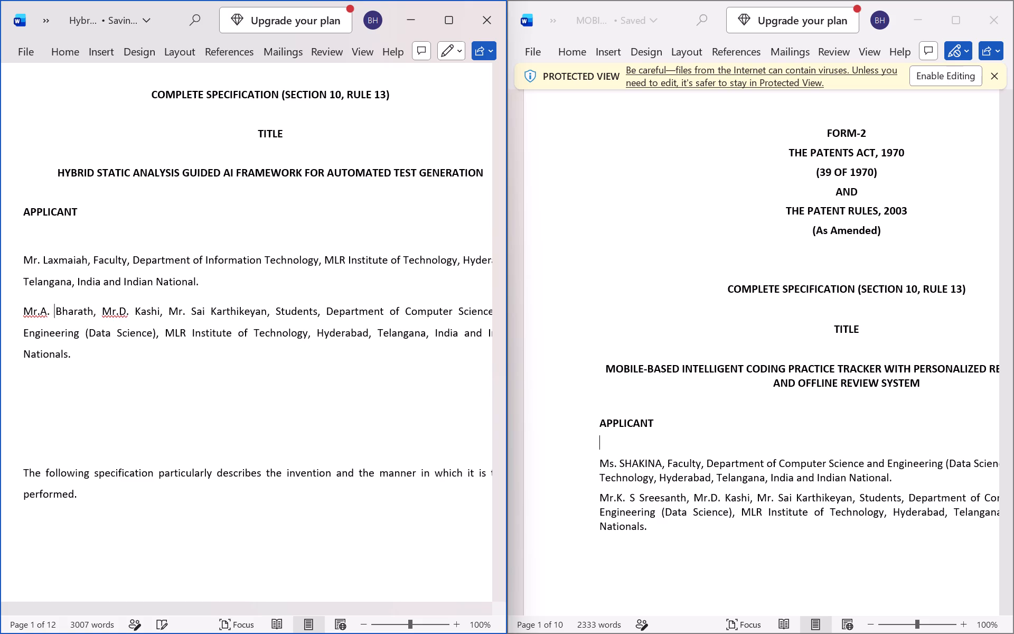
key(Left)
key(Left)
key(Left)
key(space)
Insert a space between "Mr" and the period in the second student's title.
key(Right)
key(Right)
key(Right)
key(Right)
key(Right)
key(Right)
key(Right)
key(Right)
key(Right)
key(Right)
key(Right)
key(Right)
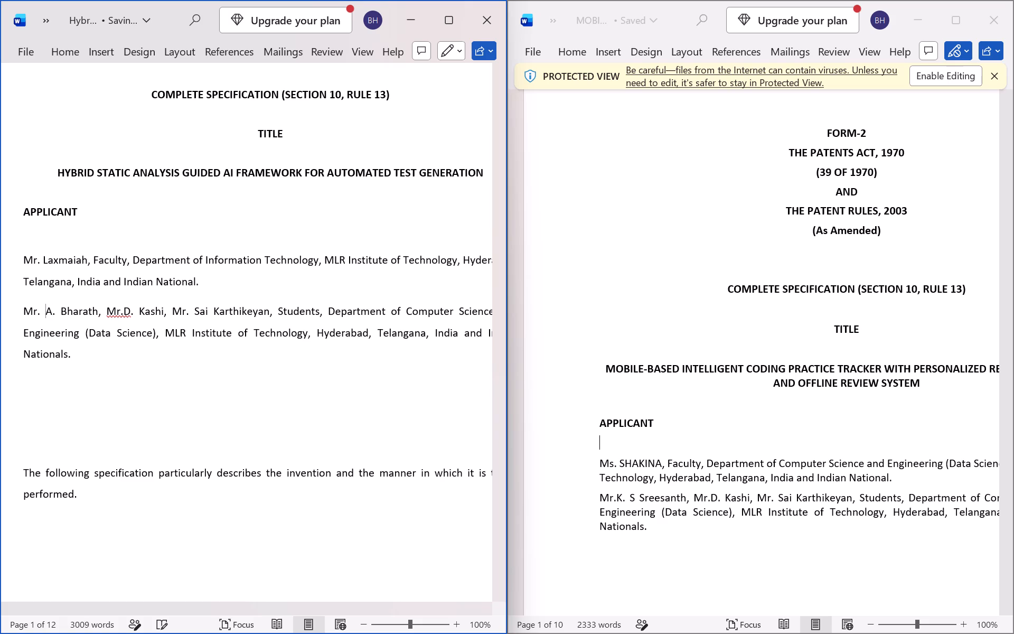
key(Right)
key(Right)
key(space)
key(Right)
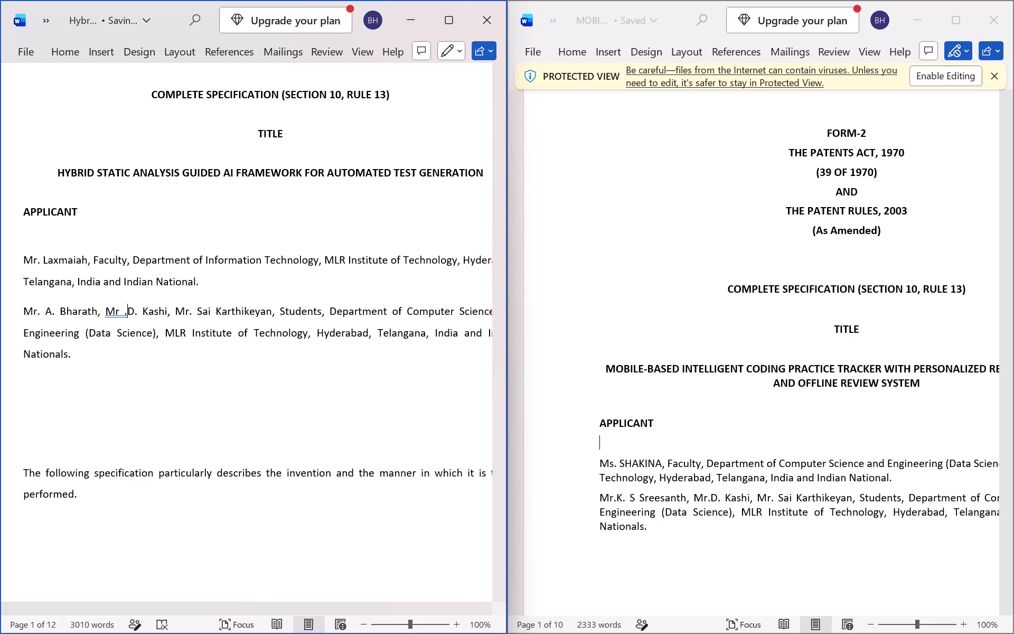
Delete the second student's initial and name from the applicant paragraph, keeping the title and the following comma.
key(Right)
key(Right)
key(Right)
key(Right)
key(Right)
key(Right)
key(Right)
key(BackSpace)
key(BackSpace)
key(BackSpace)
key(Right)
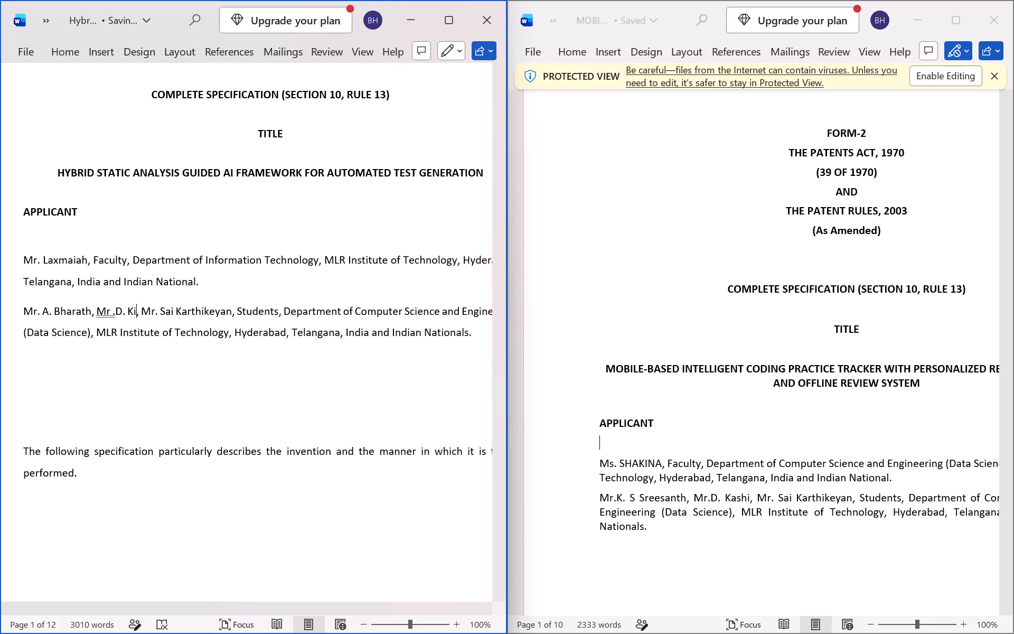
key(BackSpace)
key(BackSpace)
key(BackSpace)
key(BackSpace)
key(BackSpace)
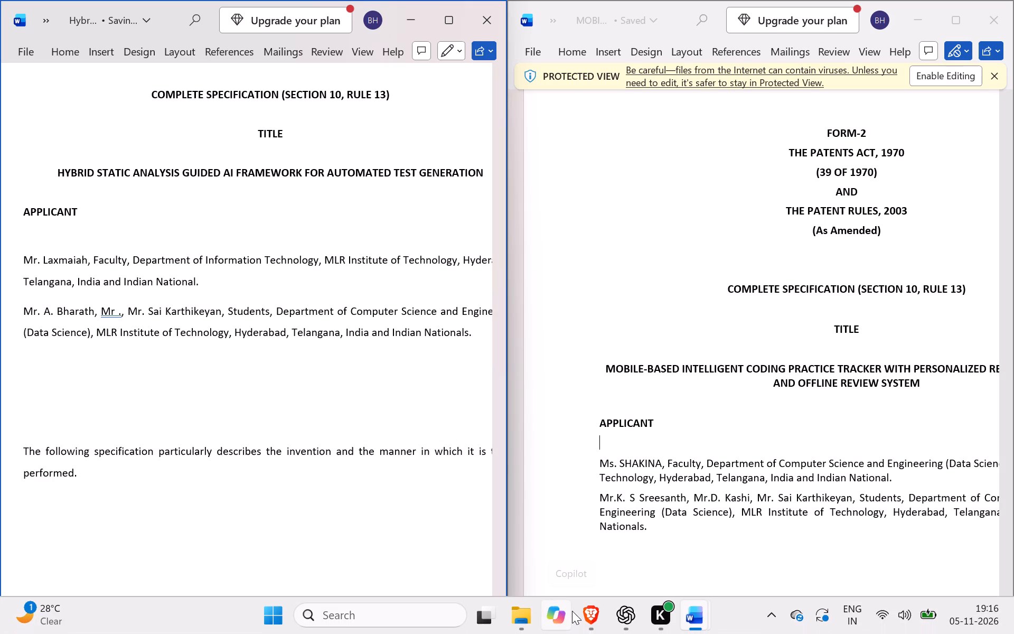
Switch to File Explorer and look through the Documents, Personal and Videos folders and the New Volume (D:) drive.
click(518, 610)
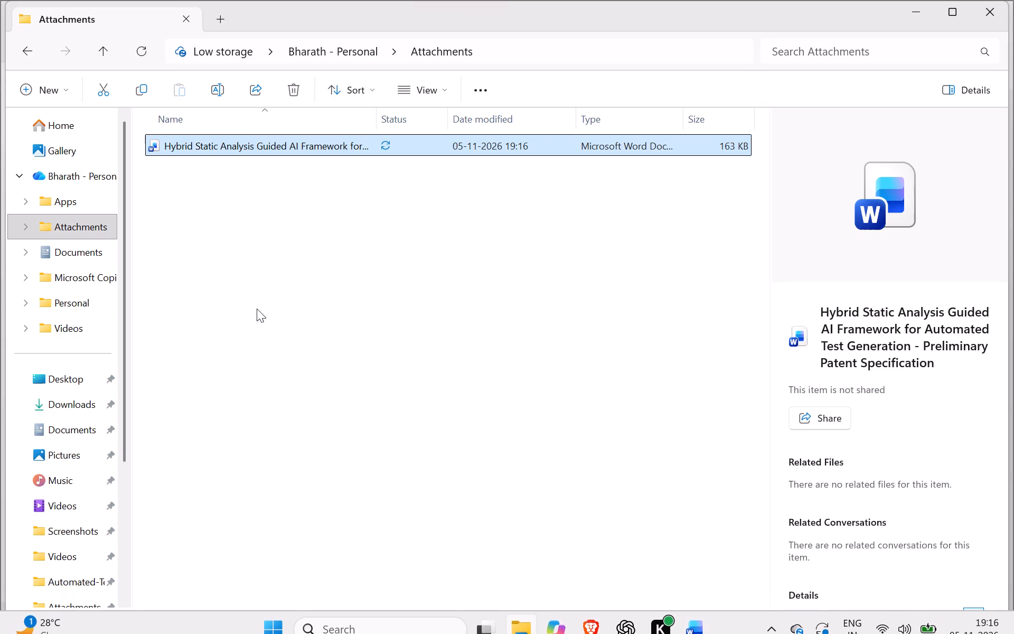
click(97, 243)
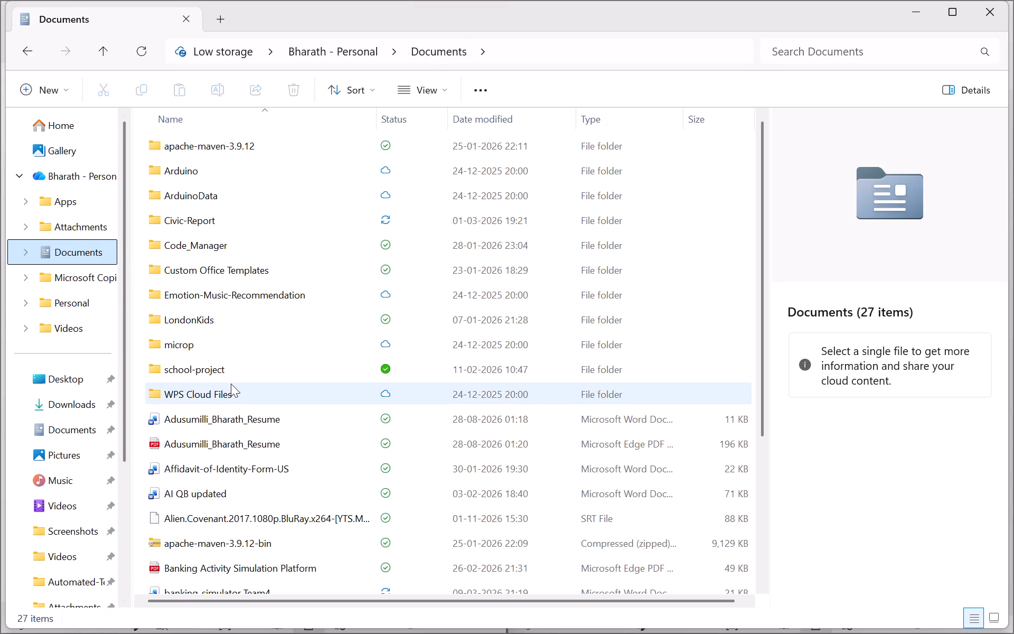
scroll(231, 384, down, 2)
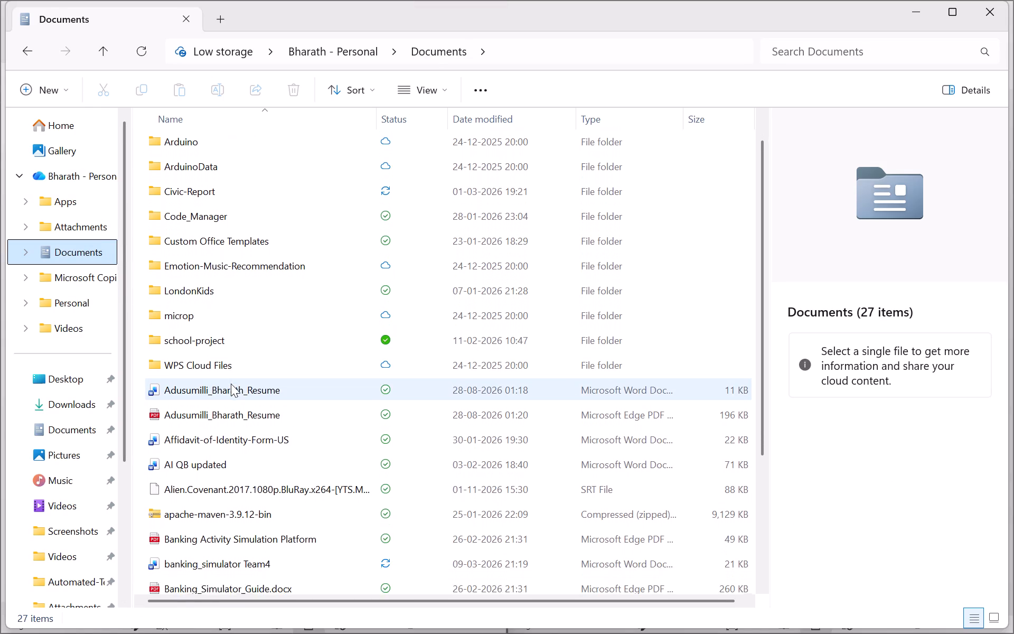
scroll(231, 384, down, 3)
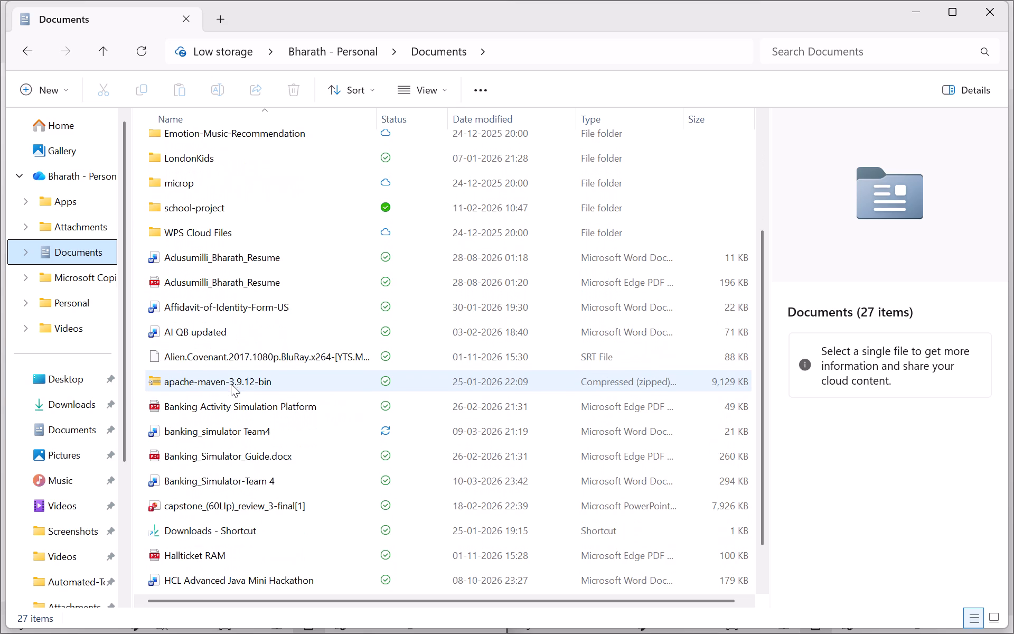
scroll(231, 384, down, 3)
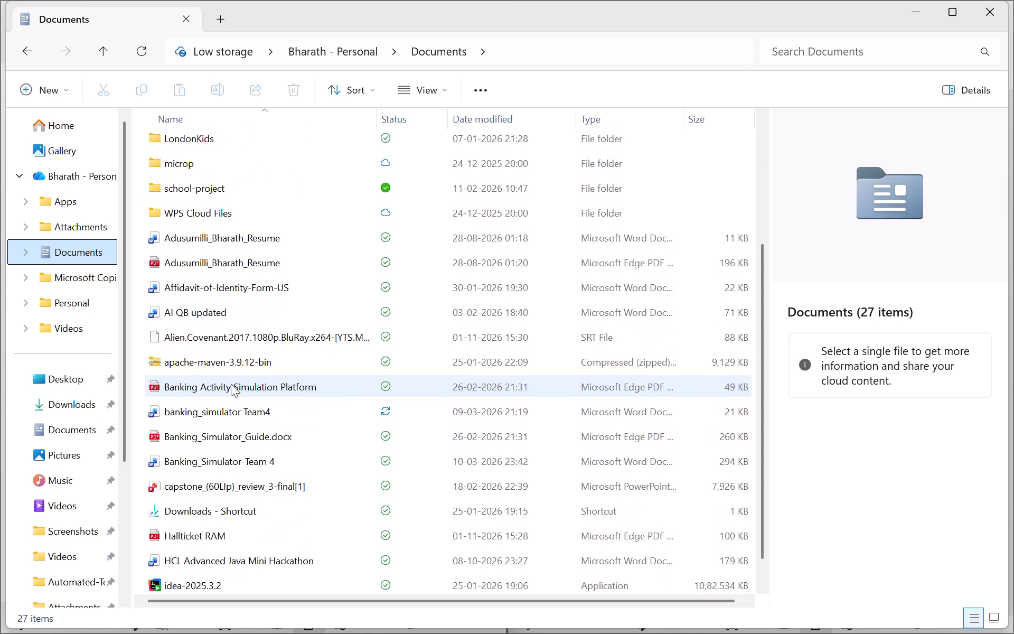
scroll(231, 384, down, 2)
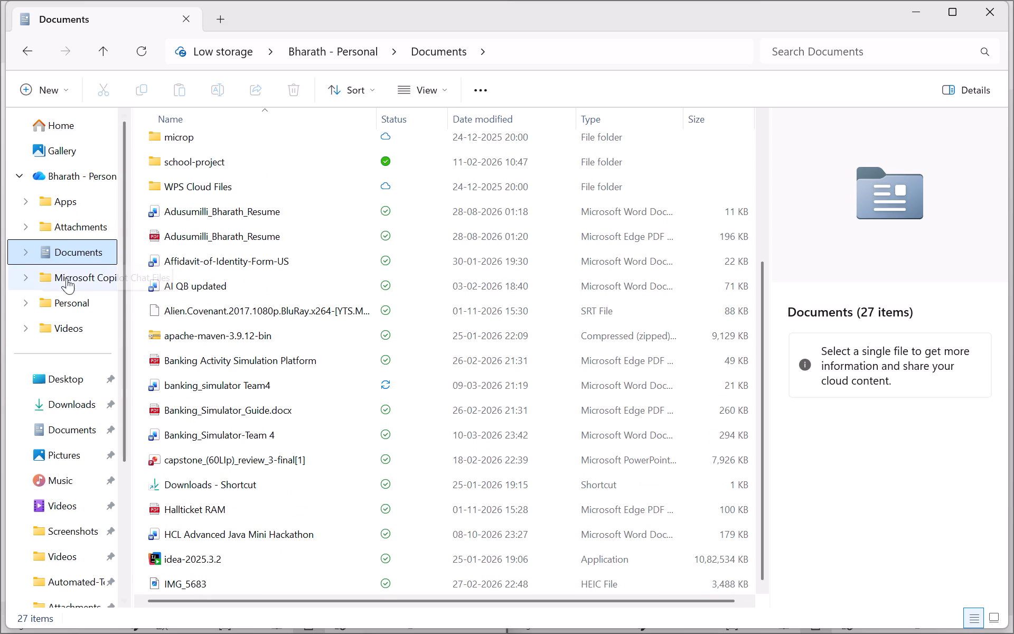
click(70, 303)
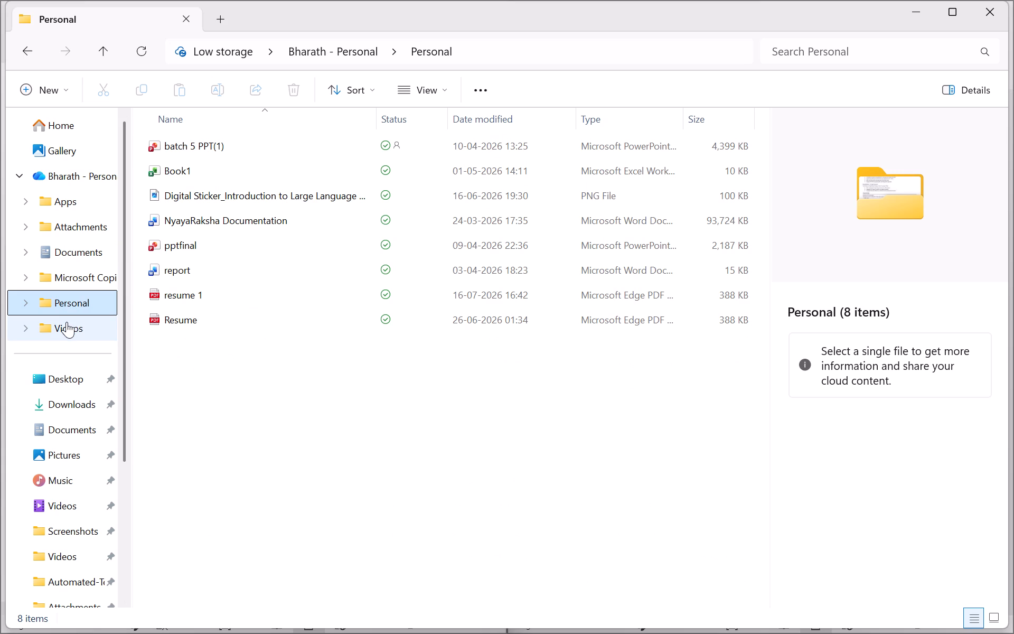
click(67, 322)
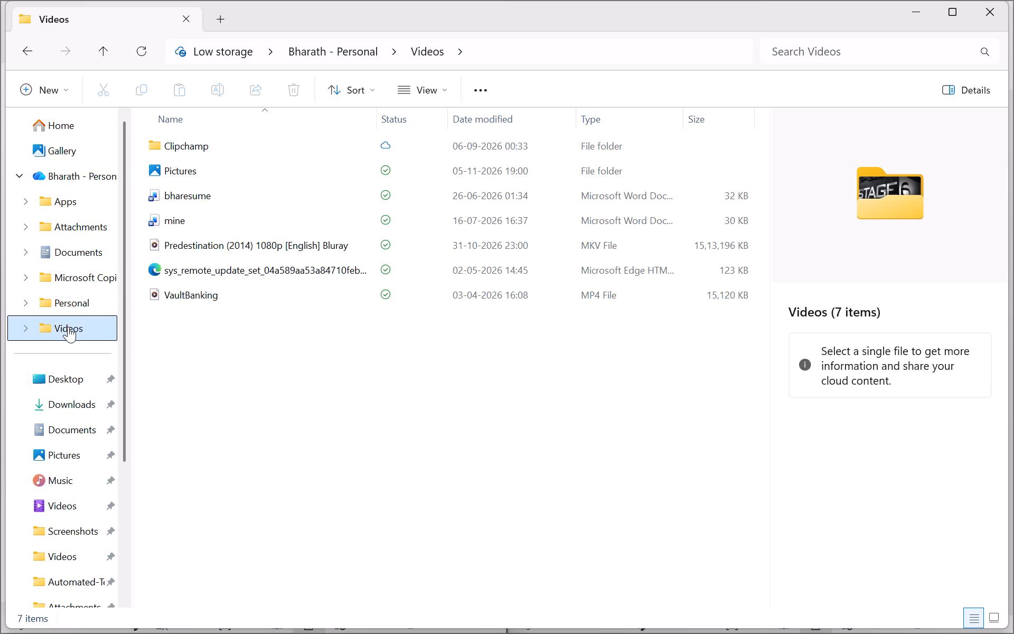
click(62, 417)
scroll(181, 435, down, 1)
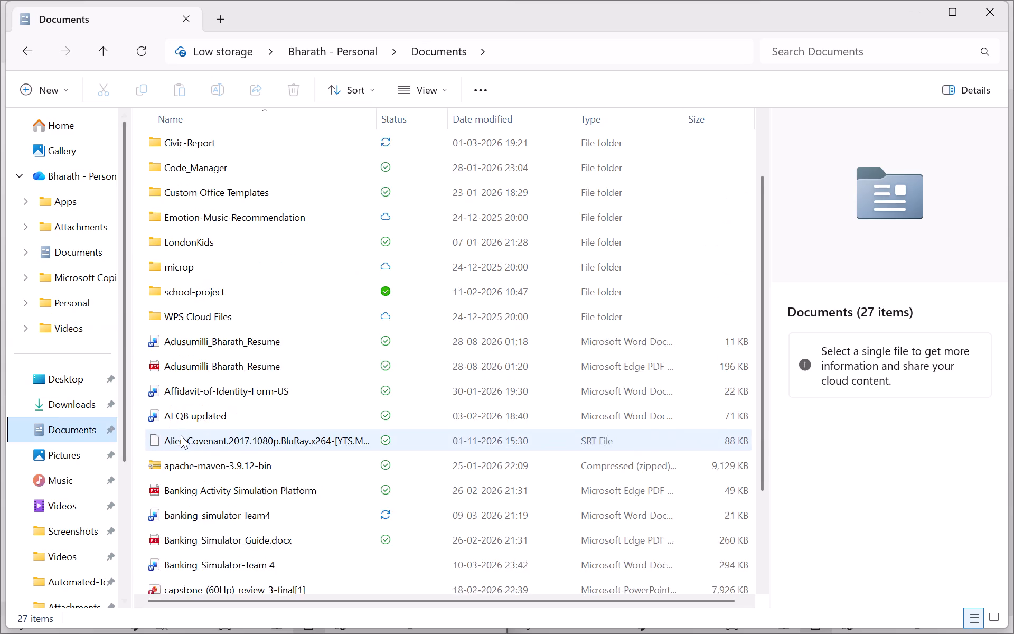
scroll(181, 435, down, 4)
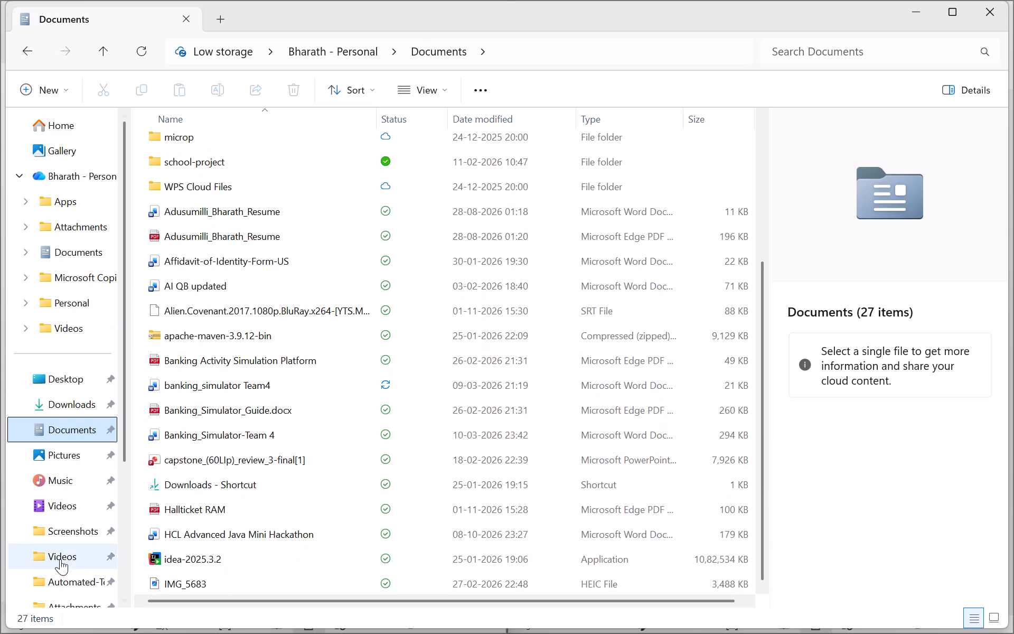
scroll(60, 559, down, 2)
click(69, 517)
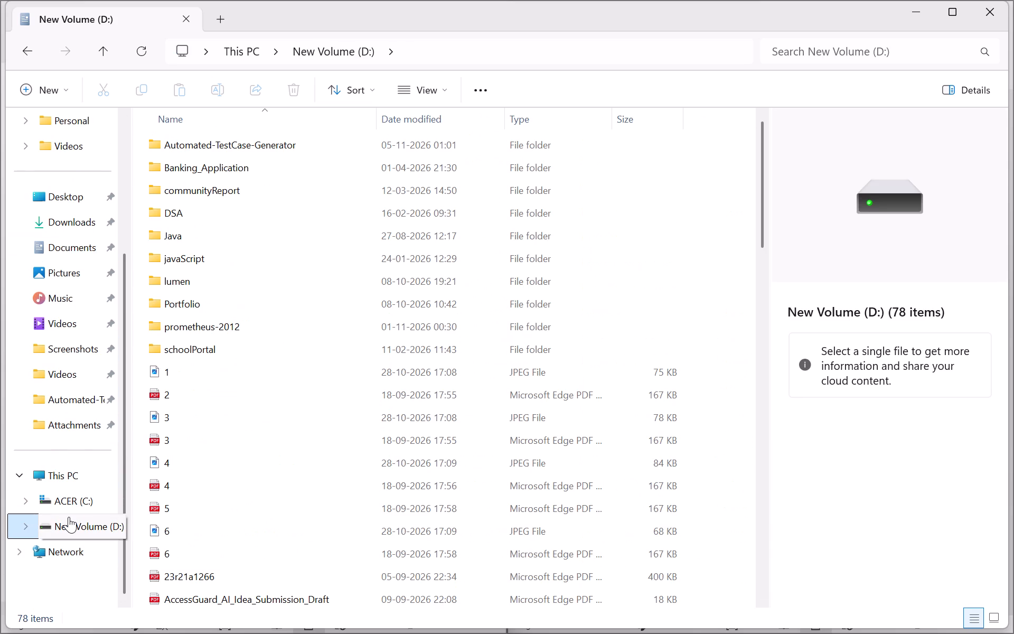
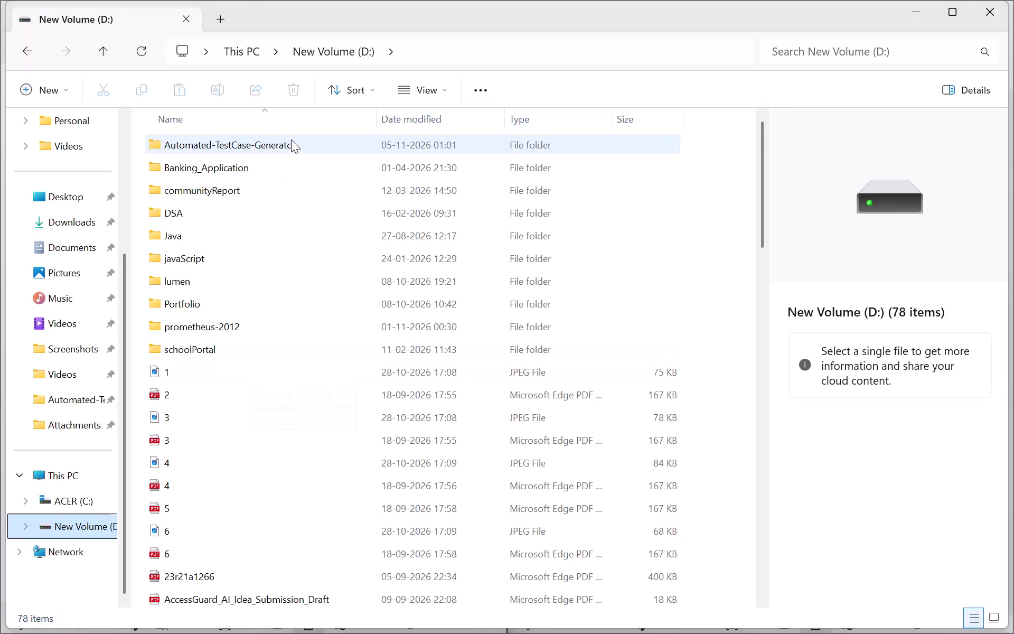
Look through the Automated-TestCase-Generator folder on the New Volume (D:) drive and return to the drive's top level.
double_click(291, 139)
scroll(291, 139, right, 1)
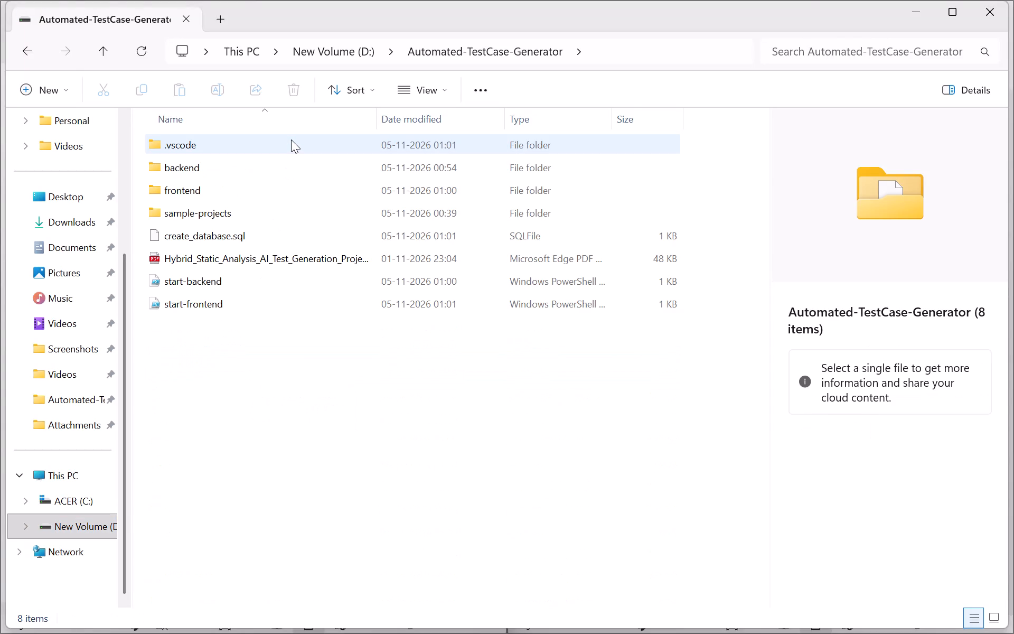
scroll(291, 139, right, 4)
click(24, 49)
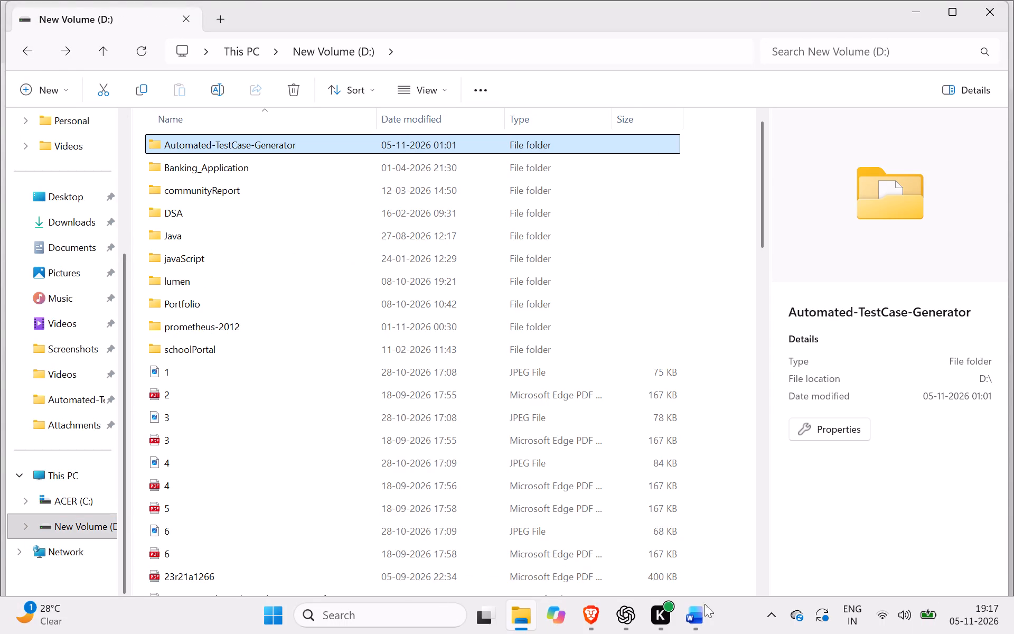
Switch back to Word with the Hybrid patent specification at its applicant paragraph.
click(686, 614)
click(688, 605)
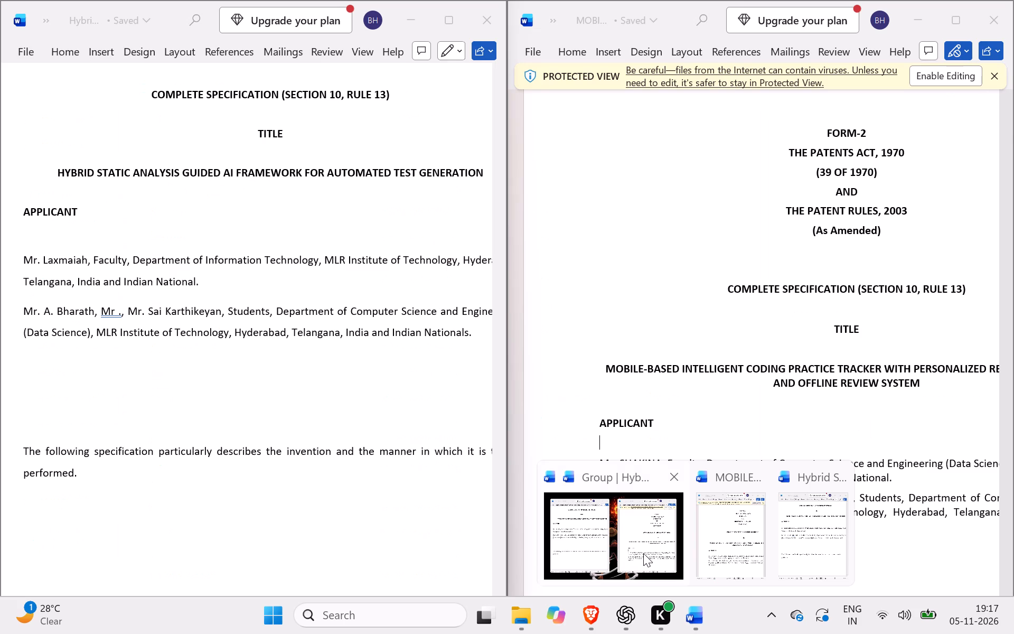
In the Hybrid specification's applicant paragraph, enter the second student's initial and name between the empty title and the comma.
click(643, 553)
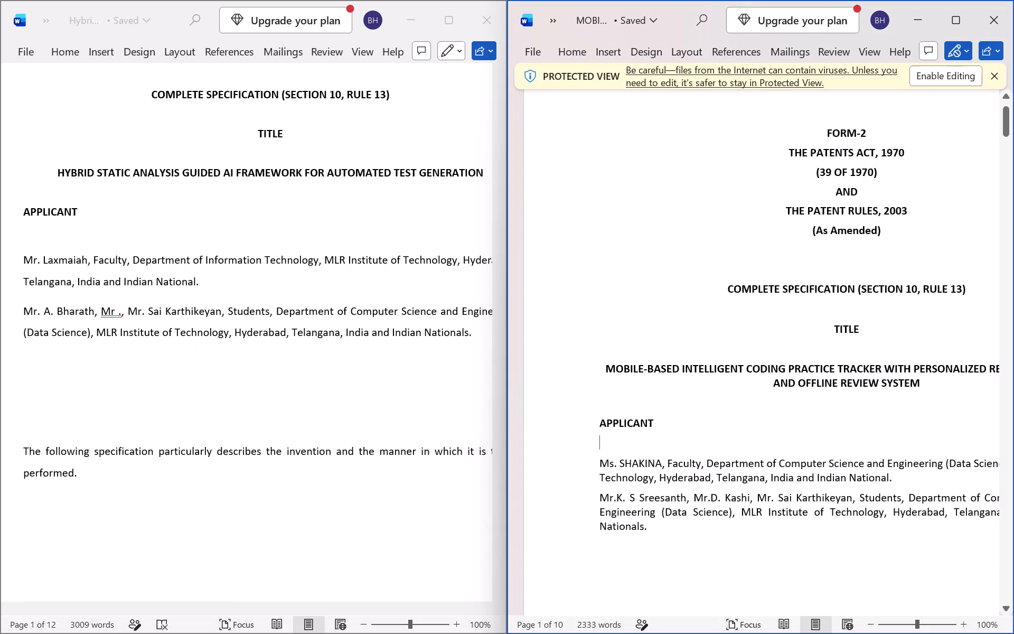
scroll(634, 500, down, 2)
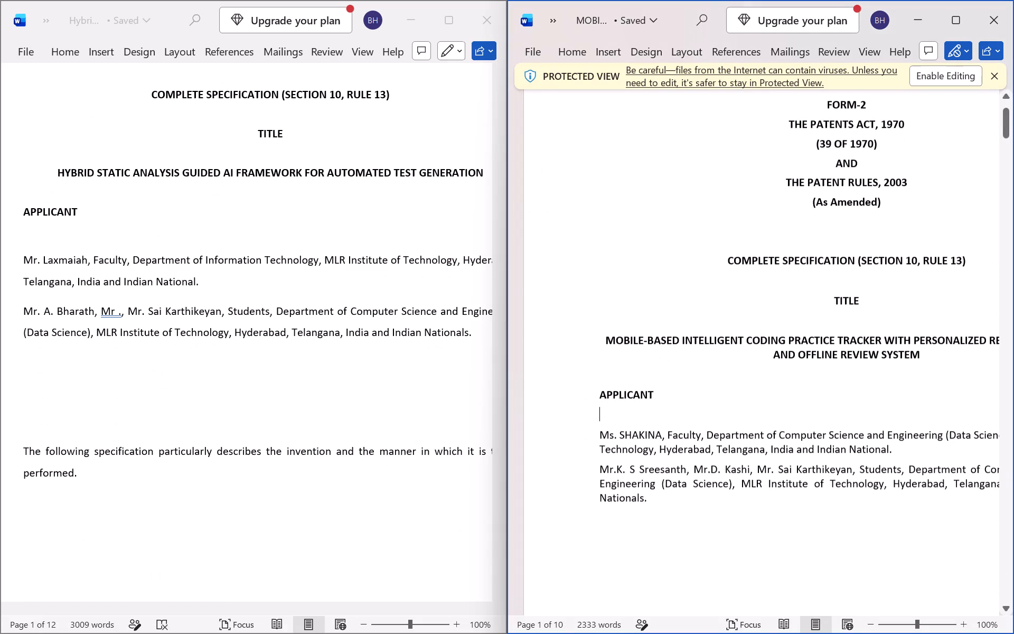
scroll(634, 500, down, 1)
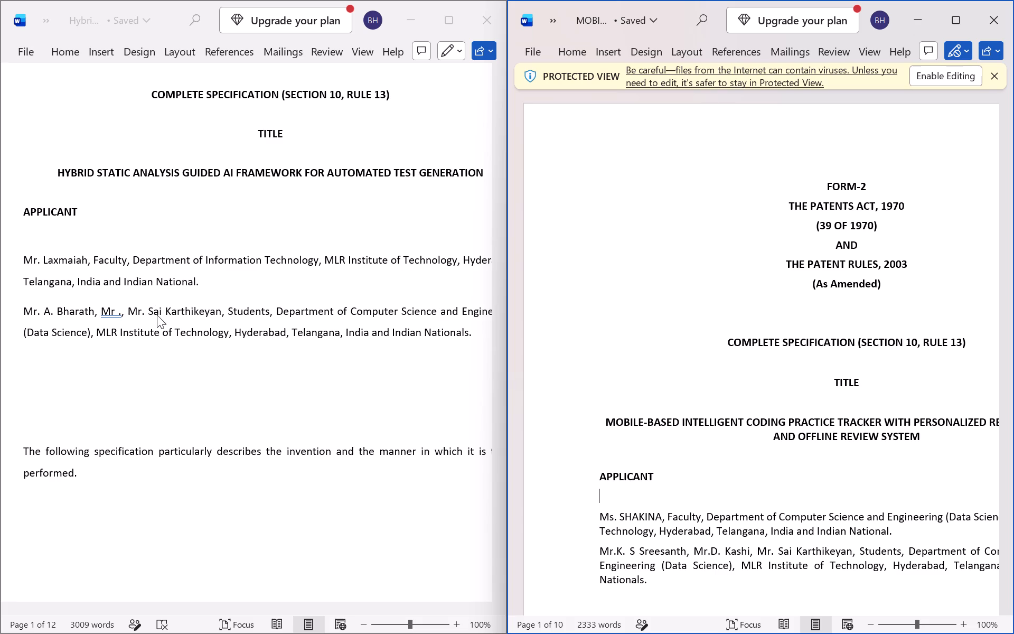
click(118, 311)
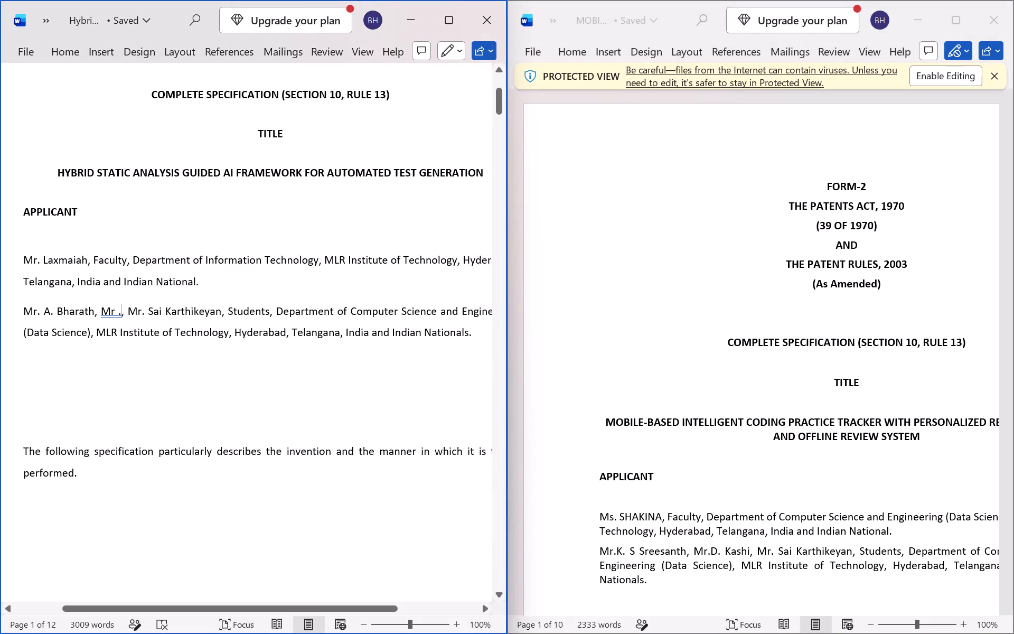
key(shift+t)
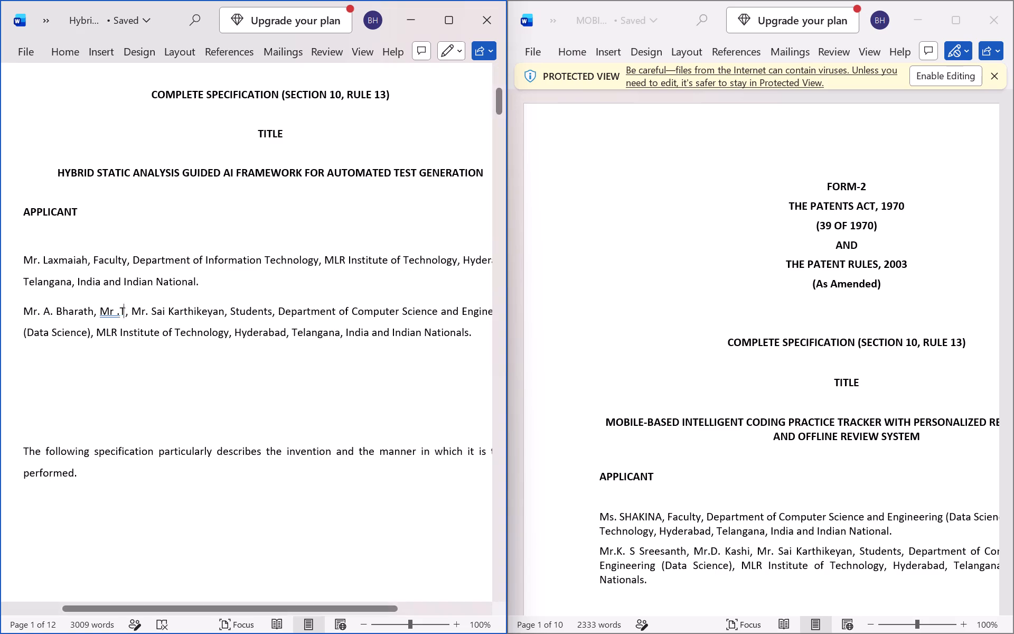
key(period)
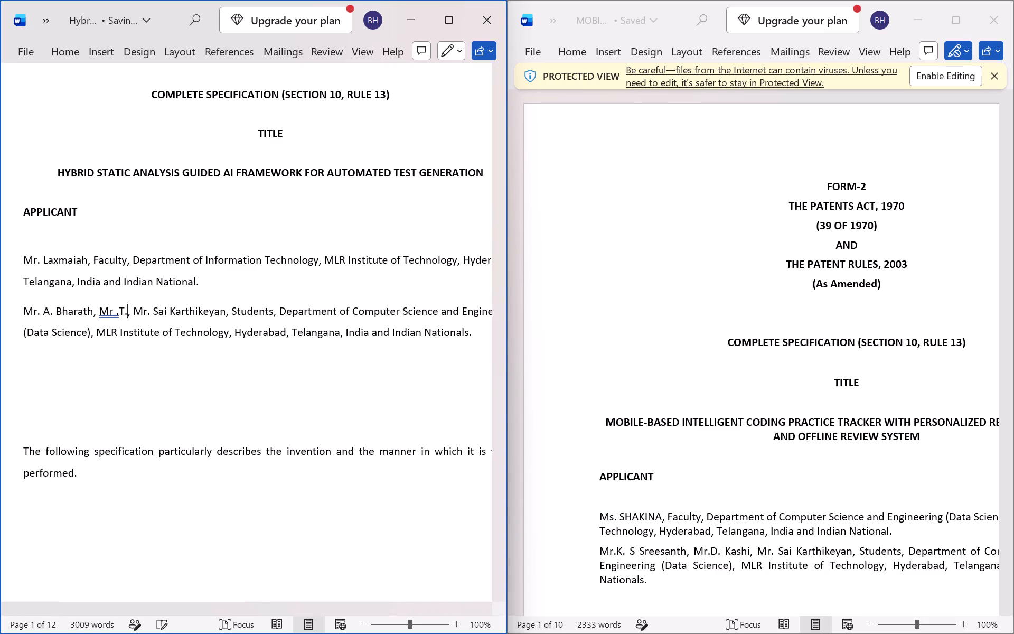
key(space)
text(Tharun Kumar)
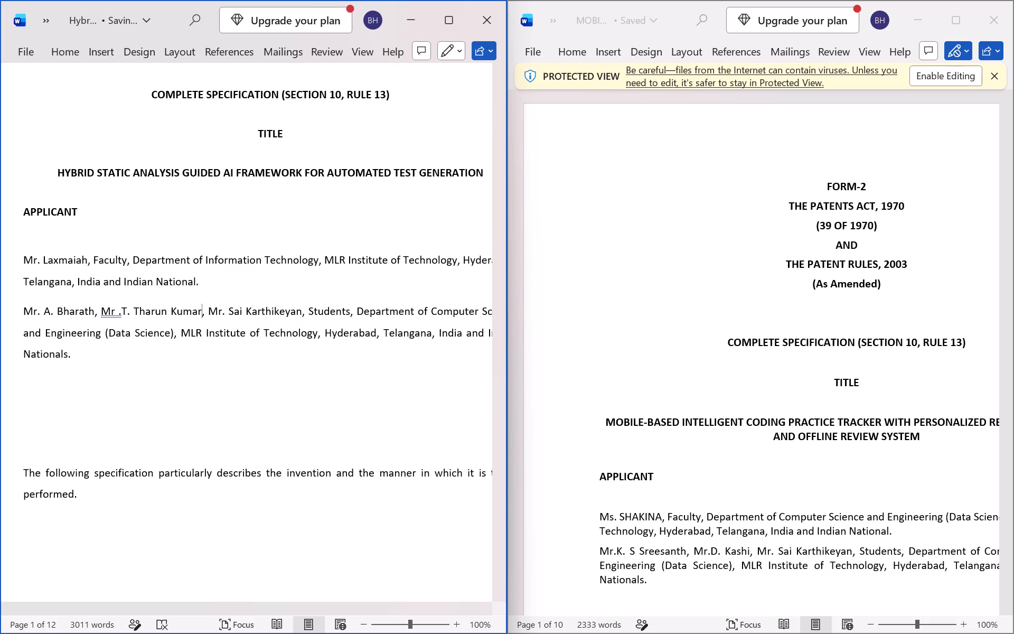
Delete the third student's name from the applicant paragraph, keeping the title "Mr." and the comma before "Students".
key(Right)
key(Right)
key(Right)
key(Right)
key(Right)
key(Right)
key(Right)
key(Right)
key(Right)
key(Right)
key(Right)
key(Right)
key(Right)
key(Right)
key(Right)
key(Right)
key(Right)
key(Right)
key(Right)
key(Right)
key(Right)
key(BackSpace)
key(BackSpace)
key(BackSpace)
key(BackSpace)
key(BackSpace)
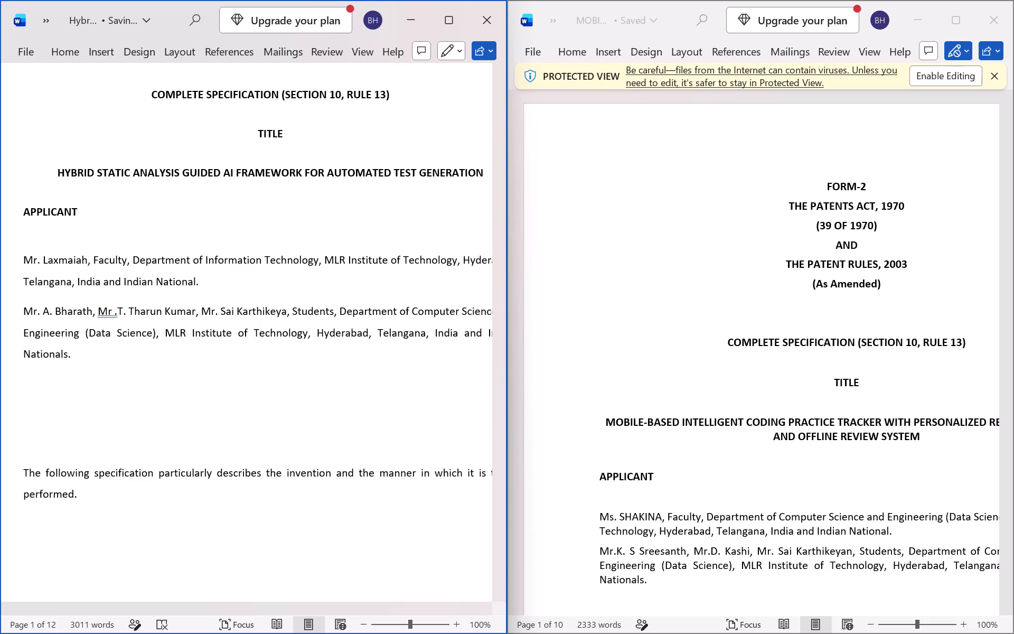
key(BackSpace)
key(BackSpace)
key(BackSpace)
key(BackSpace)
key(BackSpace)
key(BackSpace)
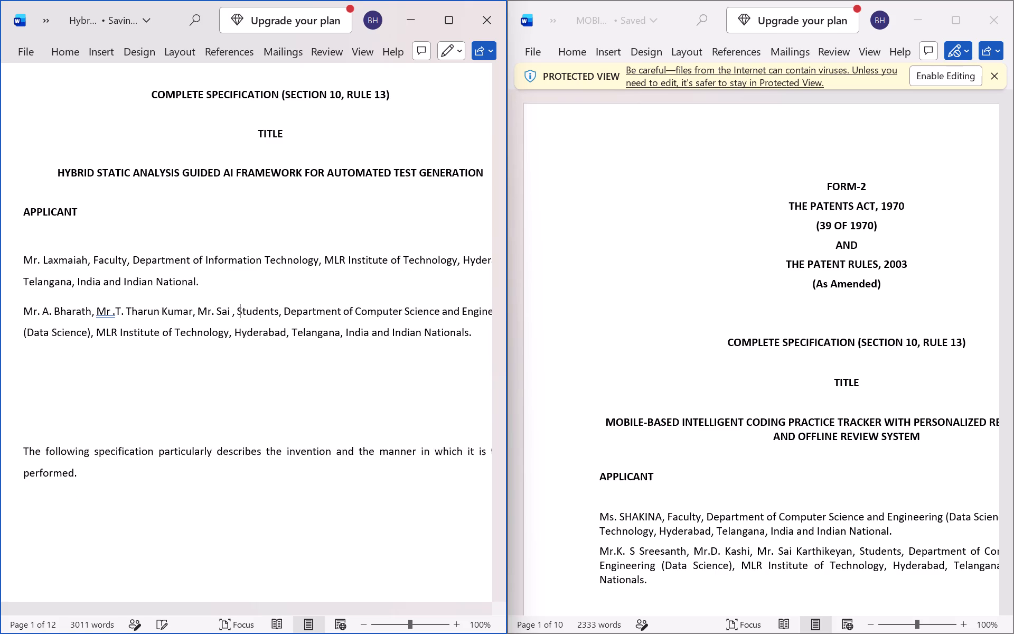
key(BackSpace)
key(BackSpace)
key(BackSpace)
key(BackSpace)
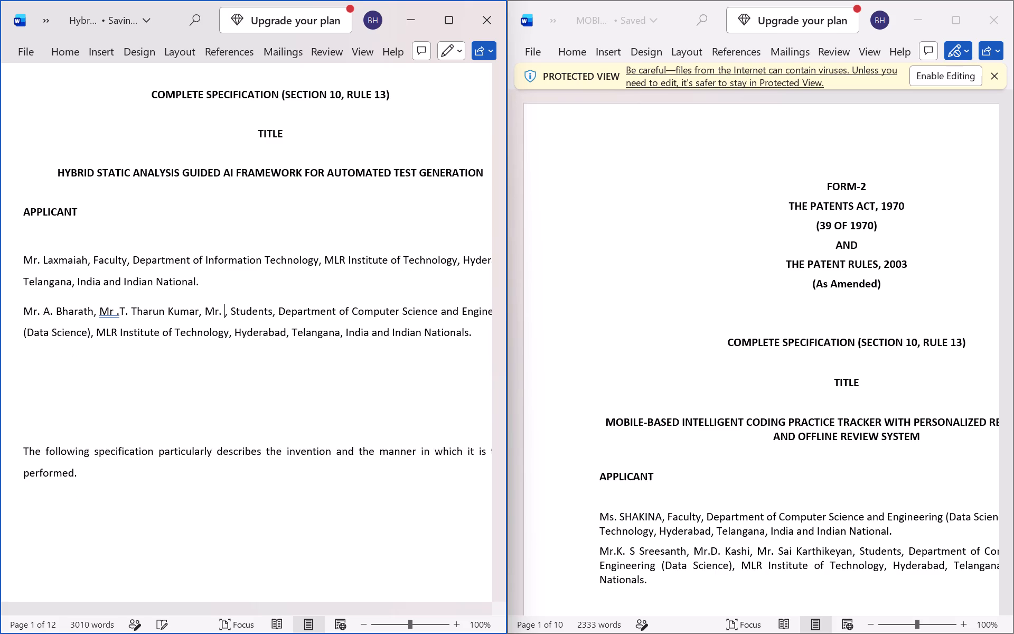
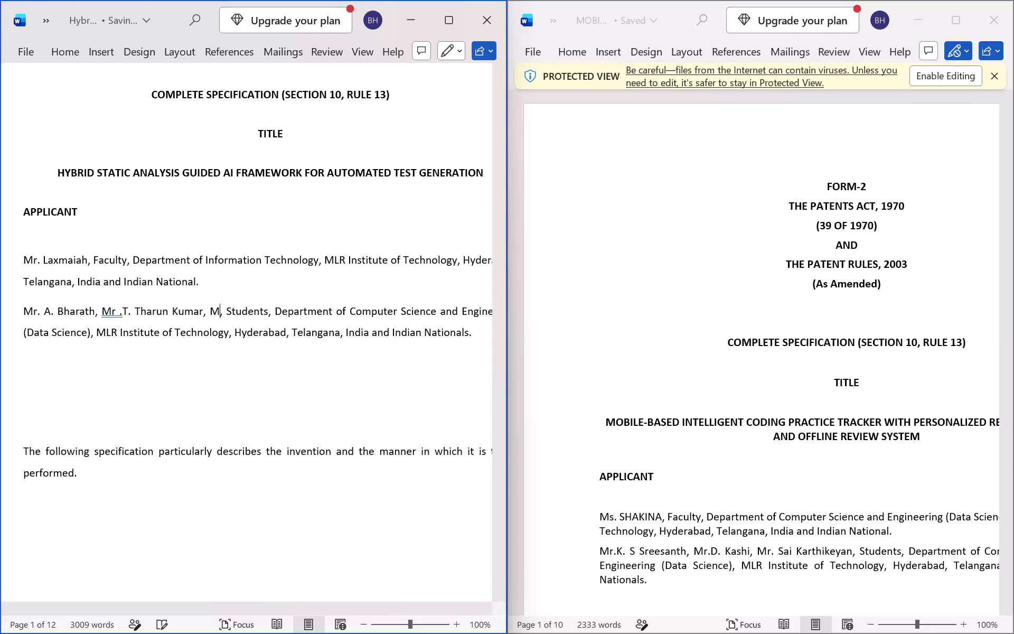
Enter the third student's initial and name with the title "Ms." in the students line of the Hybrid specification's applicant section.
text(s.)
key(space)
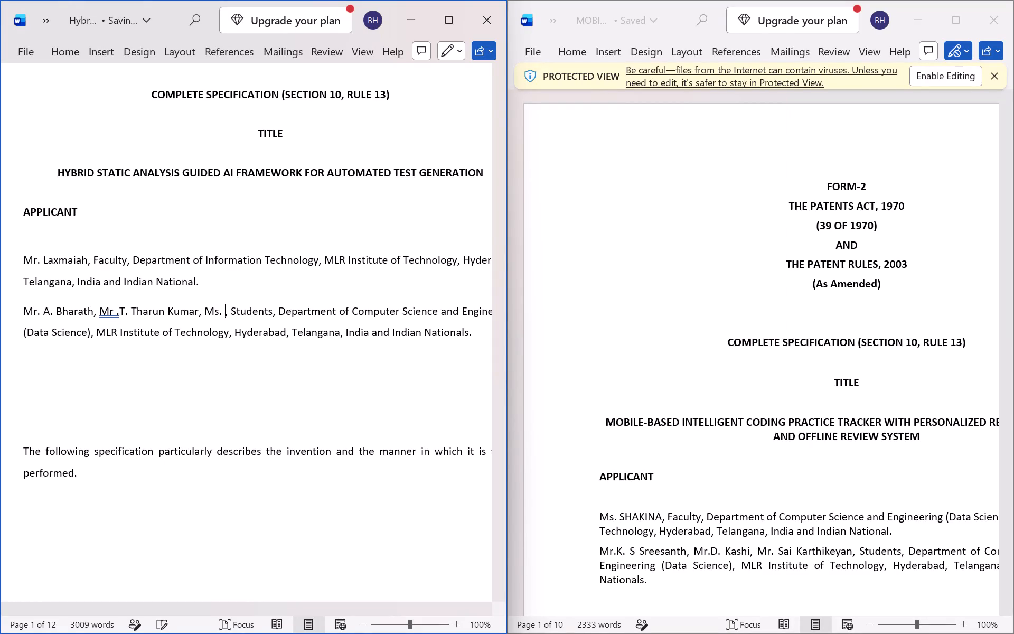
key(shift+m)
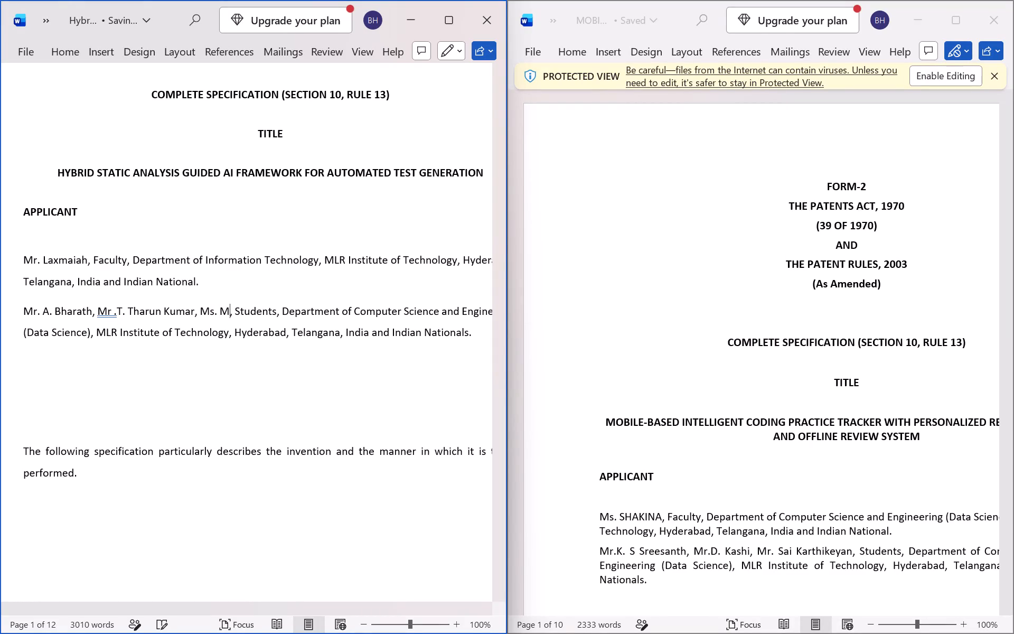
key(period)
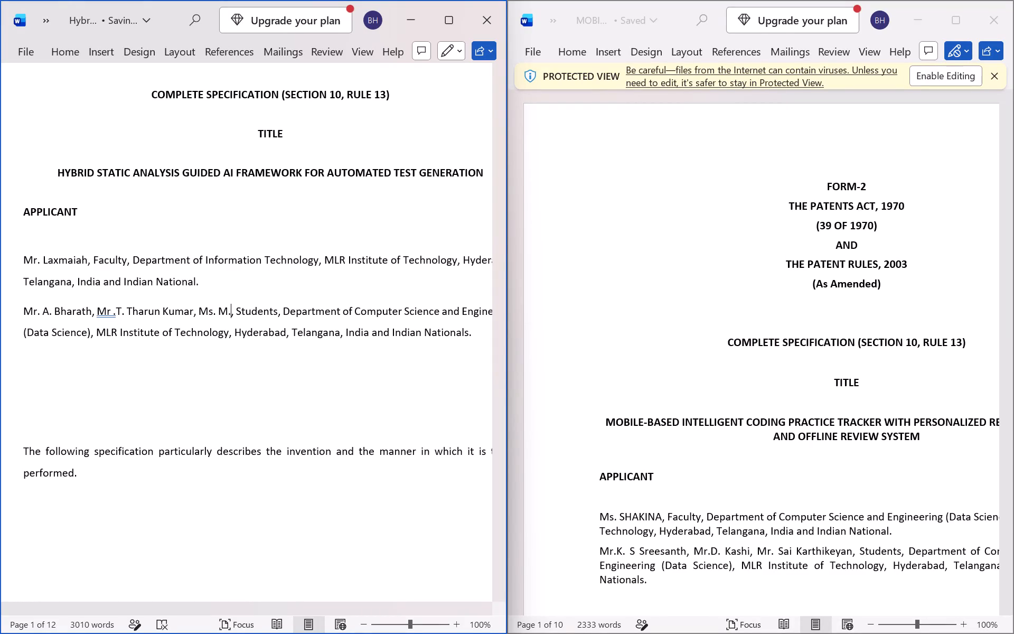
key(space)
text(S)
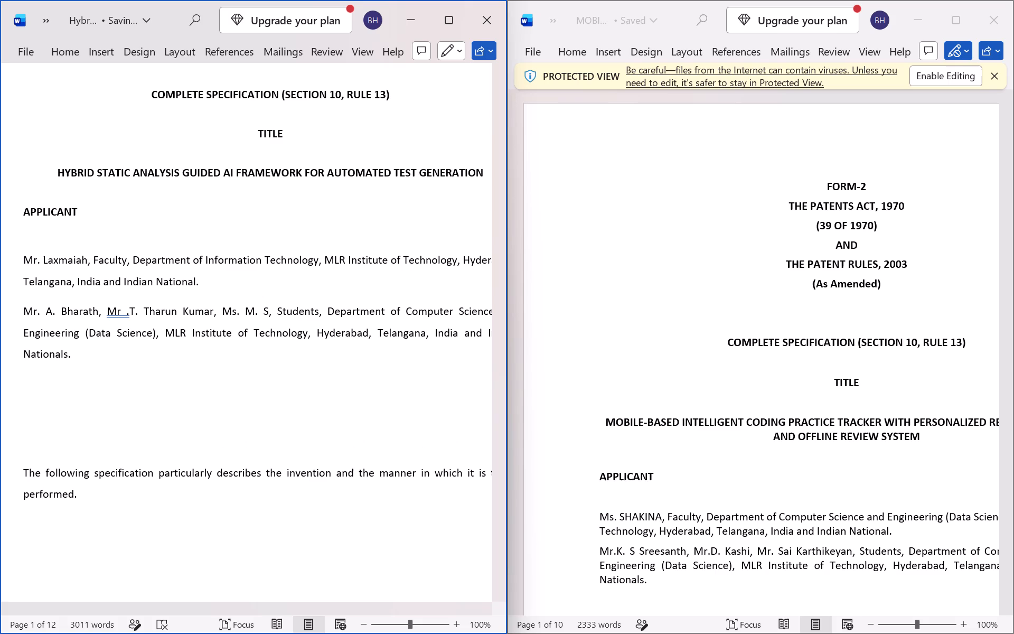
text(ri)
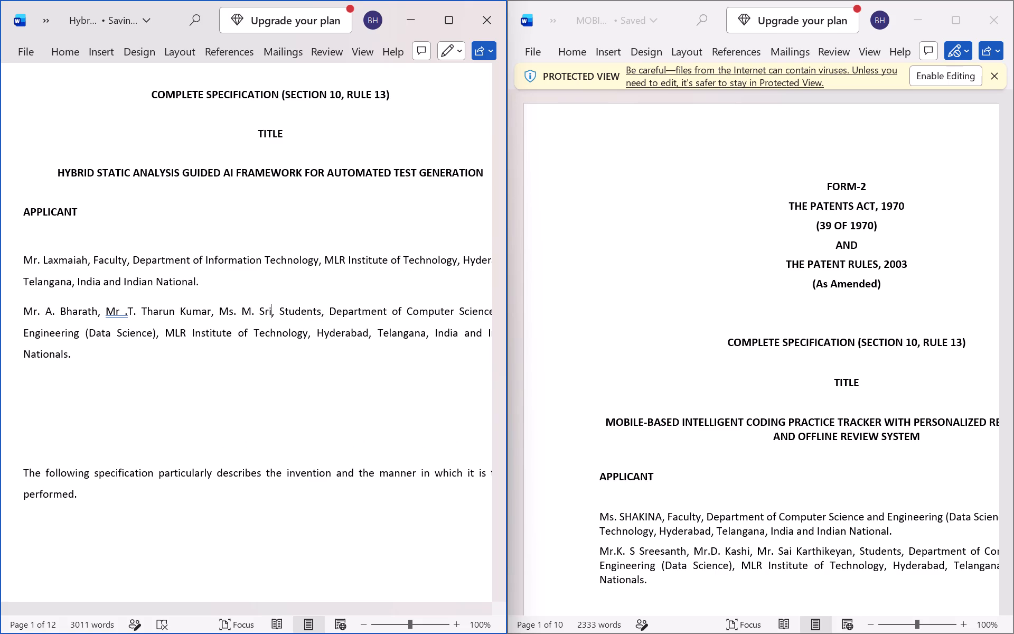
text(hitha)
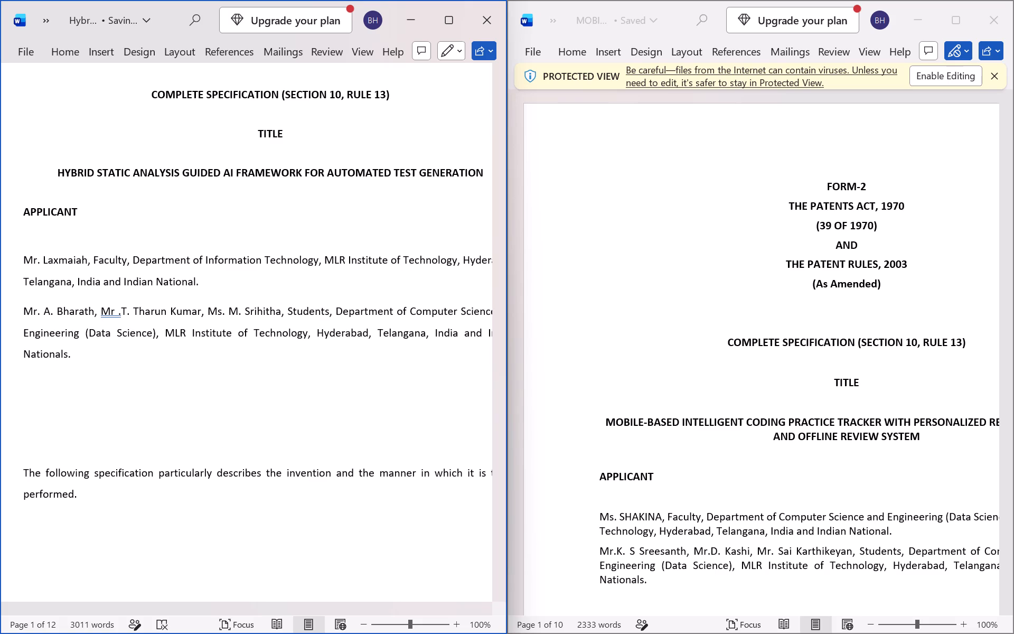
Add the fourth student's initial and name with the title "Mr.", followed by a comma, before the word "Students".
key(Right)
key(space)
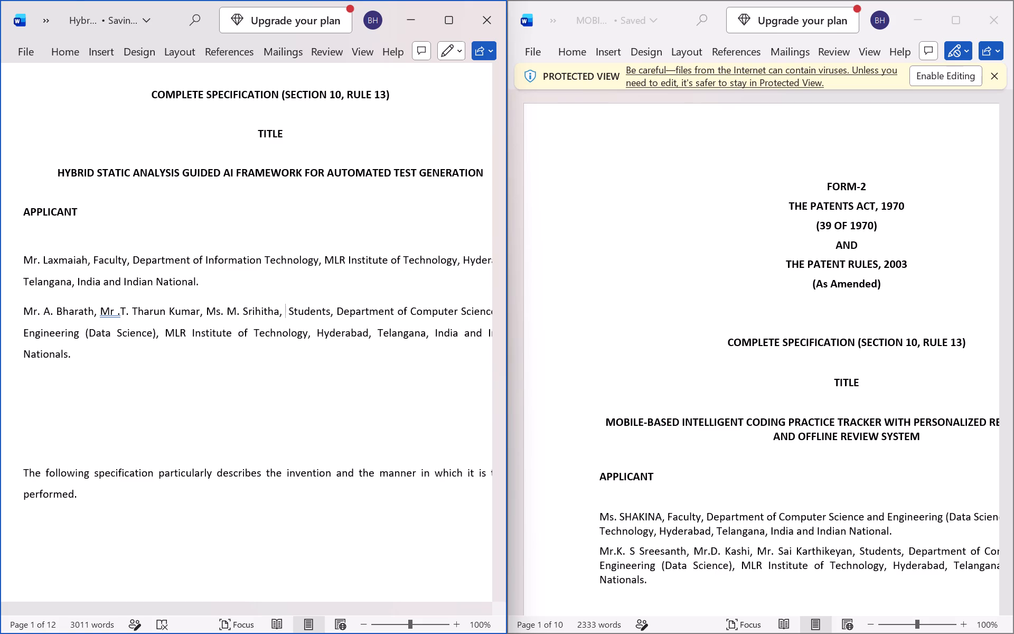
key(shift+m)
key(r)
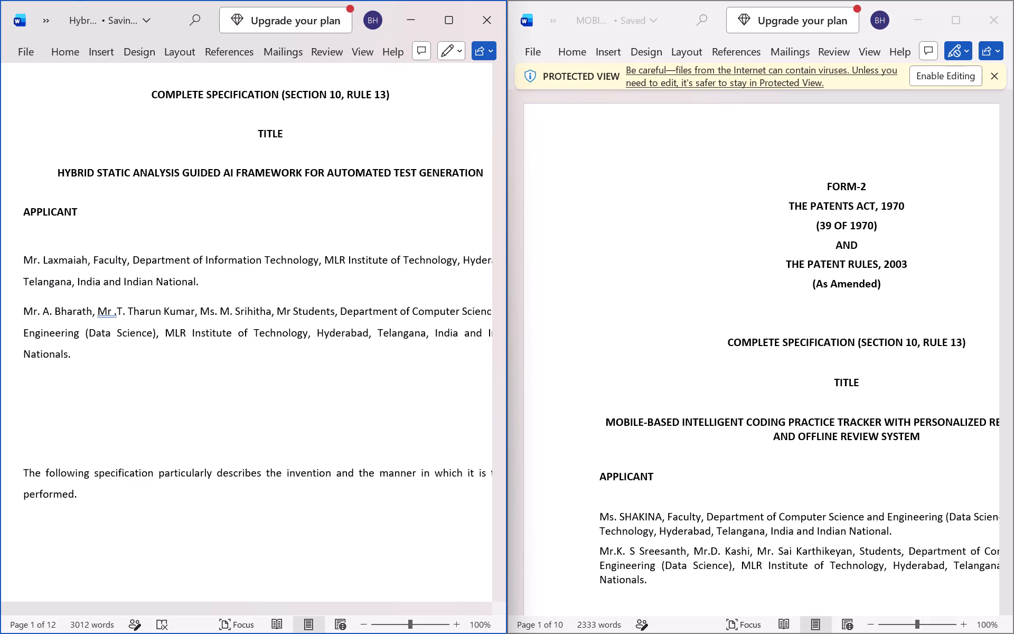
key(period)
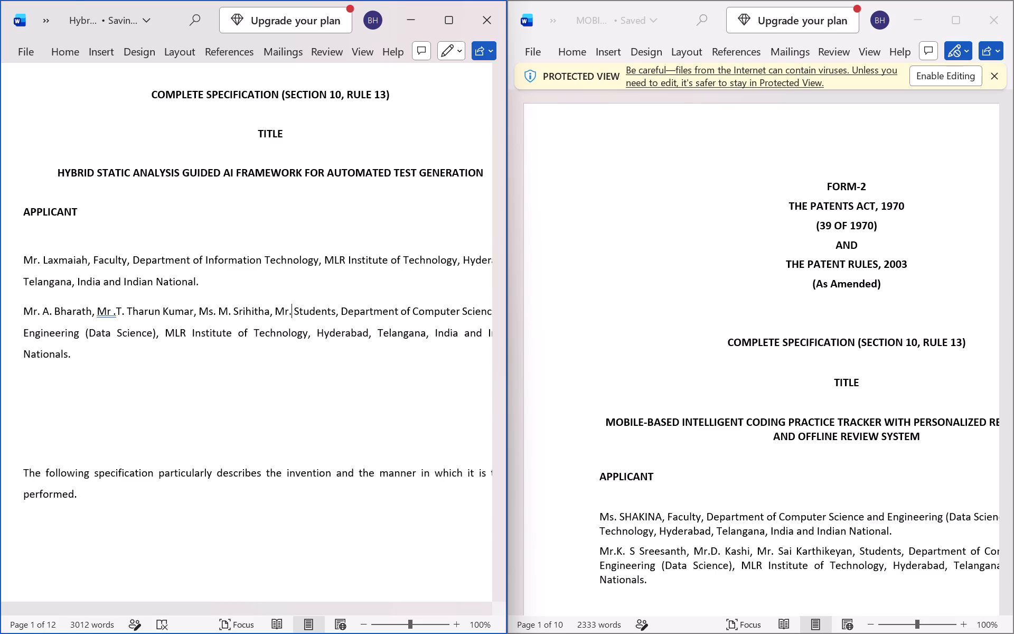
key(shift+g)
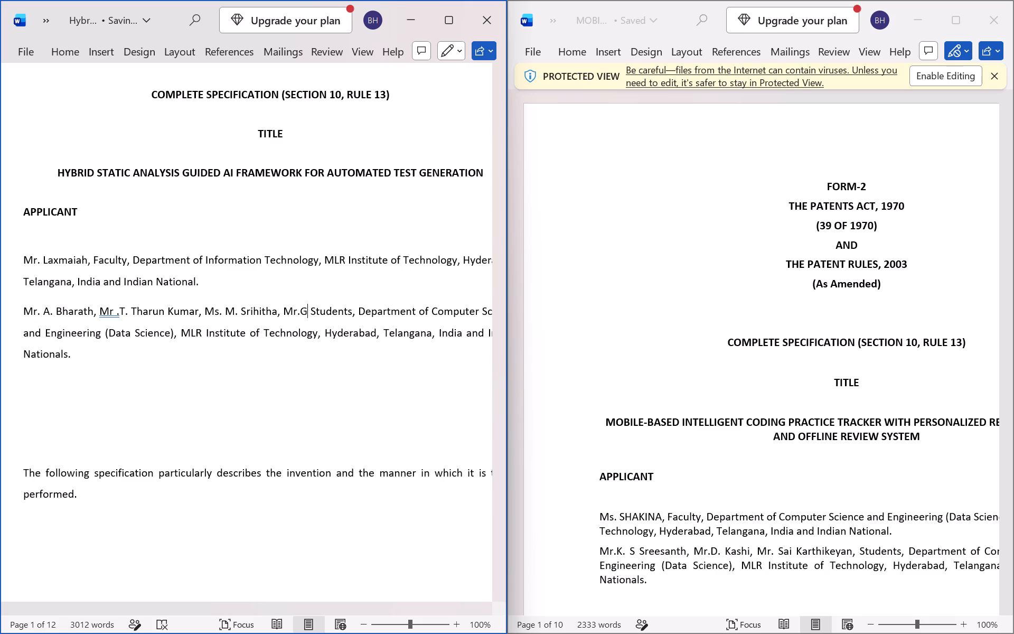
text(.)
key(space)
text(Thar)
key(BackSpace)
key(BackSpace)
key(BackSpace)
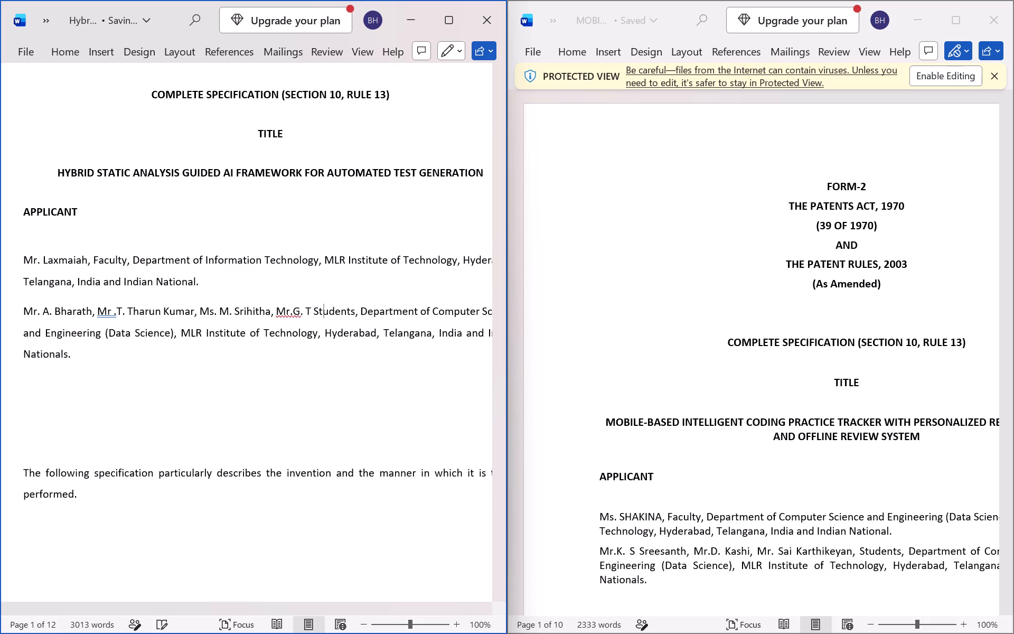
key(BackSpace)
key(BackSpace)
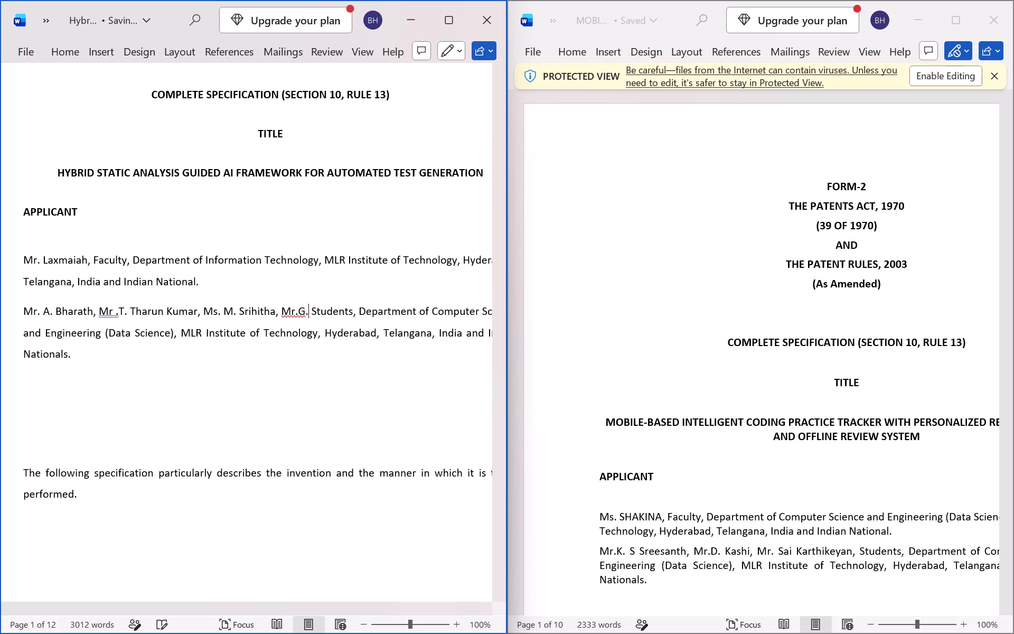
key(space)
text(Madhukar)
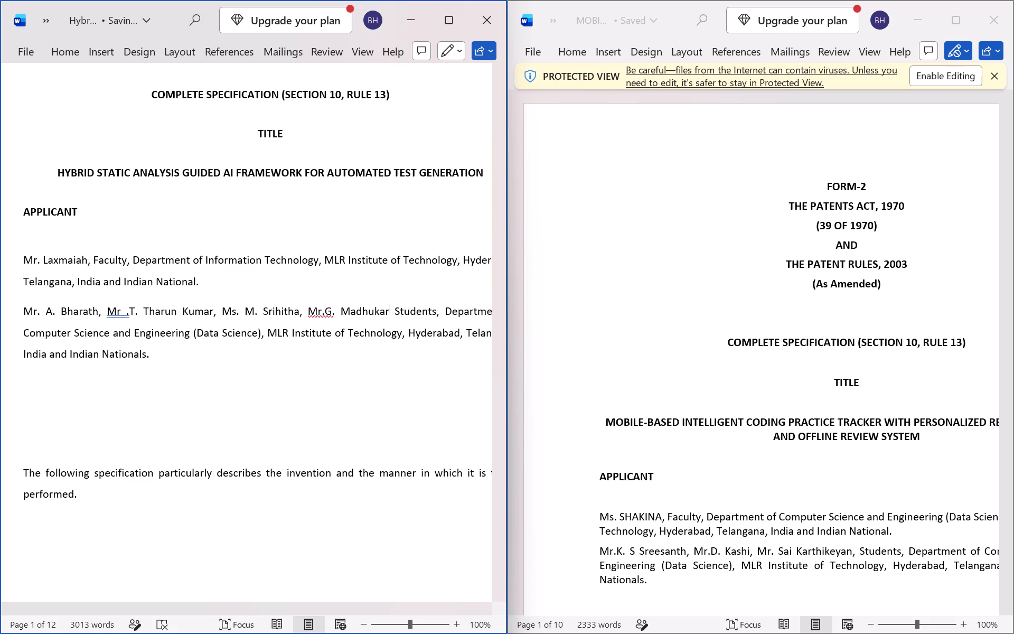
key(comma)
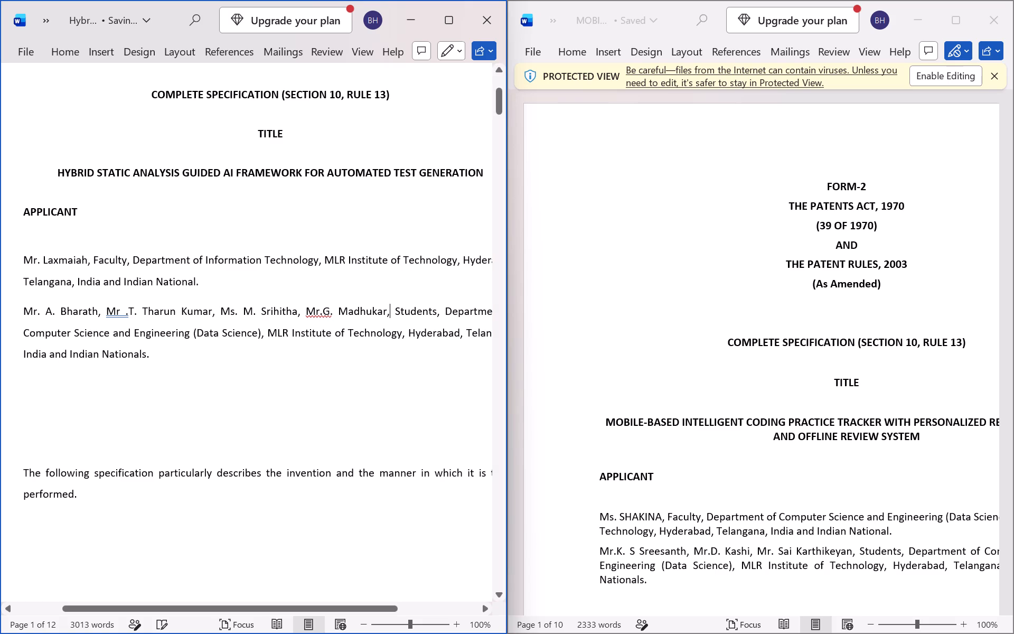
Remove the space before the period in the second student's "Mr." title.
click(125, 313)
key(BackSpace)
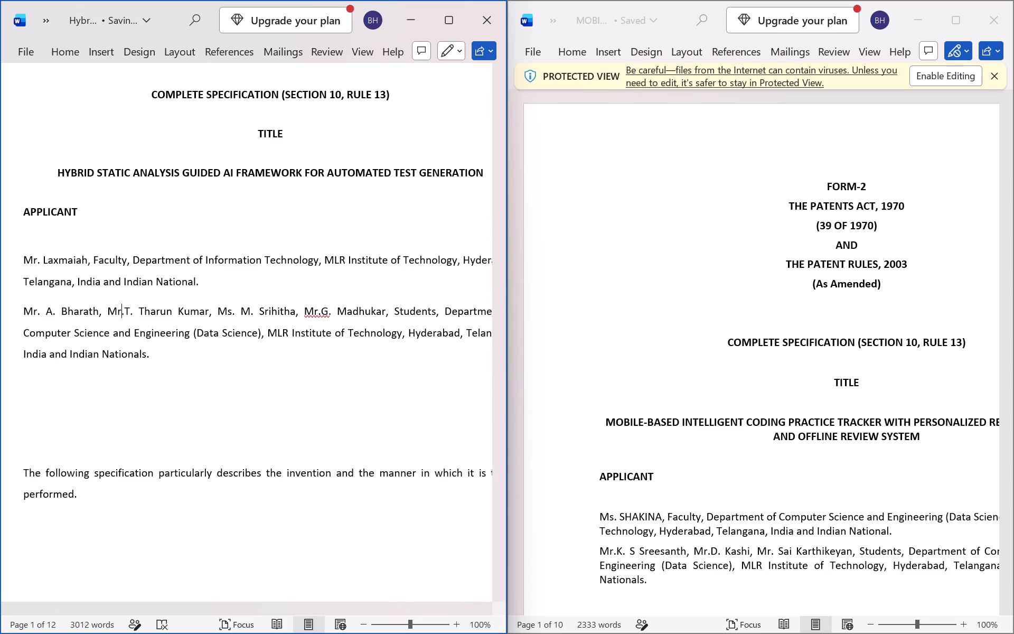
Remove the space between the first student's "Mr." title and initial.
key(Left)
key(Left)
key(Left)
key(Left)
key(Left)
key(Left)
key(Left)
key(Left)
key(Left)
key(Left)
key(Left)
key(Left)
key(Left)
key(Left)
key(Left)
key(BackSpace)
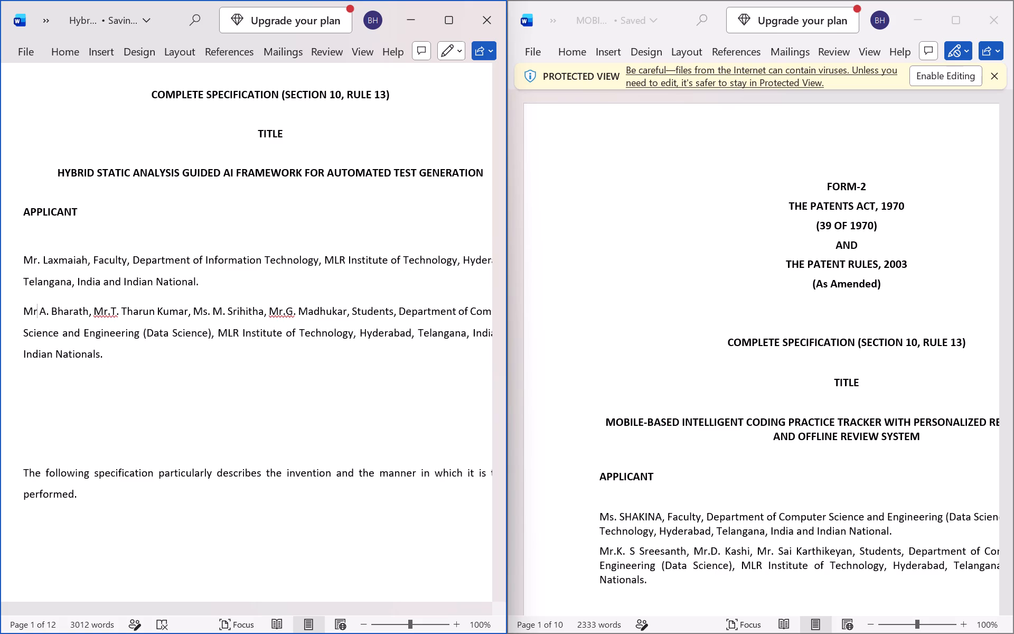
key(period)
key(Right)
key(BackSpace)
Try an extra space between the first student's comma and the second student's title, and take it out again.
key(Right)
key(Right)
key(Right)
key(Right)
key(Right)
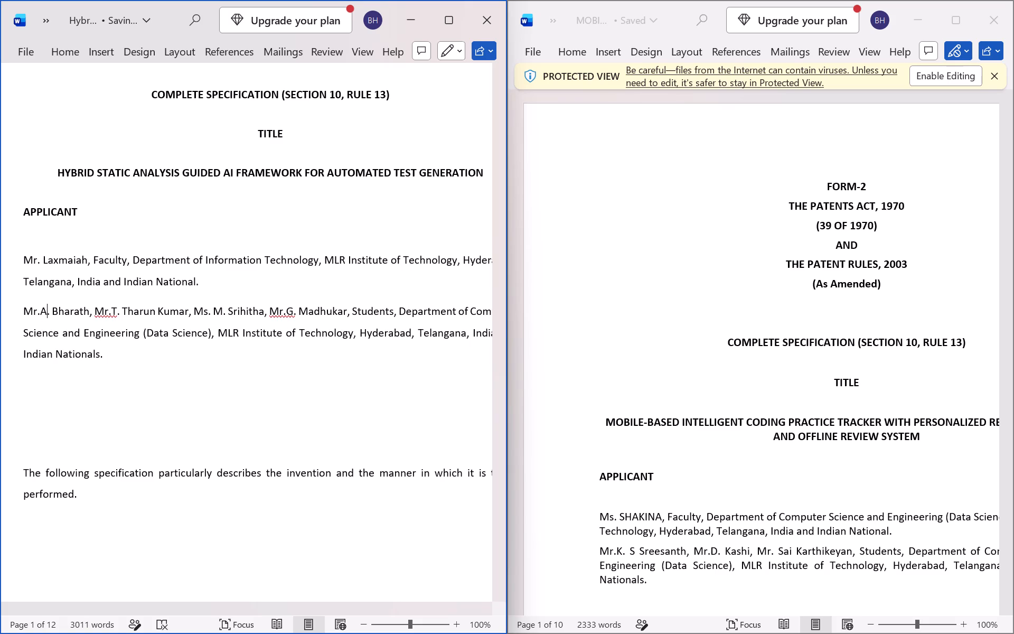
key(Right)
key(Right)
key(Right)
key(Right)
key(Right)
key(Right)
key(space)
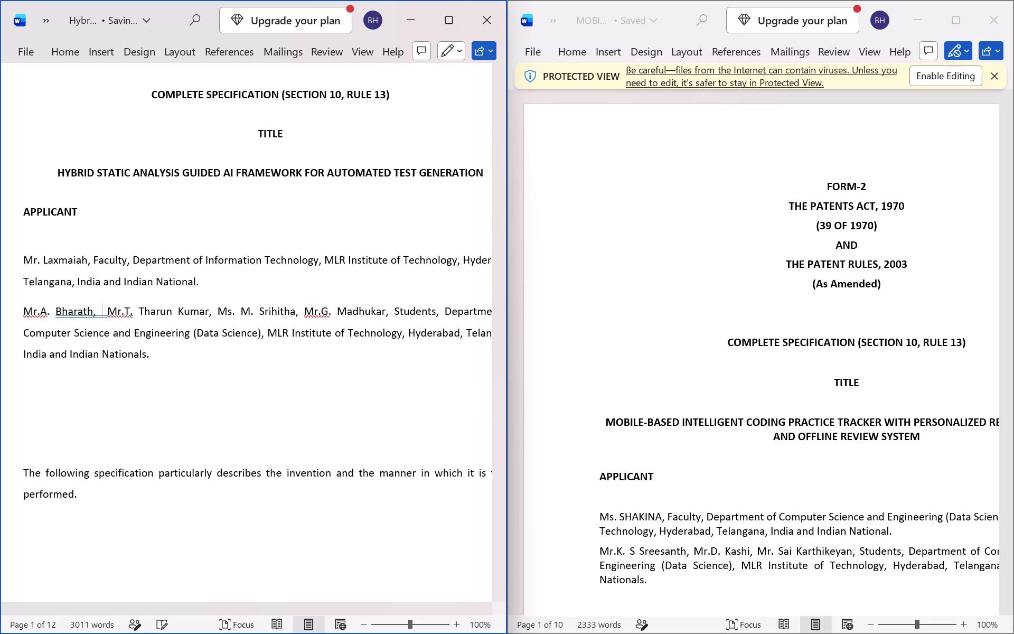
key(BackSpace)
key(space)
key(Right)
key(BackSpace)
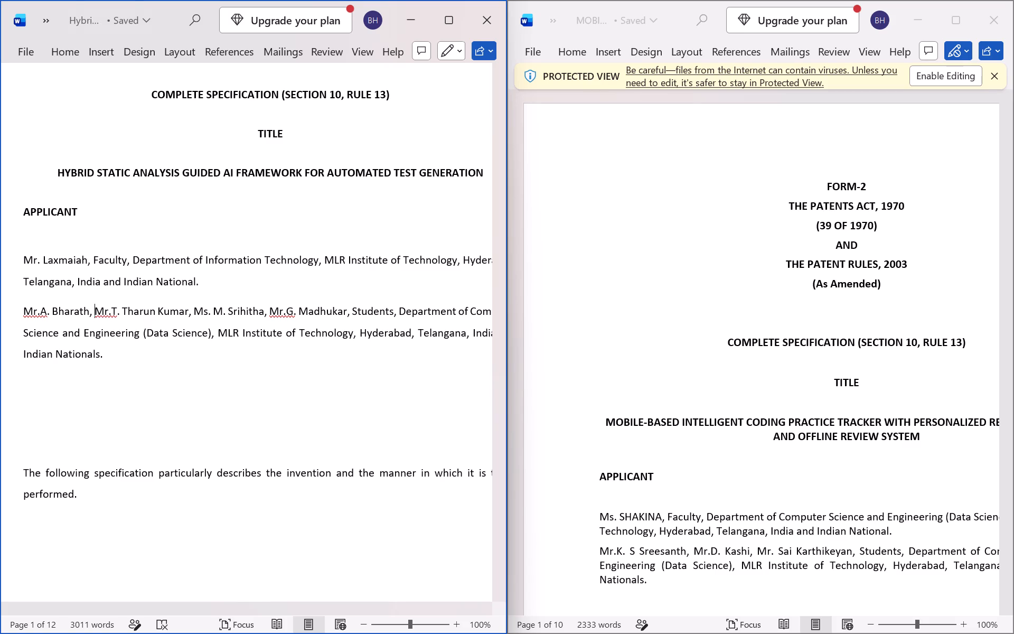
Add an extra space between the first student's initial and name.
key(Left)
key(Left)
key(Left)
key(Left)
key(Left)
key(Left)
key(Left)
key(Left)
key(Left)
key(space)
Remove the space between the third student's "Ms." title and initial.
key(Right)
key(Right)
key(Right)
key(Right)
key(Right)
key(Right)
key(Right)
key(Right)
key(Right)
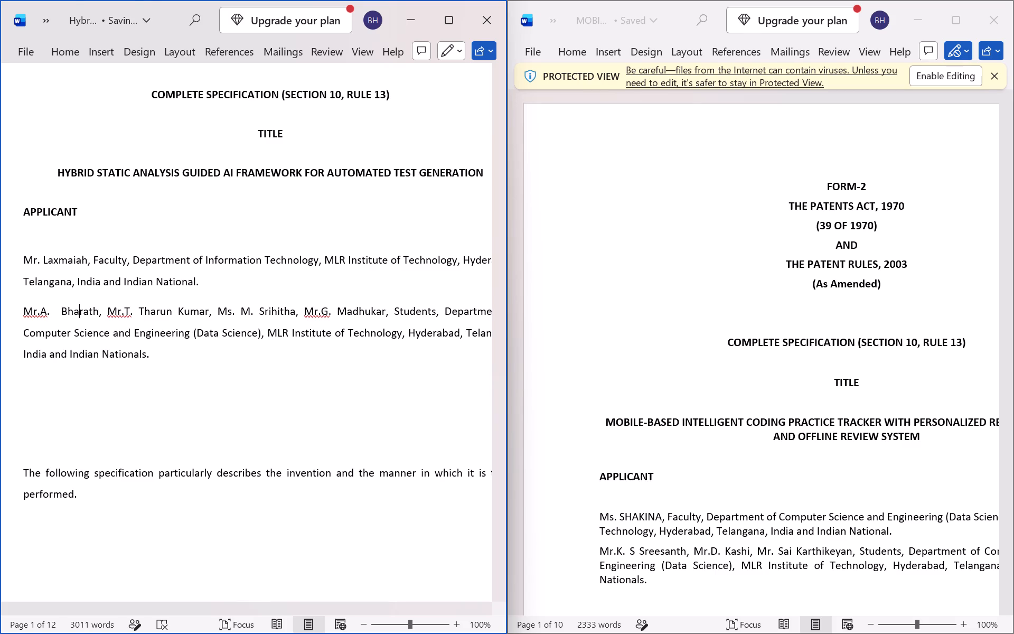
key(Right)
key(Right)
key(Right)
key(Right)
key(Right)
key(Right)
key(Right)
key(Right)
key(Right)
key(Right)
key(Right)
key(Right)
key(Right)
key(Right)
key(Right)
key(Right)
key(Right)
key(Right)
key(Right)
key(Right)
key(Right)
key(Right)
key(Right)
key(Right)
key(BackSpace)
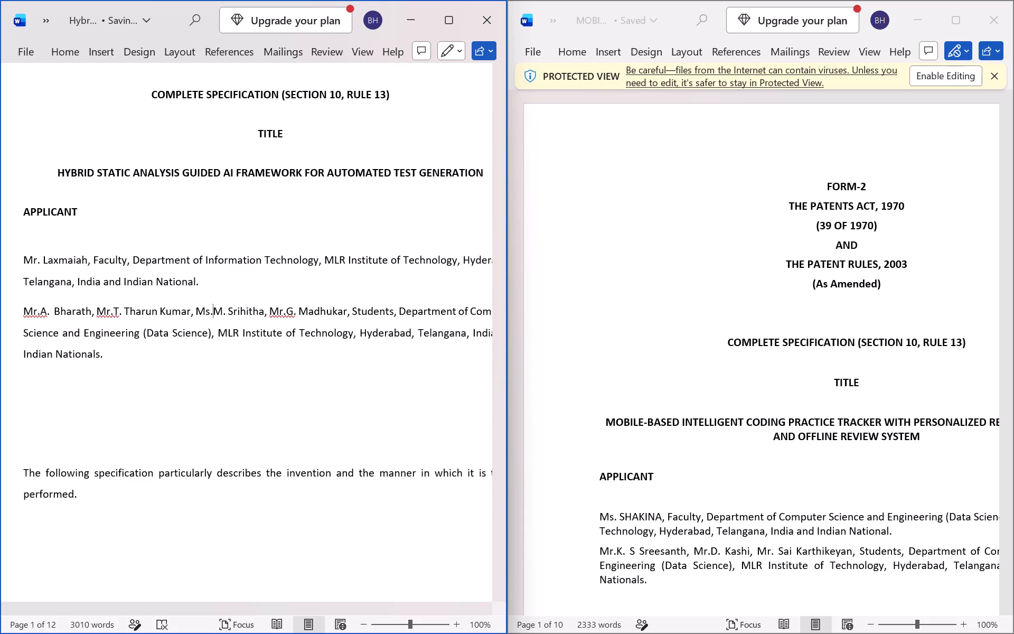
Add an extra space between the third student's comma and the fourth student's "Mr." title.
key(Right)
key(Right)
key(Right)
key(Right)
key(Right)
key(Right)
key(Right)
key(Right)
key(Right)
key(Right)
key(Right)
key(Right)
key(Right)
key(space)
key(Right)
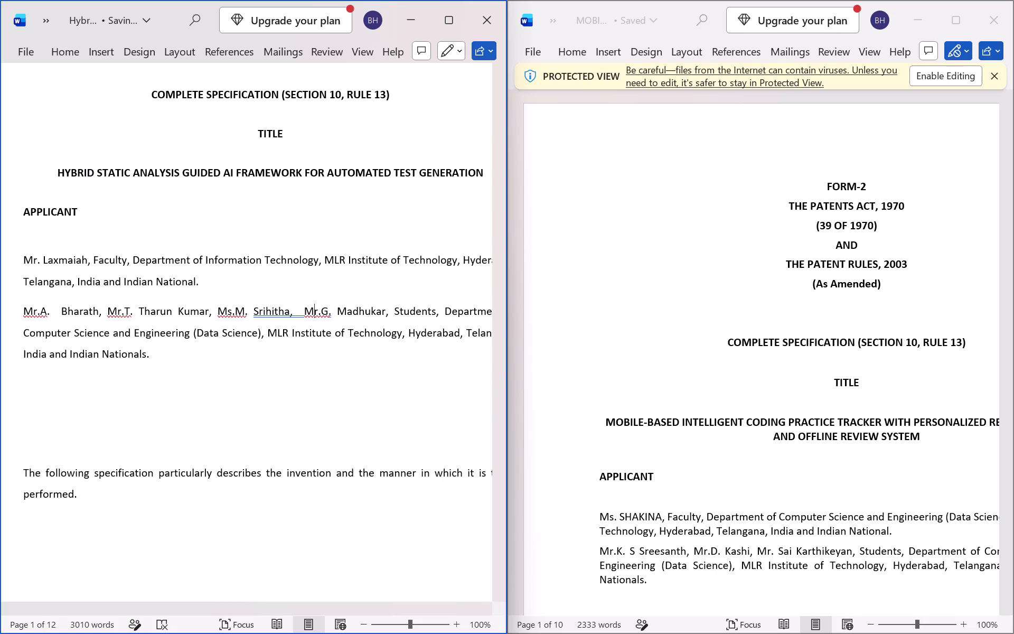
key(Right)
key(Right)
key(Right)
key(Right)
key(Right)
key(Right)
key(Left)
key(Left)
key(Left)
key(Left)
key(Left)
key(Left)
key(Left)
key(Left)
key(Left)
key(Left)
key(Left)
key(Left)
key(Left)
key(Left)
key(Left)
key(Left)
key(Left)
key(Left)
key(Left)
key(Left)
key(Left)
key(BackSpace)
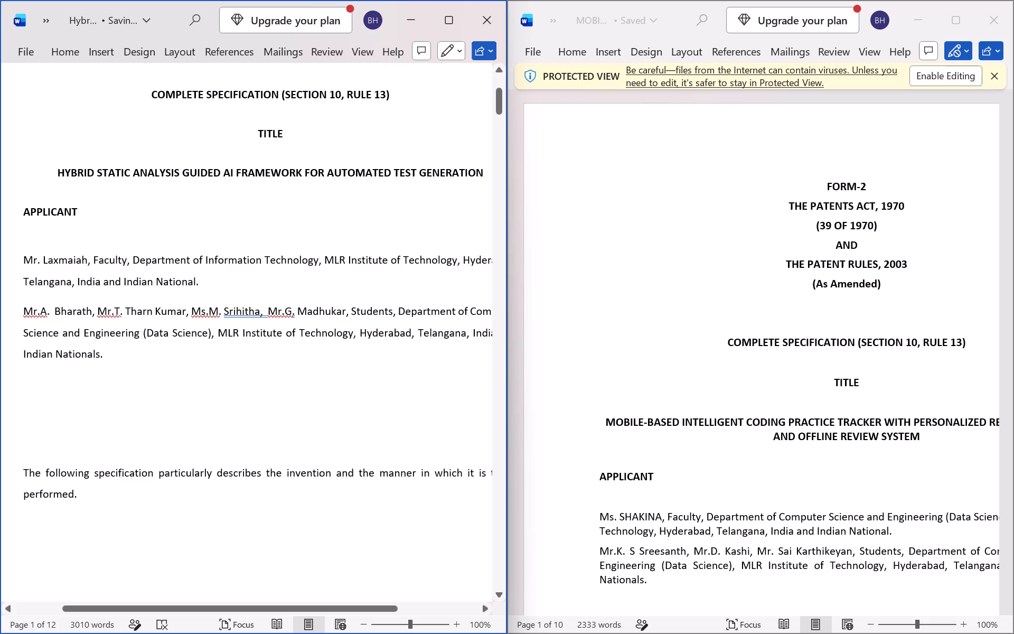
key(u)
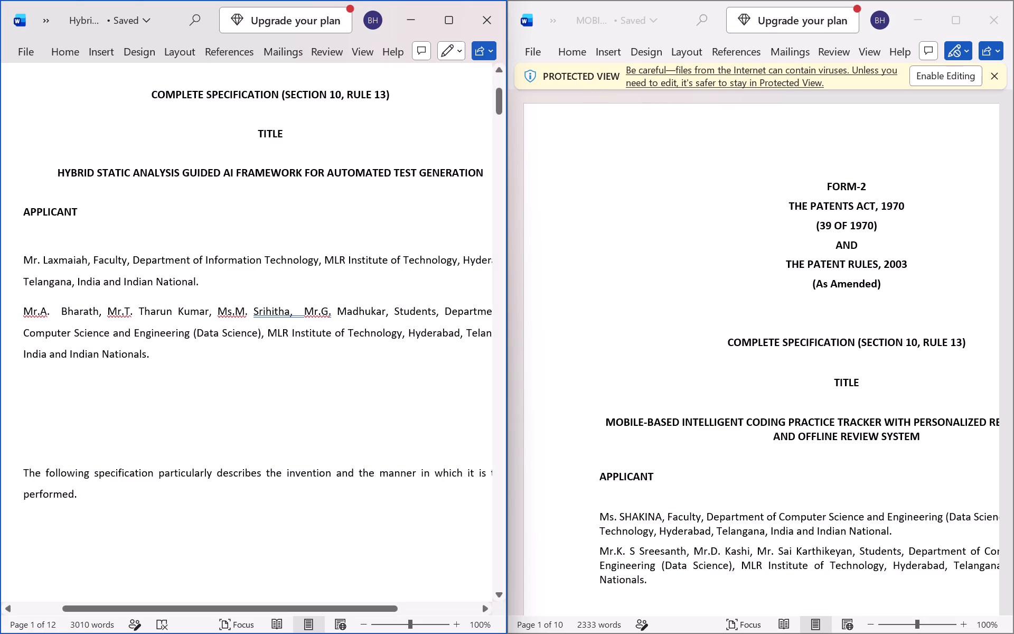
Ignore all spelling flags for "Ms.M." and "Mr.G." in the students' applicant paragraph.
right_click(230, 311)
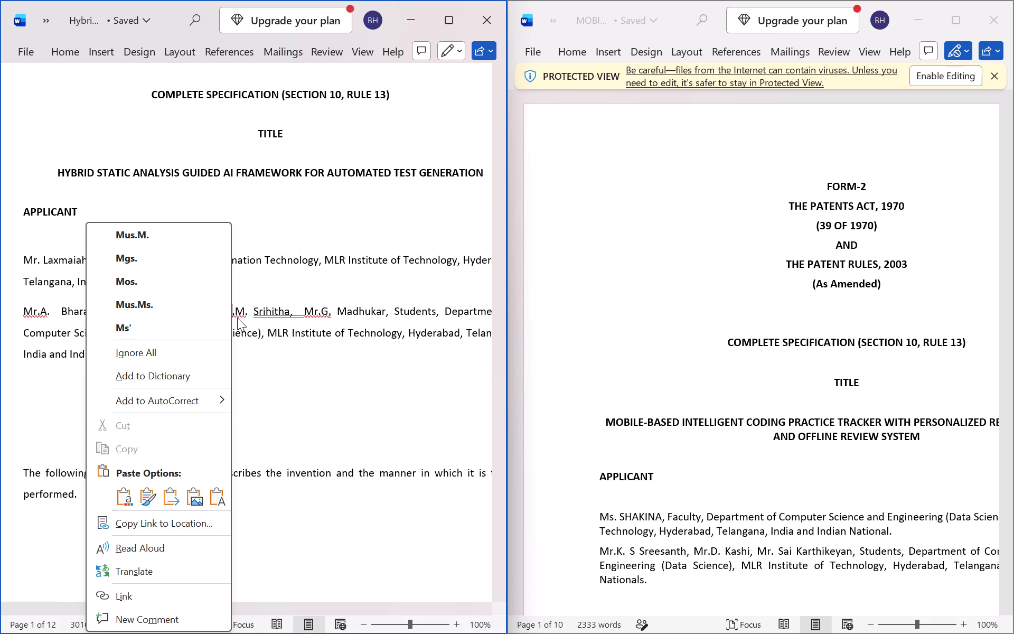
click(209, 357)
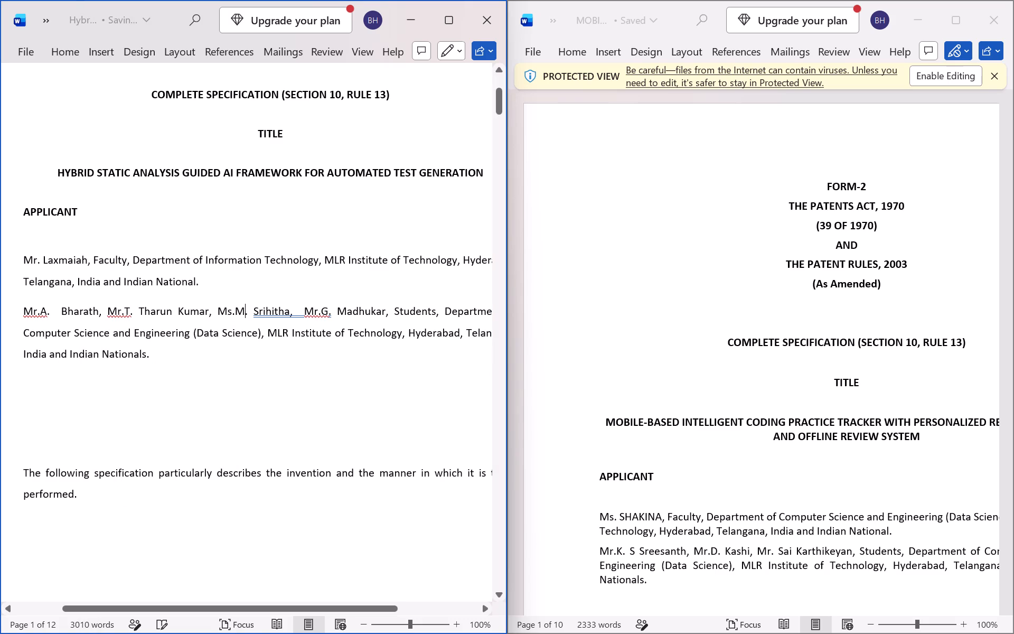
click(322, 310)
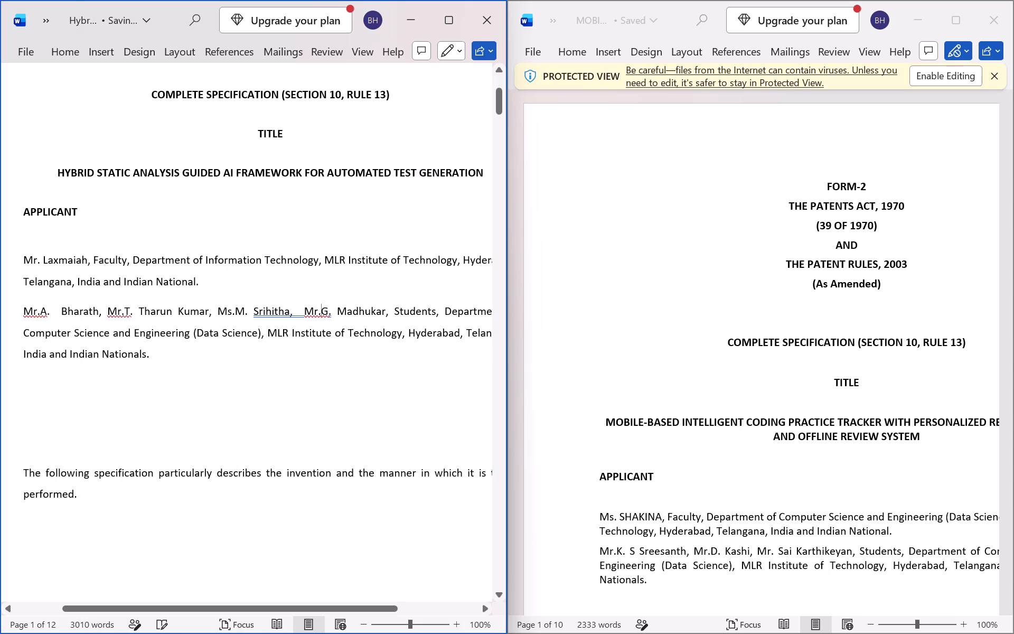
right_click(322, 310)
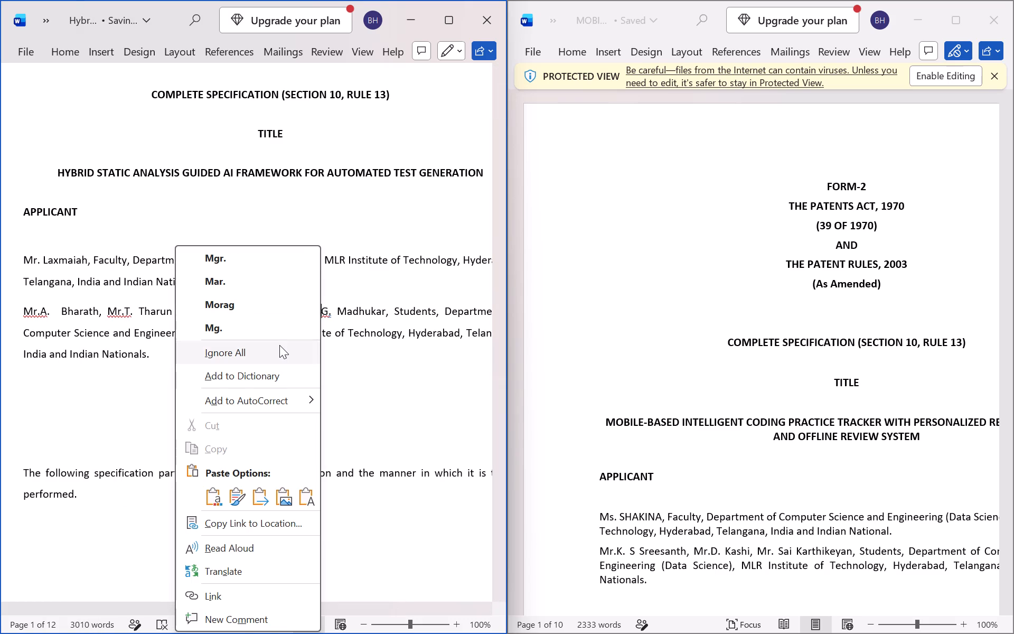
click(279, 345)
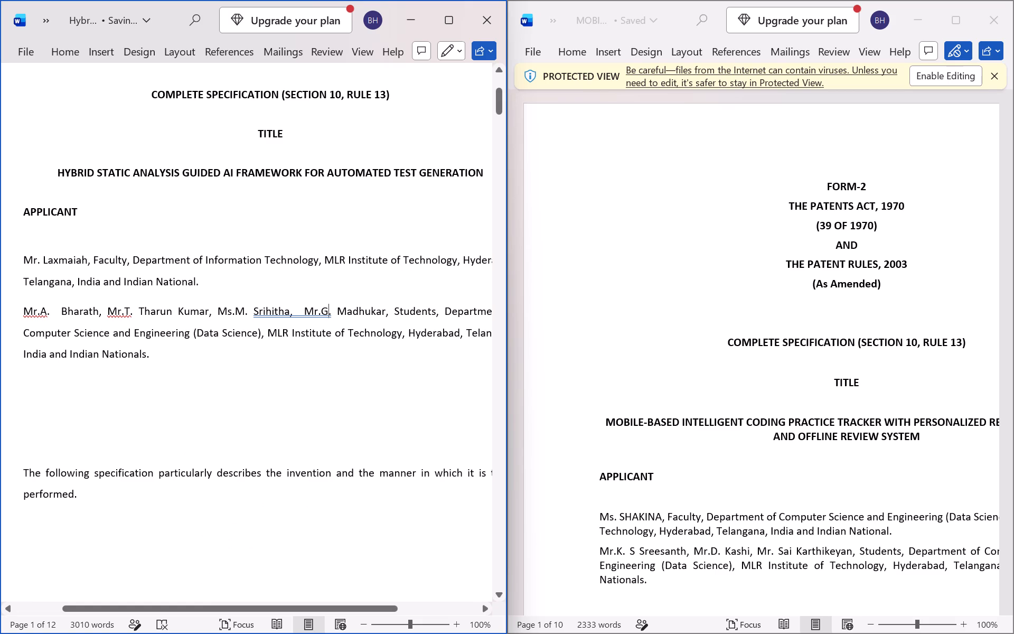
Replace "Computer Science and Engineering (Data Science)" with "Information Technology" as the department in the Hybrid specification's students' paragraph.
scroll(351, 323, left, 3)
scroll(351, 323, right, 3)
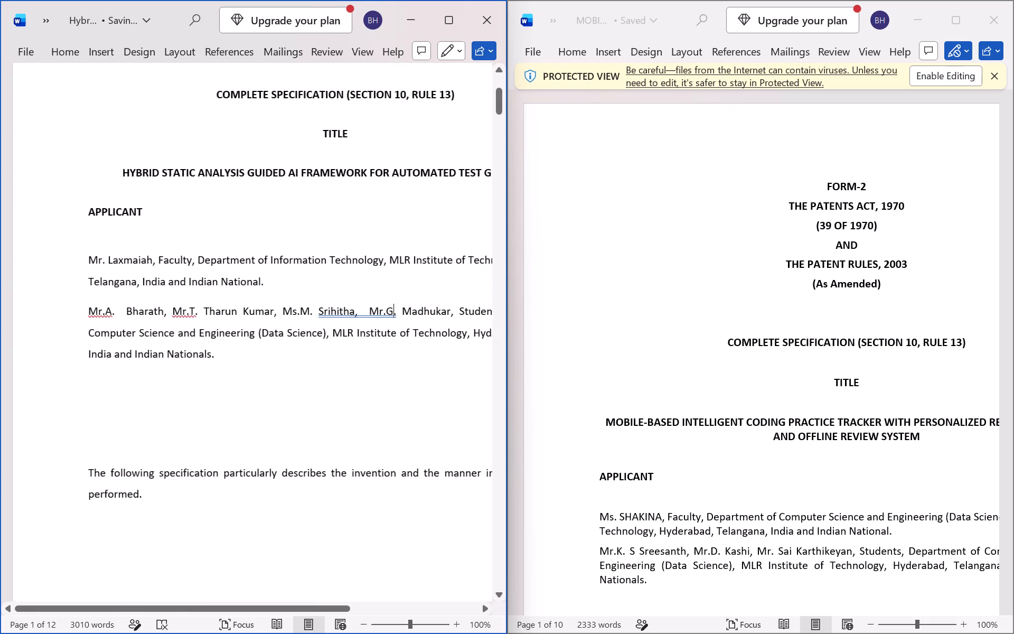
click(327, 329)
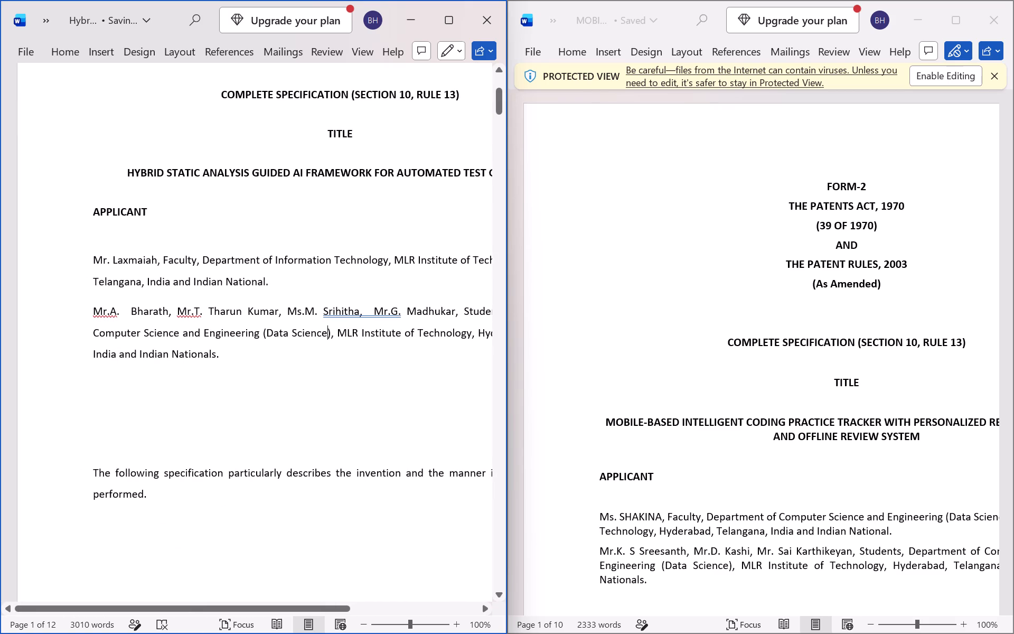
key(Right)
key(BackSpace)
key(BackSpace)
key(BackSpace)
key(BackSpace)
key(BackSpace)
key(BackSpace)
key(BackSpace)
key(BackSpace)
key(BackSpace)
key(BackSpace)
key(BackSpace)
key(BackSpace)
key(BackSpace)
key(BackSpace)
key(BackSpace)
key(BackSpace)
key(BackSpace)
key(BackSpace)
key(BackSpace)
key(BackSpace)
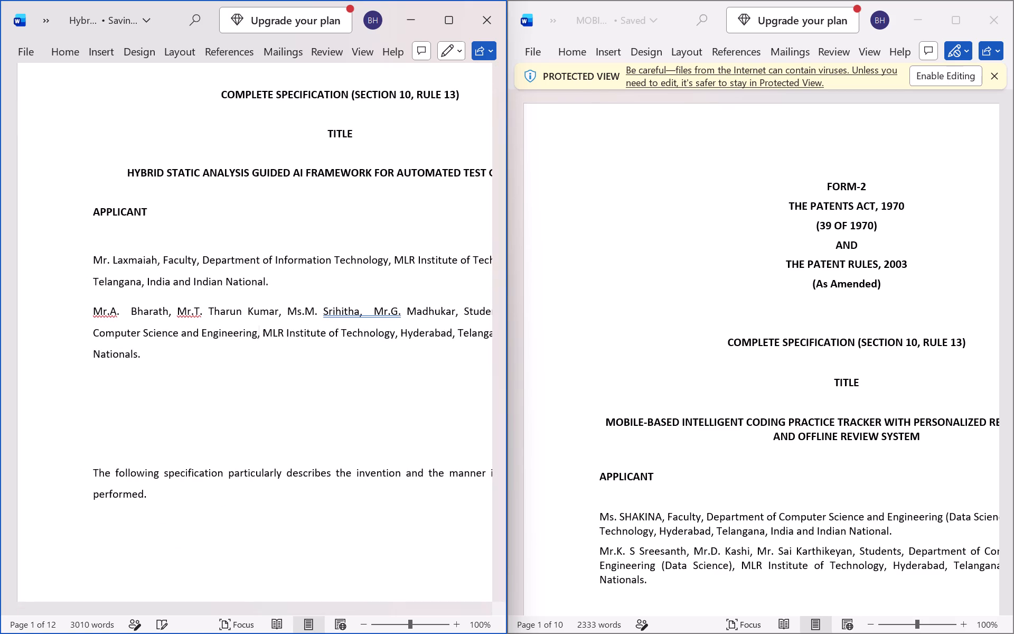
key(BackSpace)
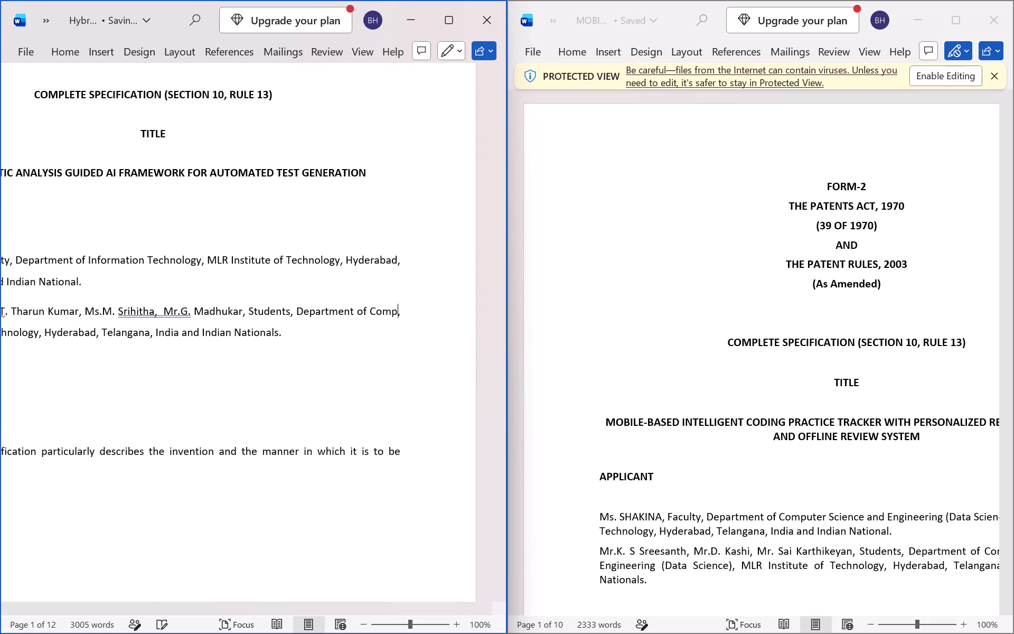
key(BackSpace)
key(BackSpace)
key(BackSpace)
key(BackSpace)
text(Information)
key(space)
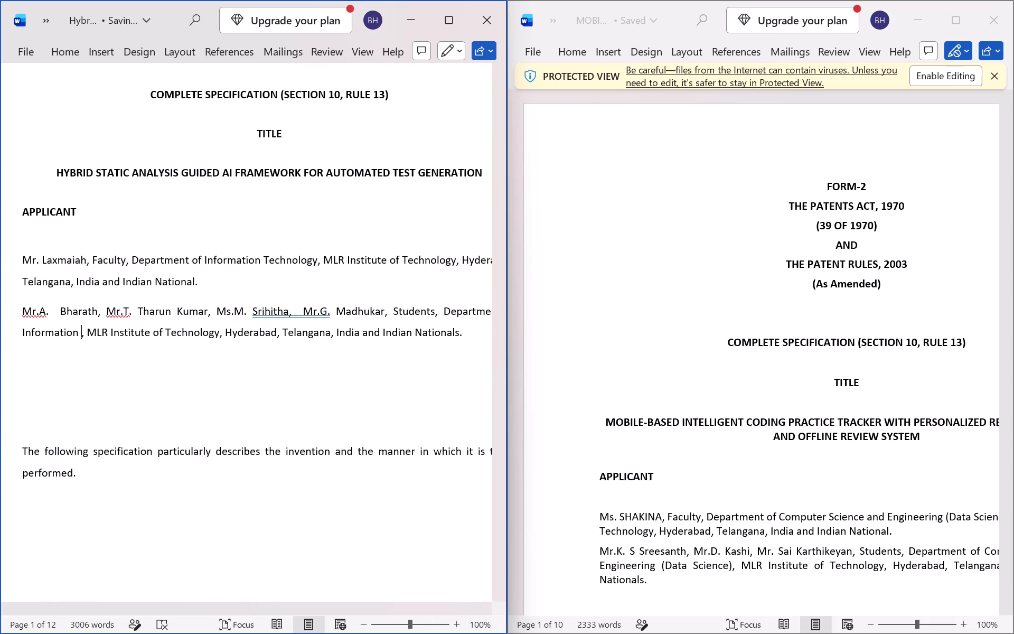
key(shift+t)
text(echnology)
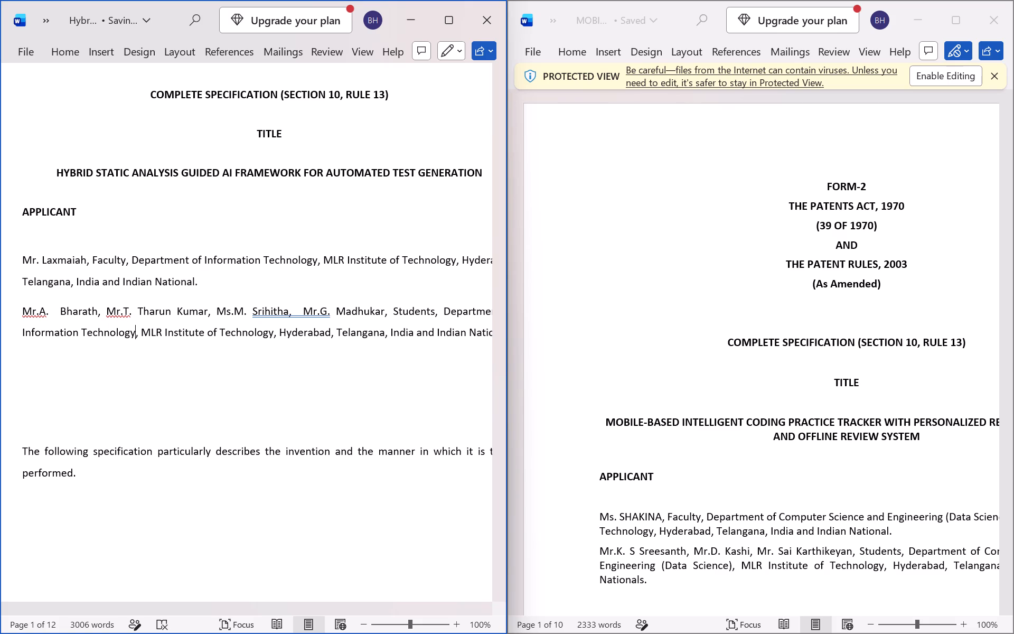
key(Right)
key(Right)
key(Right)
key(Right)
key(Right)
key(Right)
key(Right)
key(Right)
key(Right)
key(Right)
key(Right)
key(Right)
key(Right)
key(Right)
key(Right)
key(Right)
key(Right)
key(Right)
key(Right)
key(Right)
Add four blank lines directly above "The following specification particularly describes the invention" on the Hybrid specification's first page.
scroll(320, 374, up, 1)
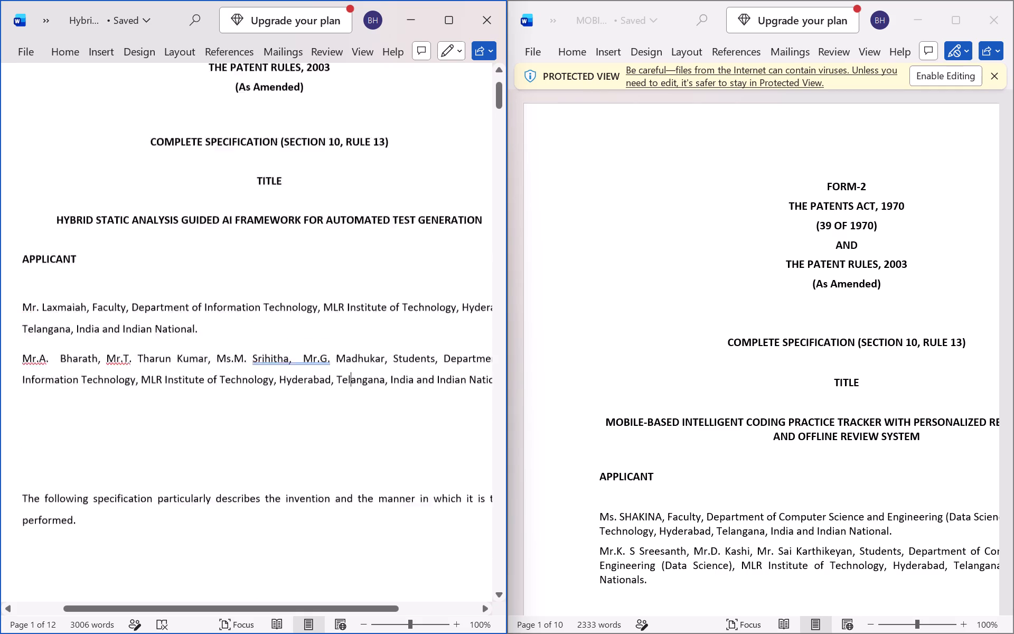
scroll(320, 374, up, 1)
scroll(320, 374, right, 1)
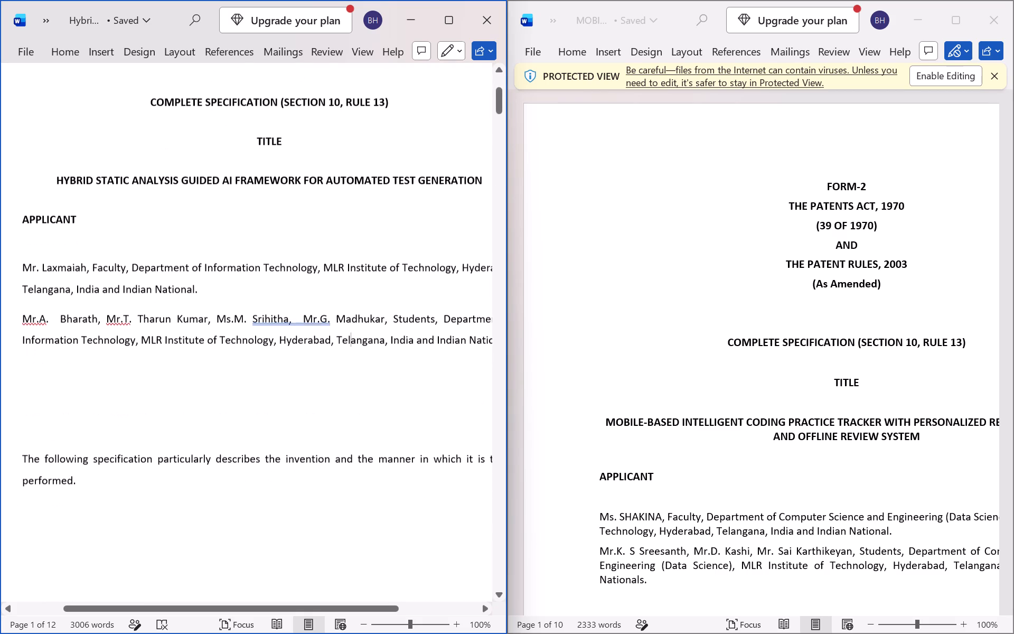
scroll(752, 556, down, 2)
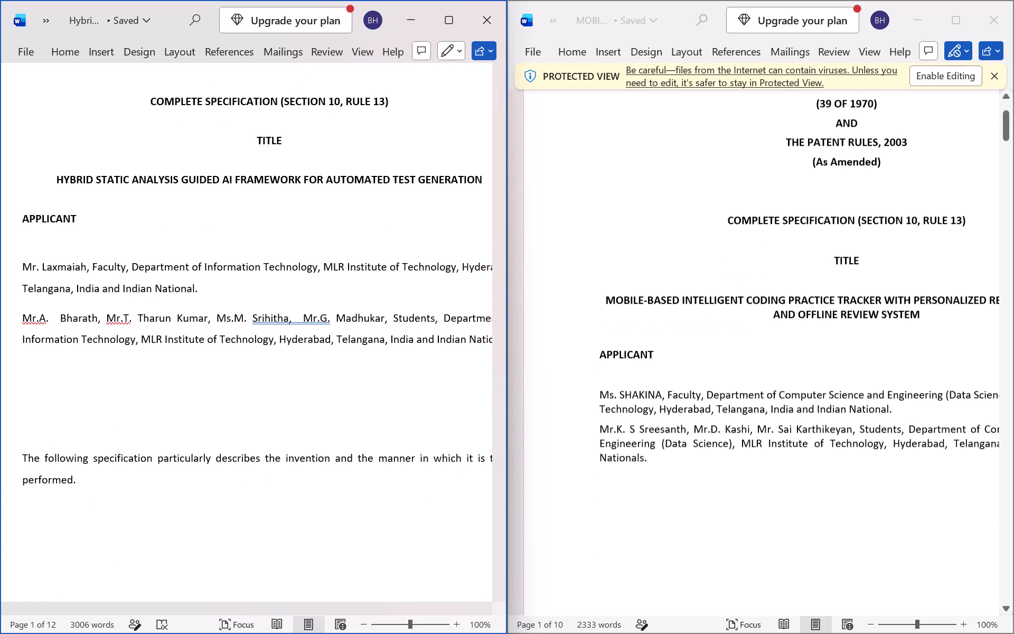
scroll(752, 556, down, 1)
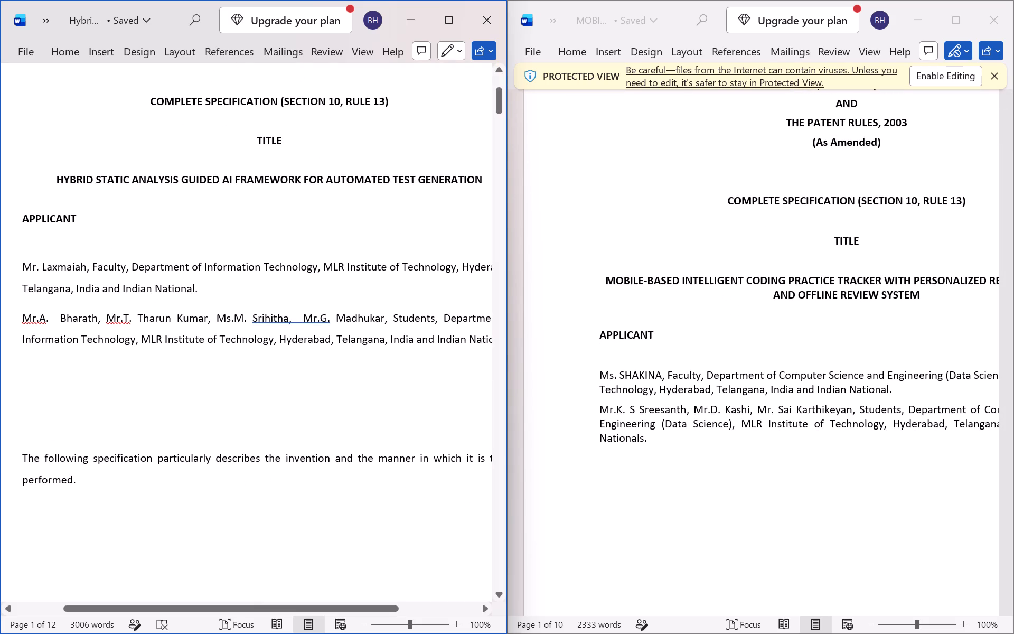
click(246, 396)
click(53, 434)
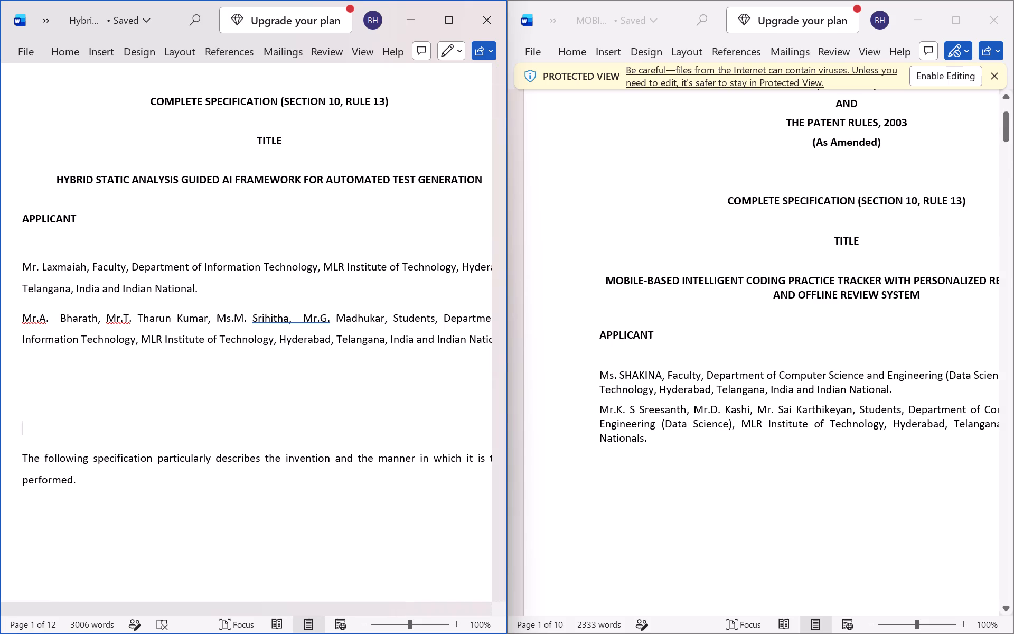
scroll(611, 376, down, 4)
scroll(253, 423, down, 1)
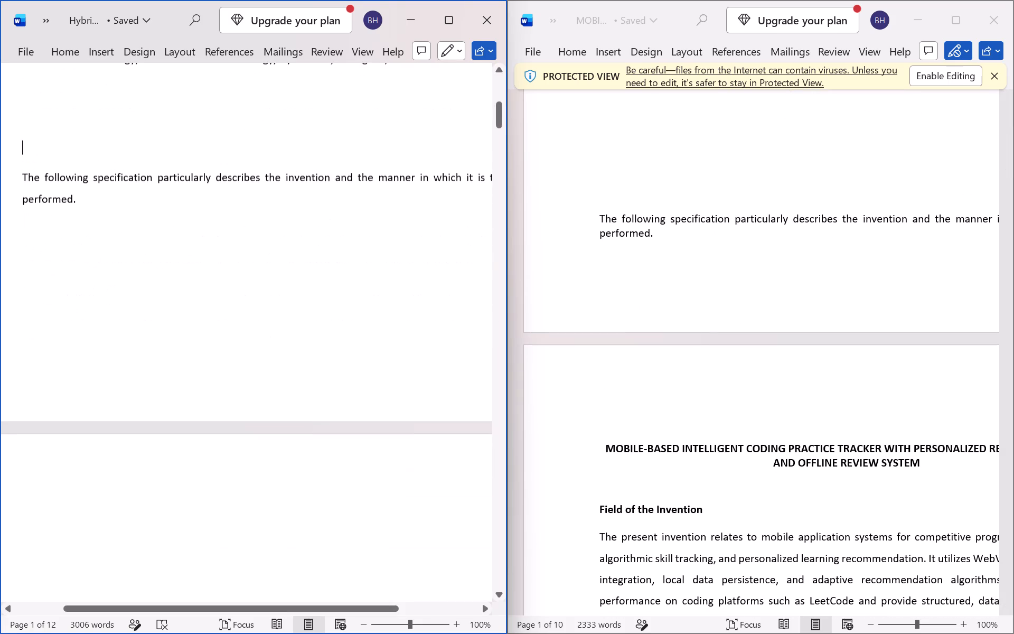
scroll(253, 423, down, 1)
key(Return)
key(Return)
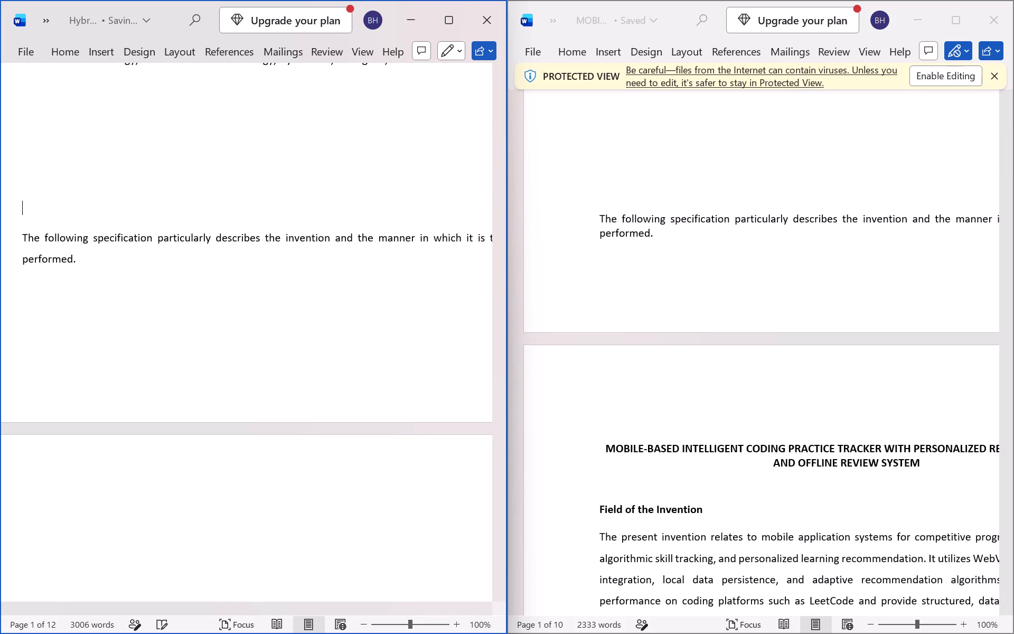
key(Return)
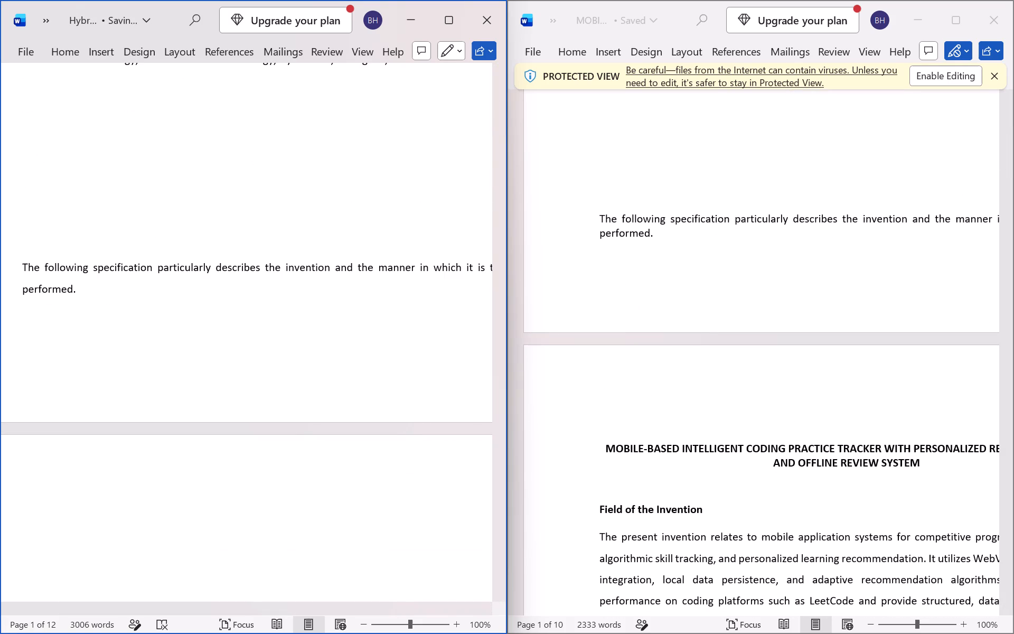
key(Return)
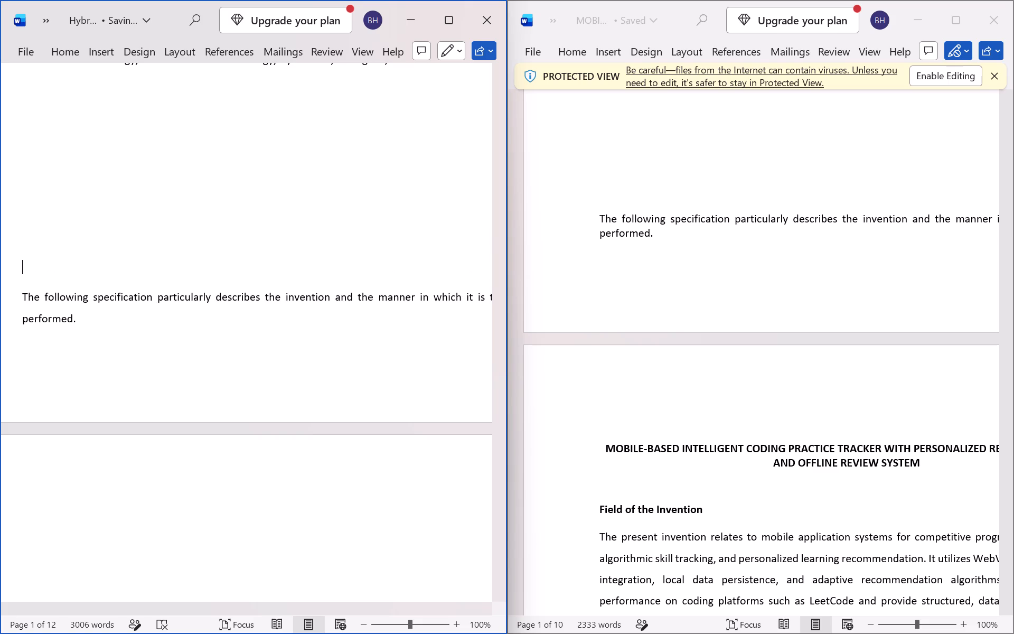
key(Return)
key(BackSpace)
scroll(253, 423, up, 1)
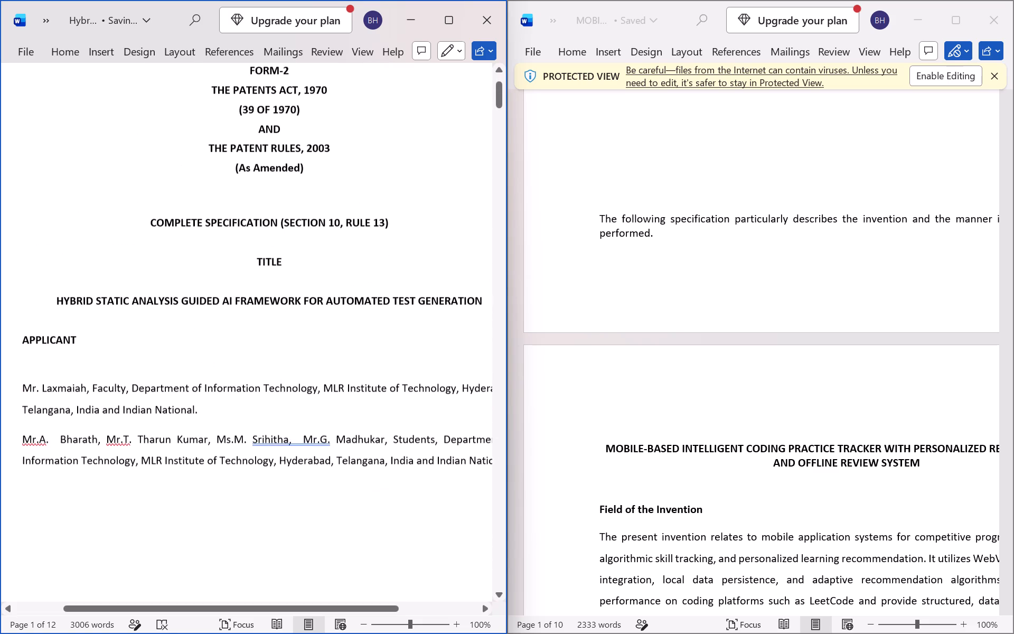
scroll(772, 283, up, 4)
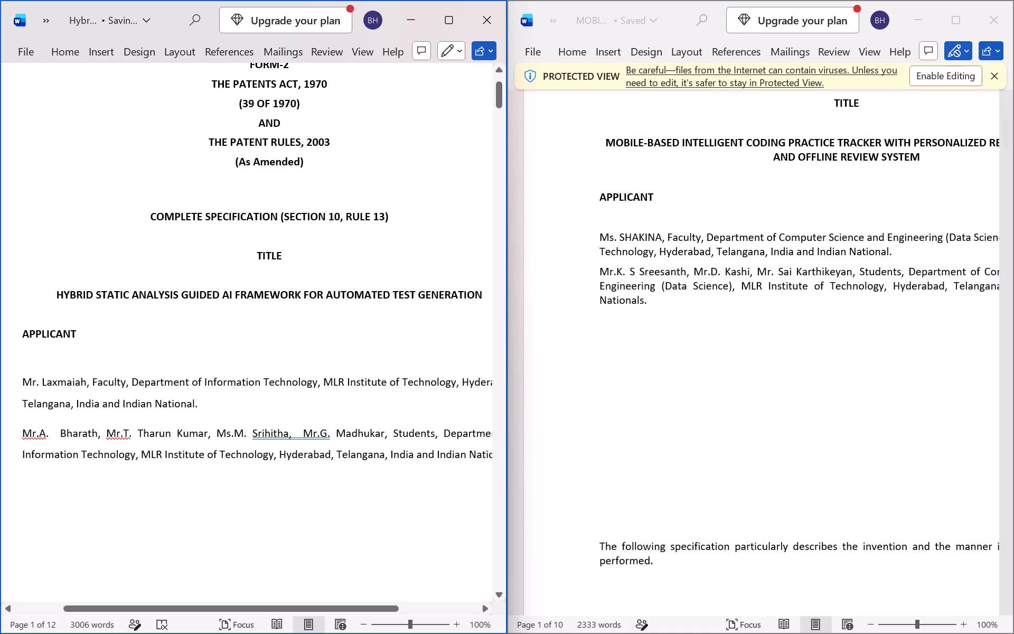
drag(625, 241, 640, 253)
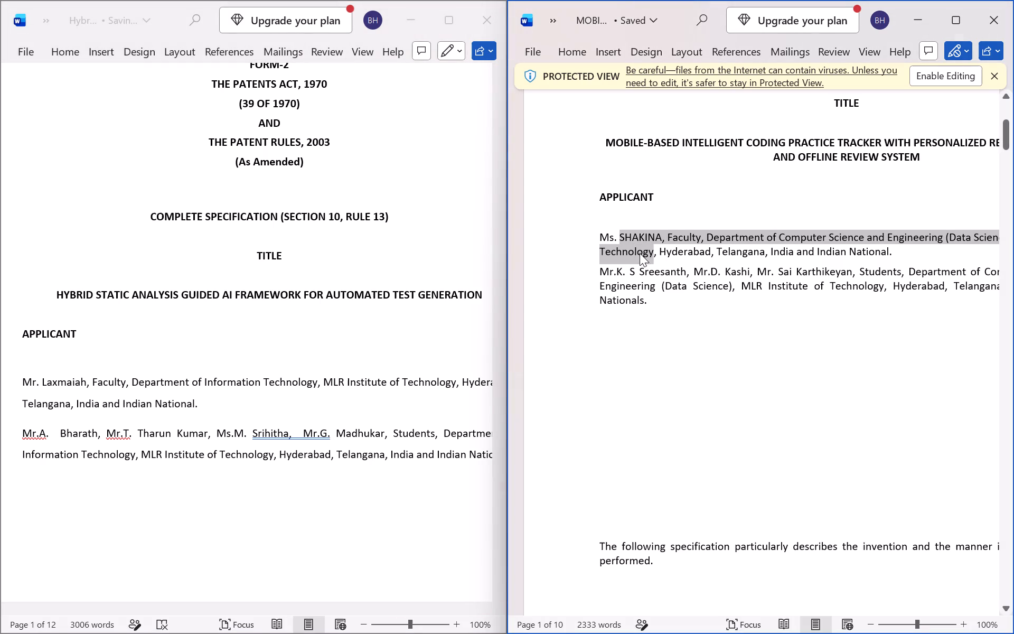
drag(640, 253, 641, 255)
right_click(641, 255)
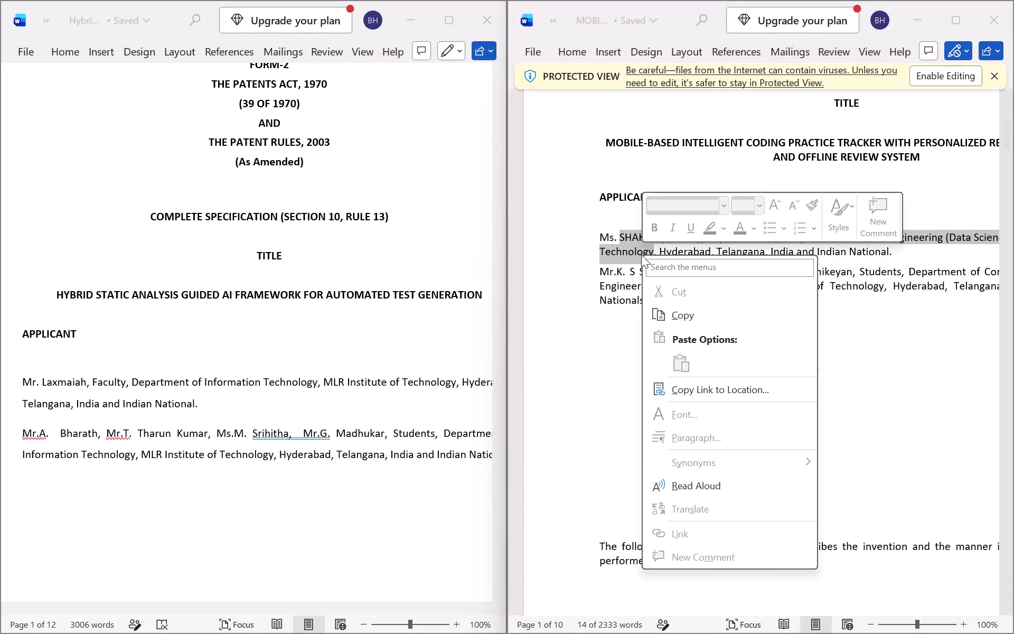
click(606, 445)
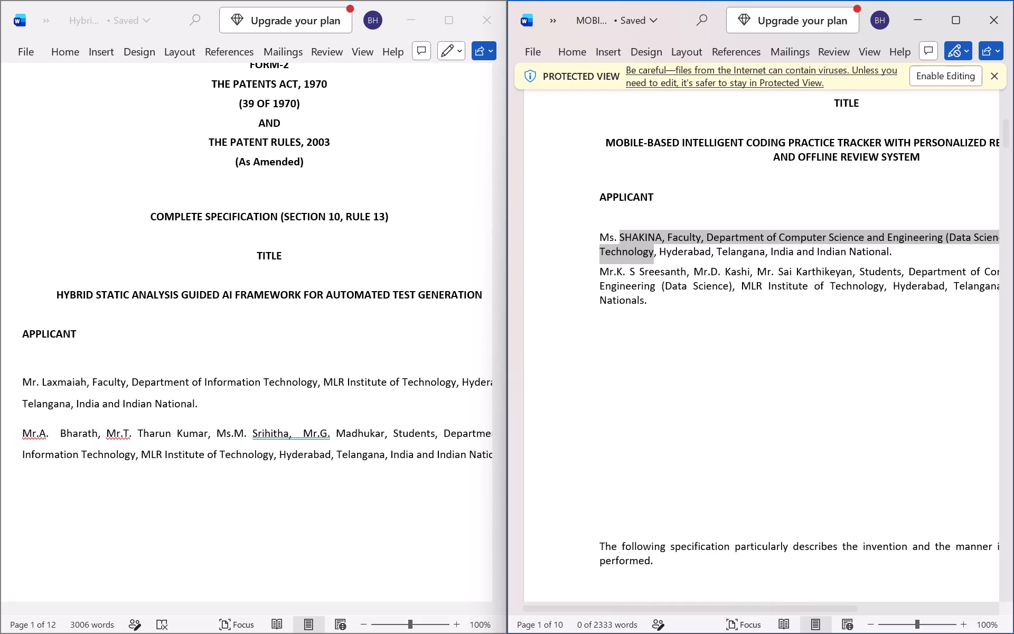
Enable editing in the MOBILE-BASED reference document.
click(950, 78)
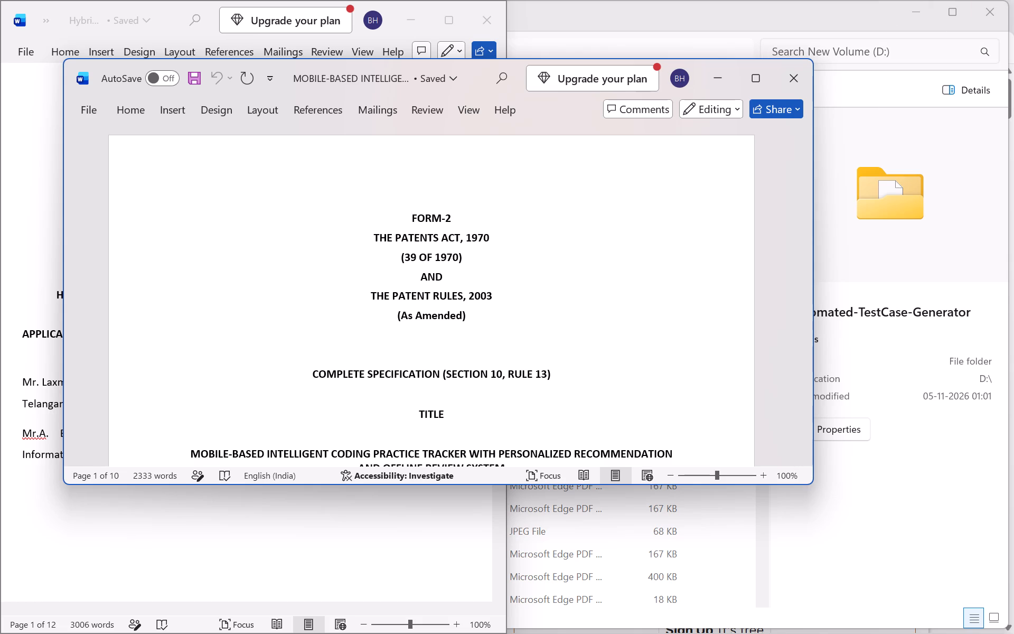
Compare the heading, title and applicant section formatting of the MOBILE-BASED reference with the Hybrid specification's first page.
drag(382, 232, 425, 243)
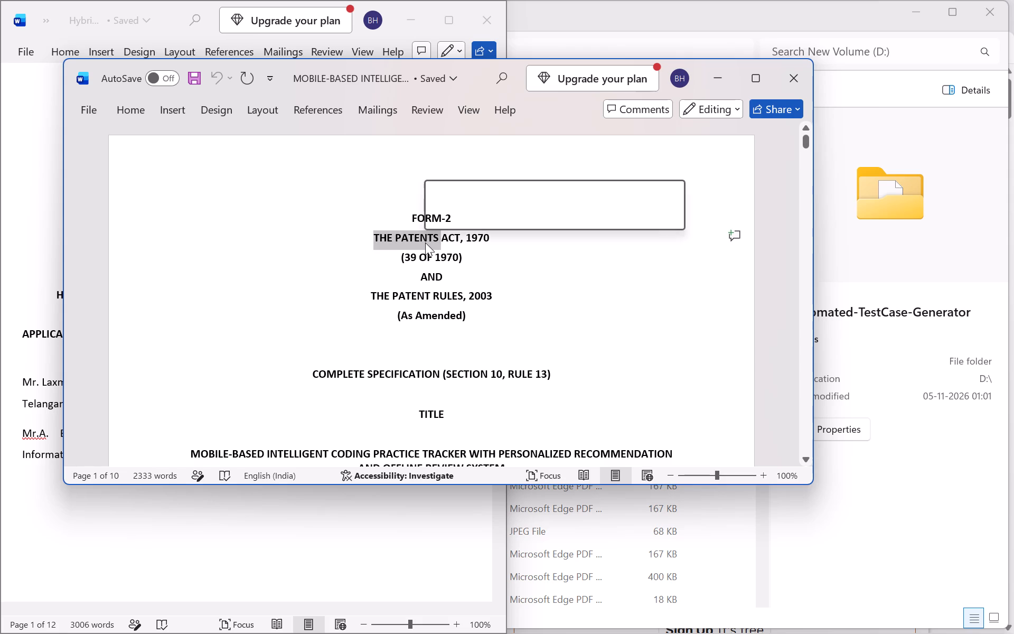
scroll(376, 323, down, 1)
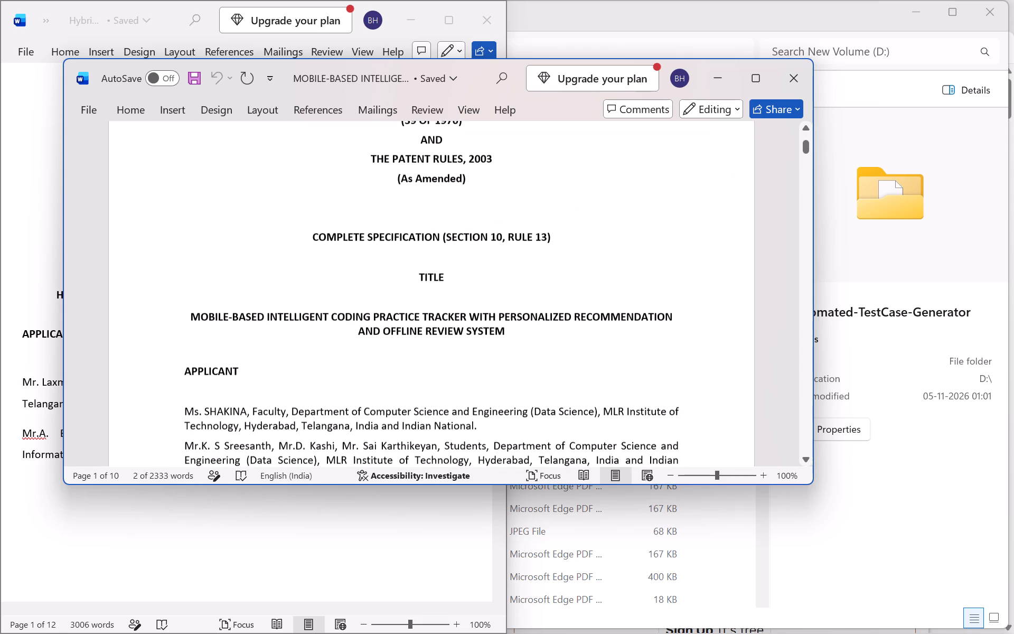
drag(373, 316, 416, 342)
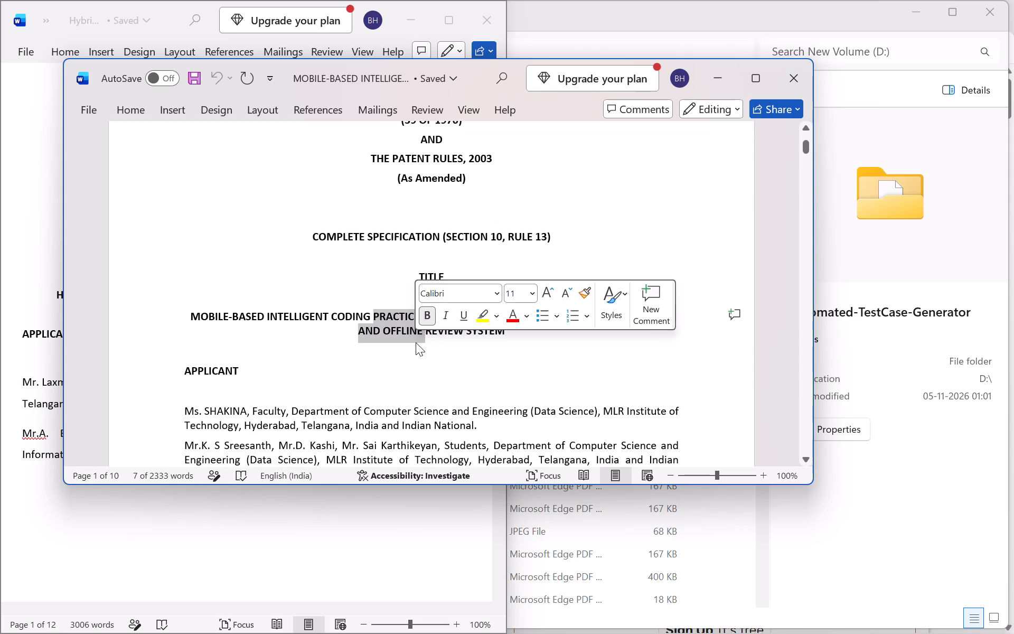
drag(248, 418, 287, 425)
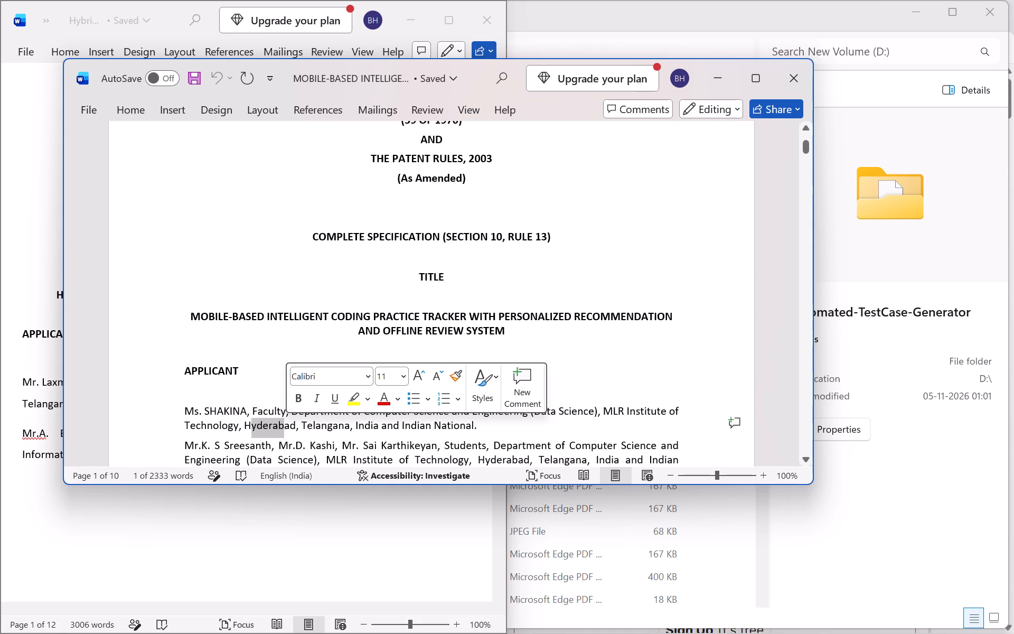
drag(204, 371, 223, 371)
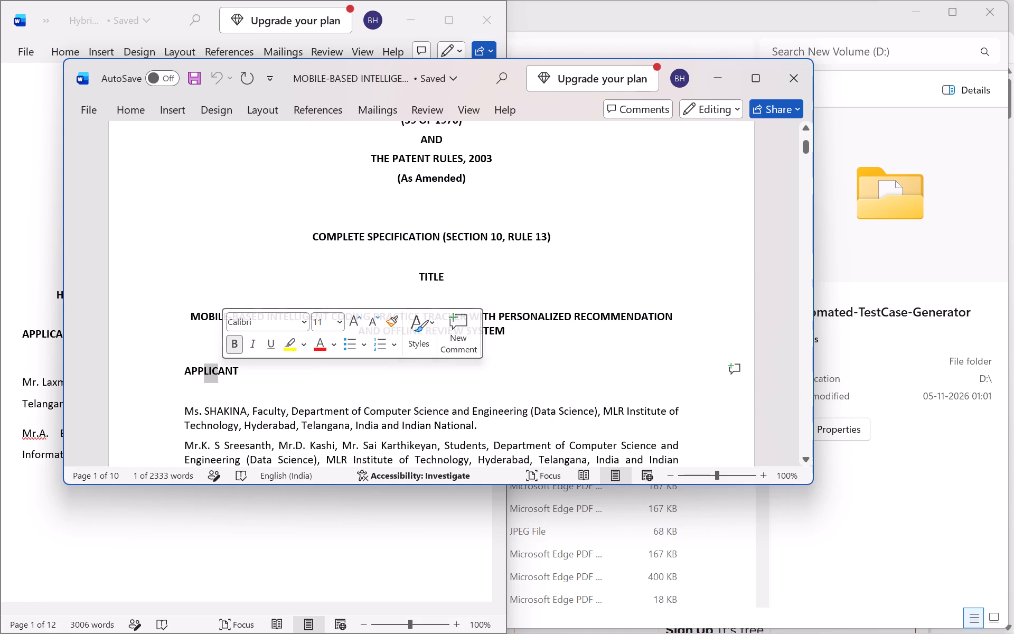
click(292, 390)
click(312, 537)
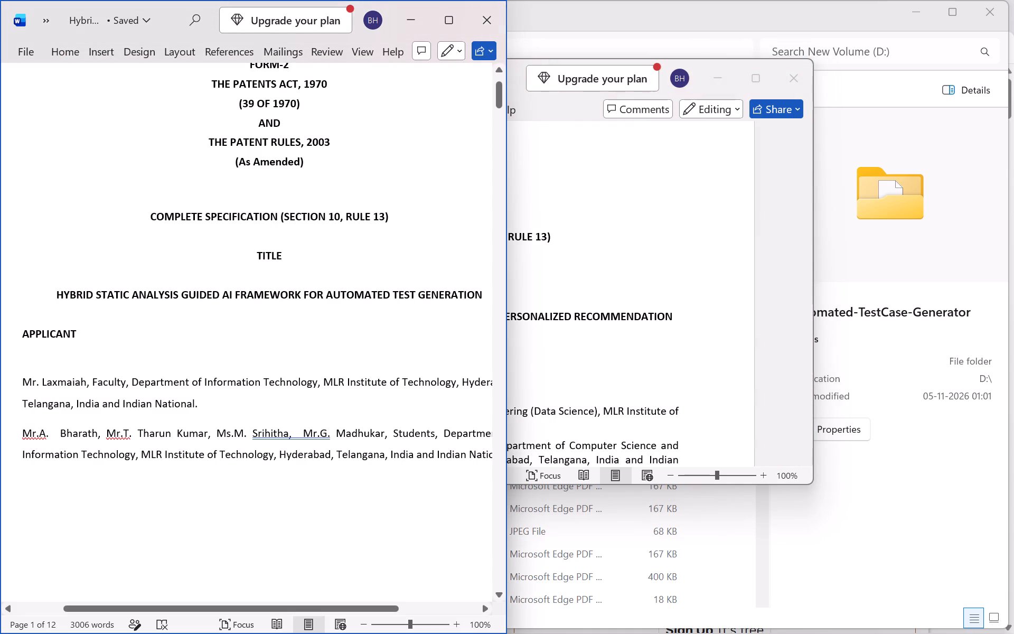
drag(237, 88, 295, 105)
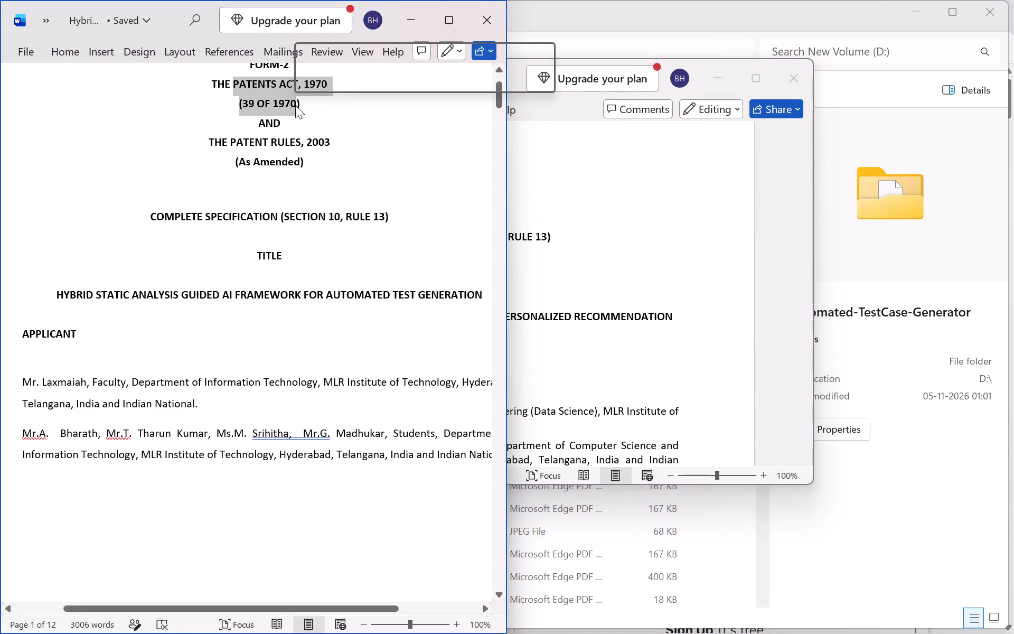
drag(170, 222, 213, 213)
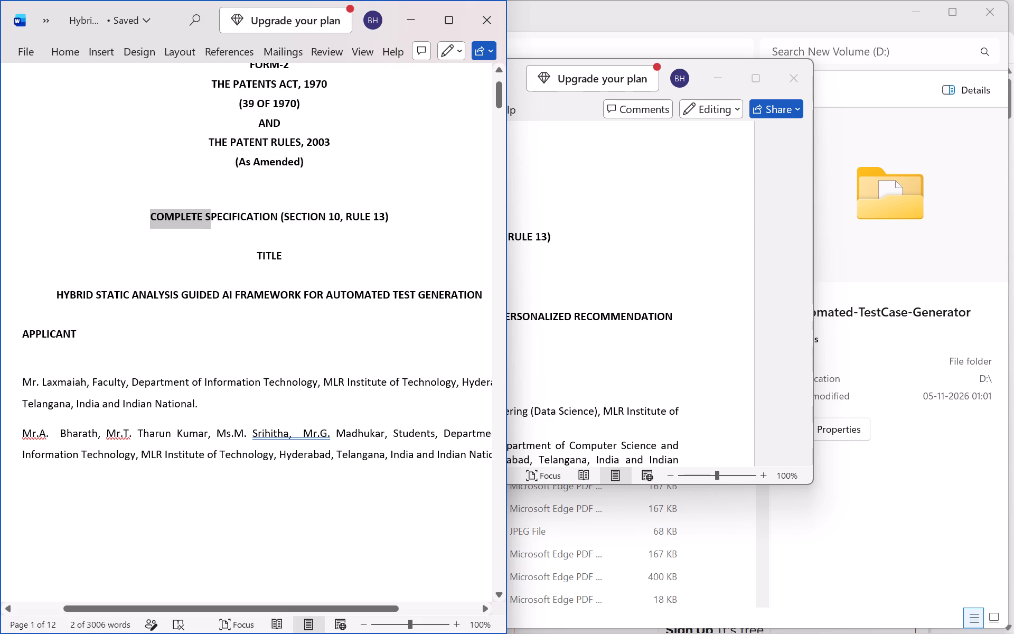
drag(17, 334, 65, 331)
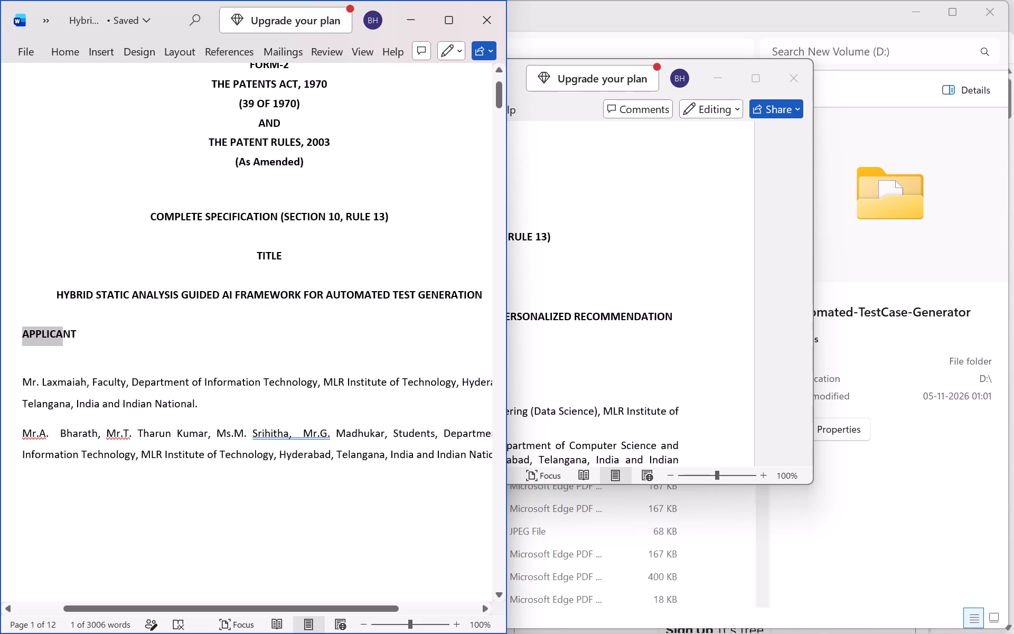
drag(67, 373, 109, 395)
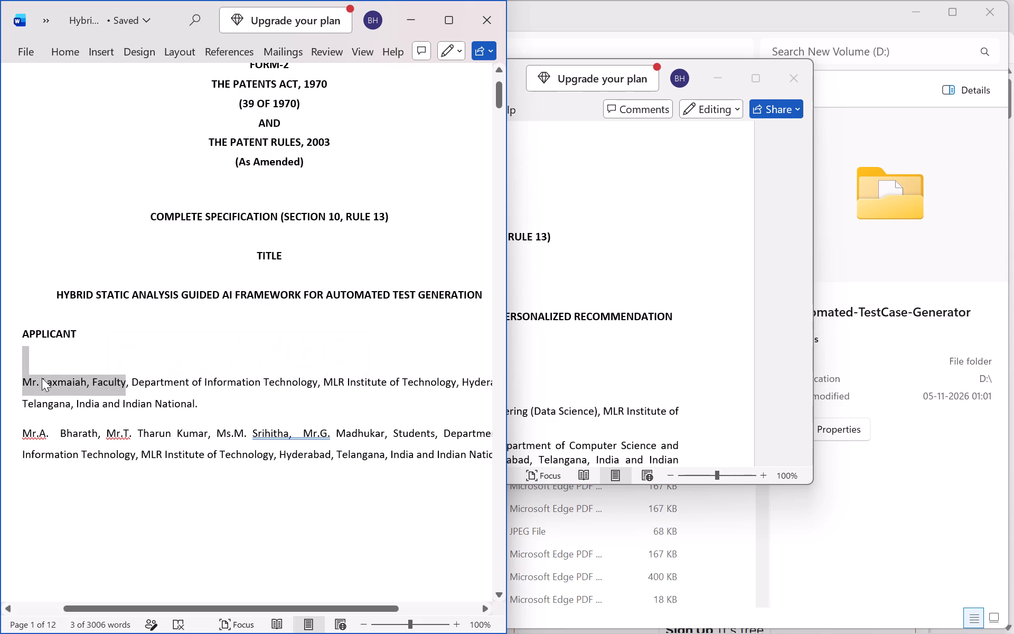
click(18, 379)
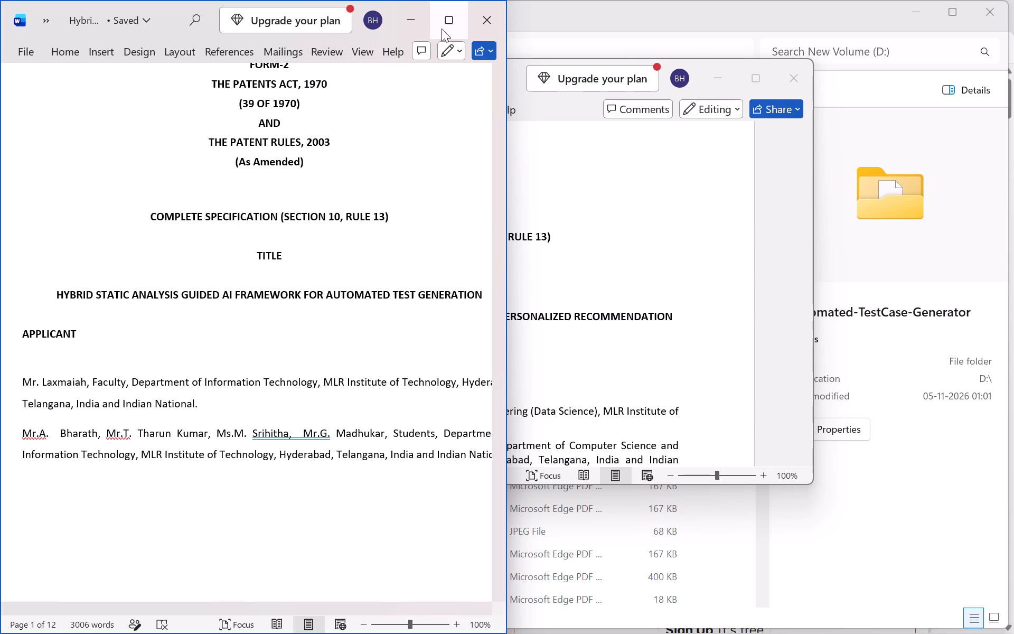
With both documents side by side, compare the layout and wording of the applicant paragraphs in the reference and the Hybrid specification.
click(400, 49)
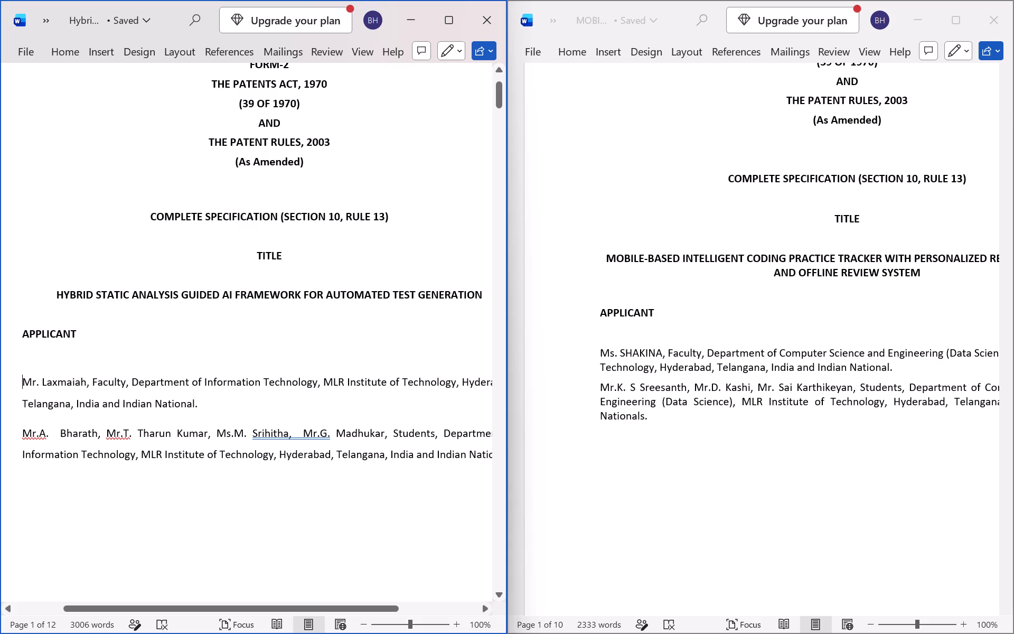
drag(603, 351, 651, 394)
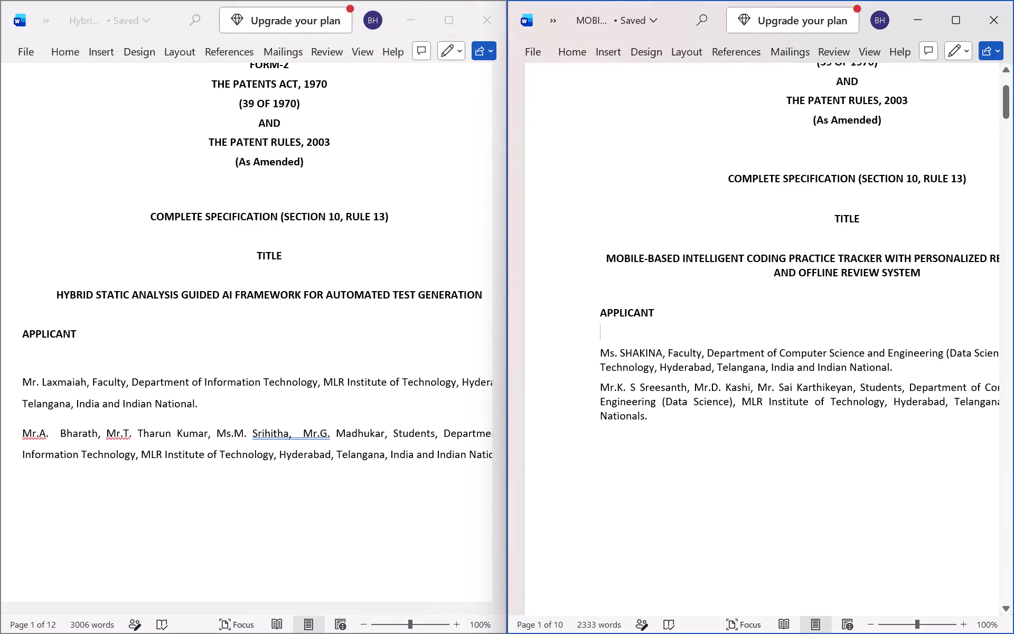
click(603, 360)
drag(603, 360, 638, 391)
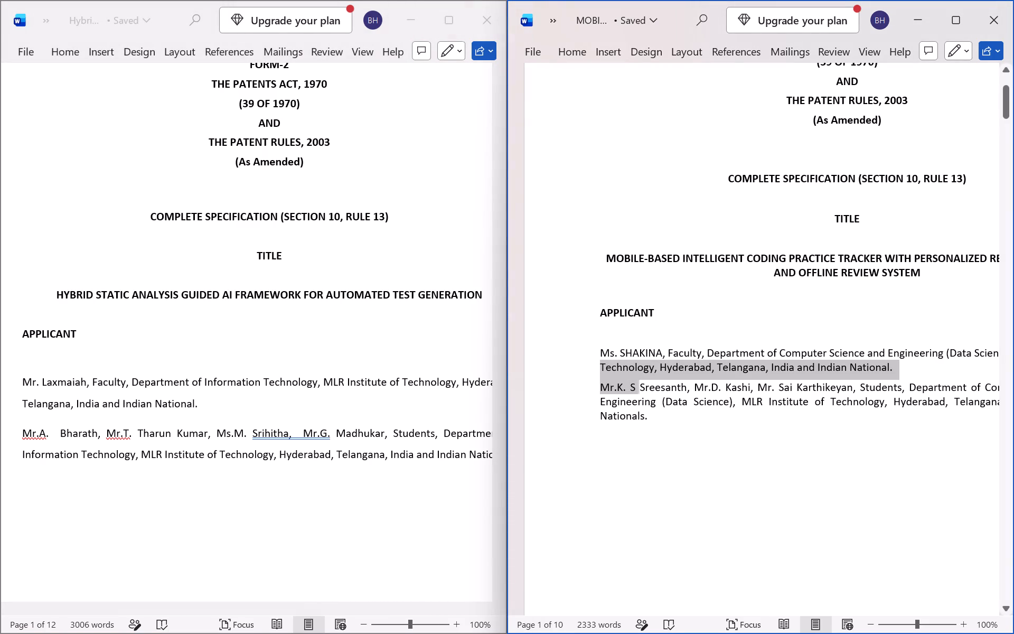
drag(638, 391, 654, 399)
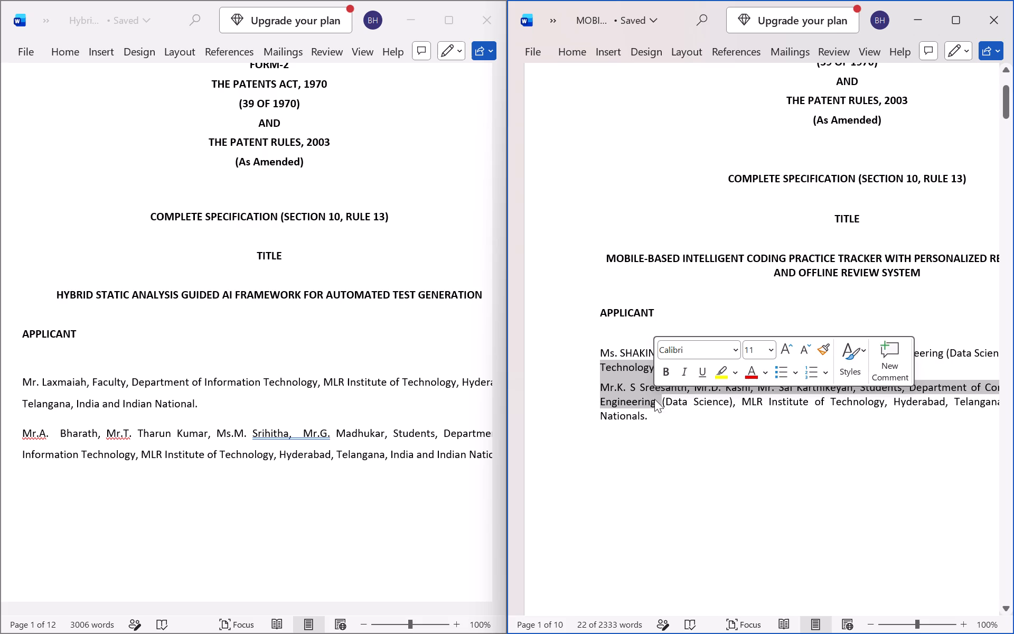
click(14, 377)
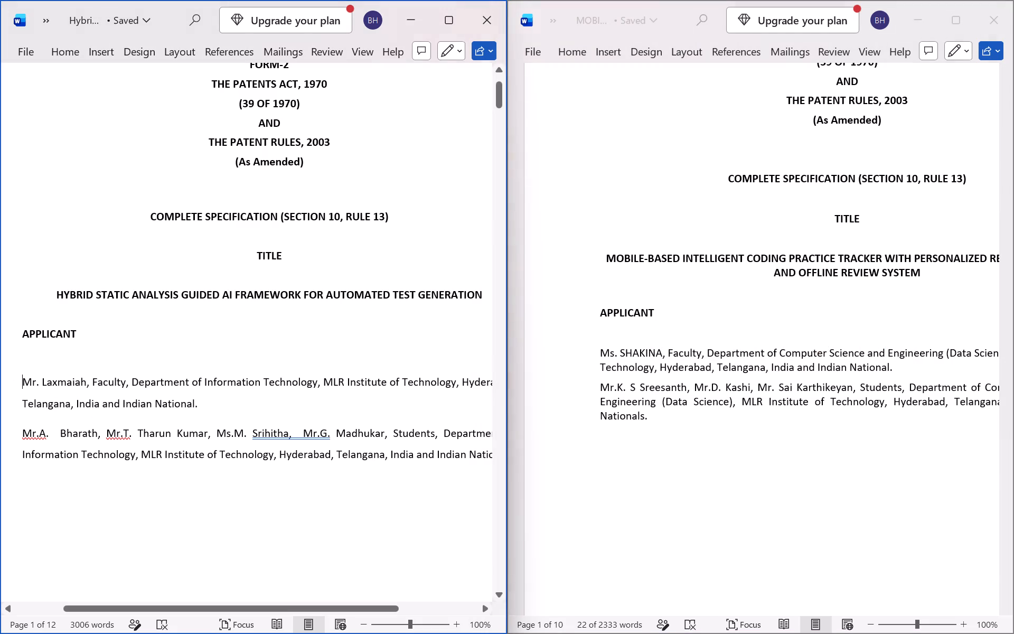
drag(31, 379, 58, 384)
drag(58, 384, 136, 396)
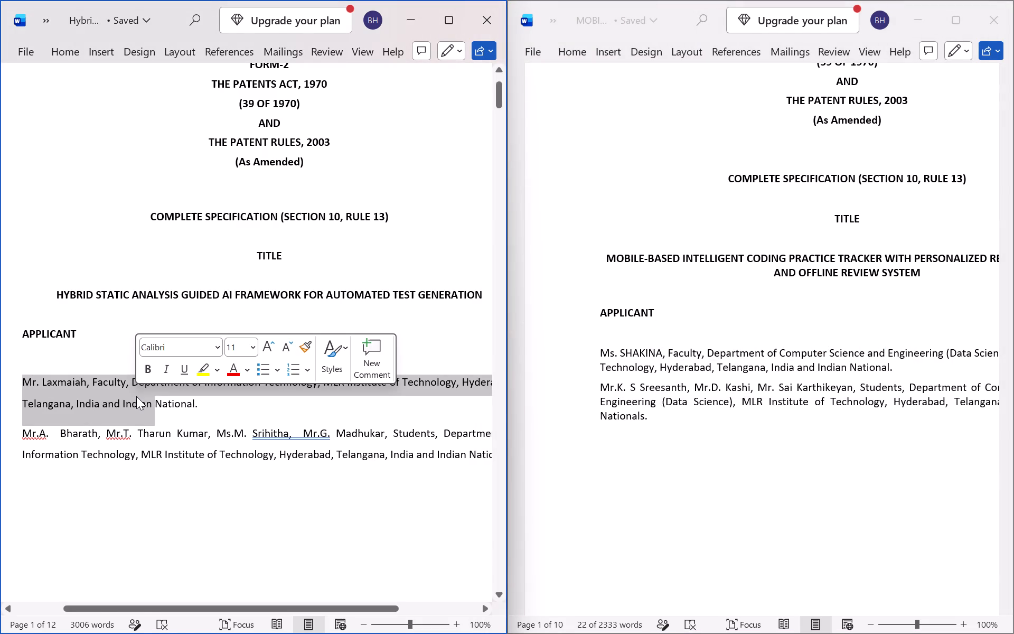
Retype the faculty applicant's name after "Mr." in all capital letters in the Hybrid specification, matching the reference's style.
click(57, 380)
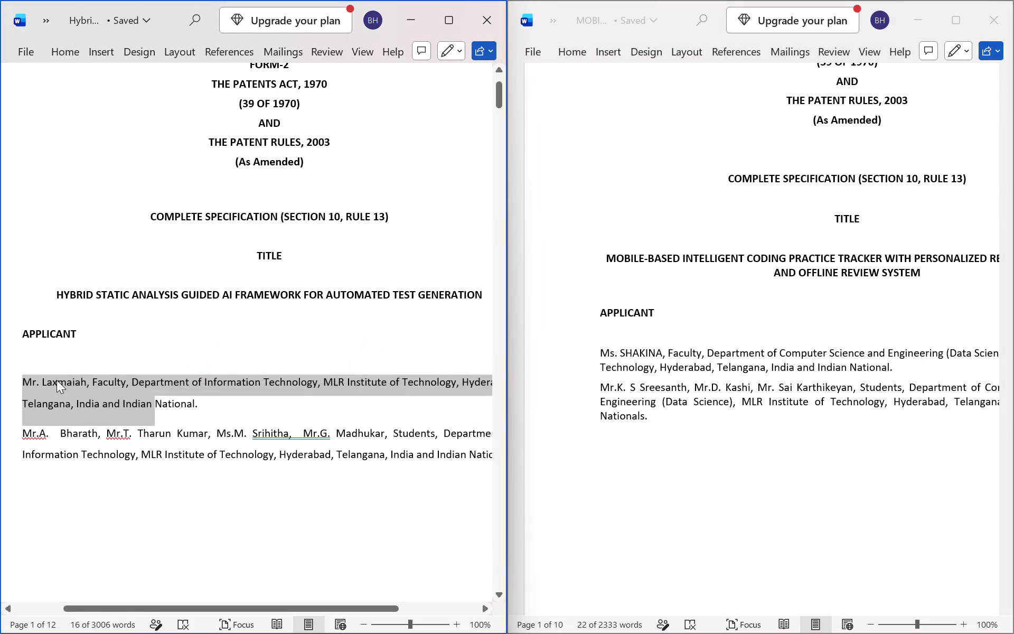
click(98, 380)
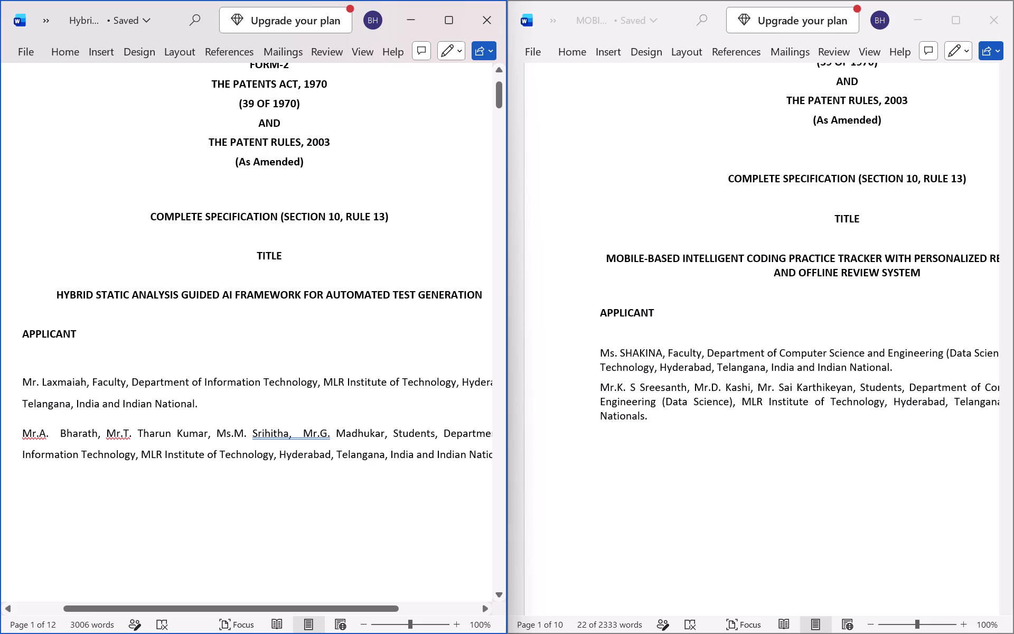
click(87, 380)
key(BackSpace)
key(BackSpace)
key(BackSpace)
key(BackSpace)
key(BackSpace)
key(BackSpace)
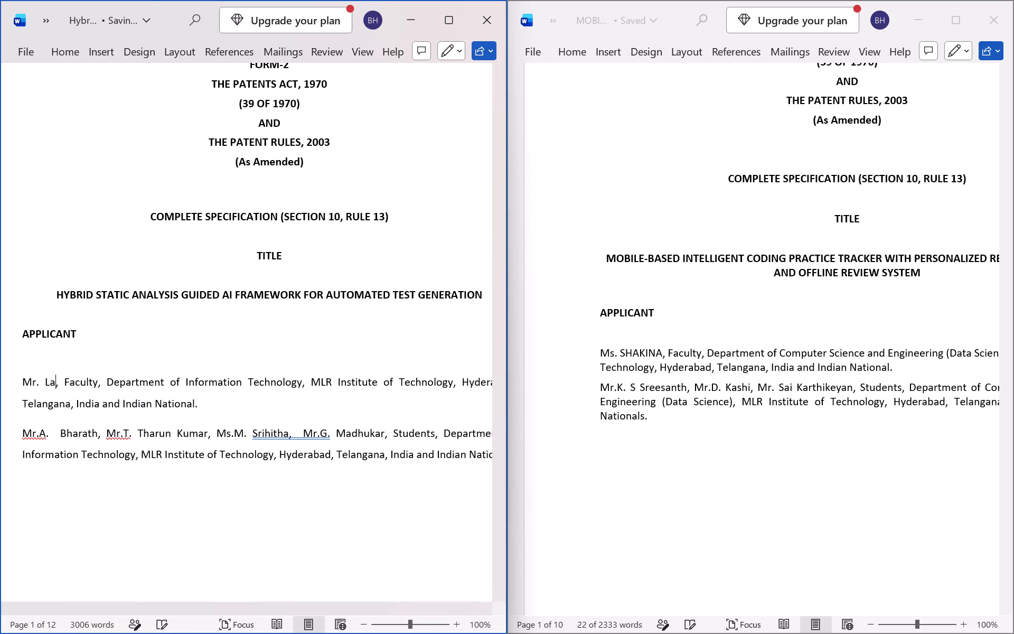
key(BackSpace)
text(AXMAIHAi)
key(BackSpace)
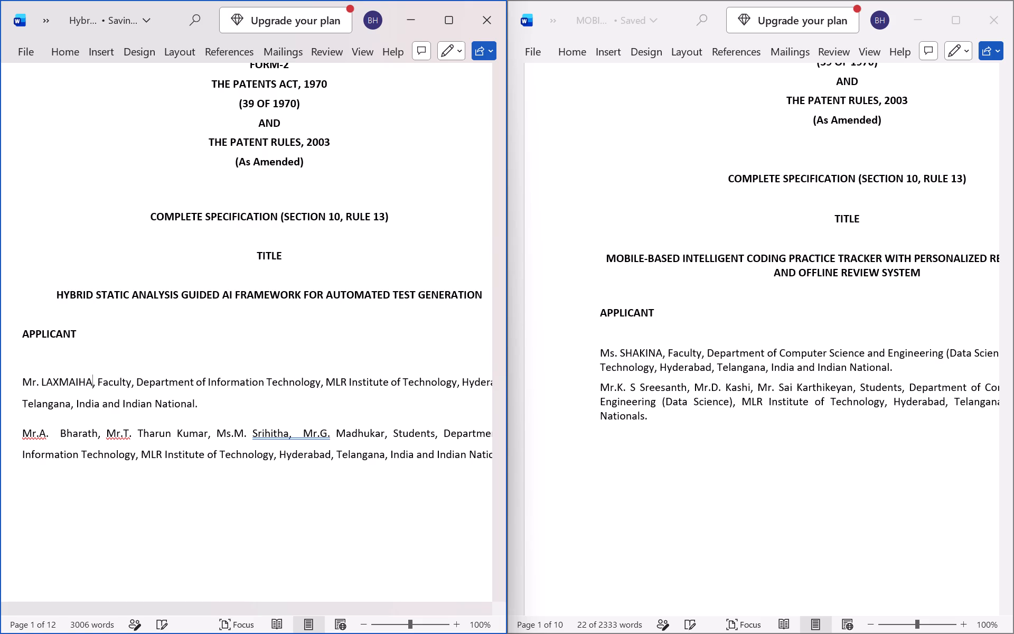
key(BackSpace)
key(BackSpace)
key(BackSpace)
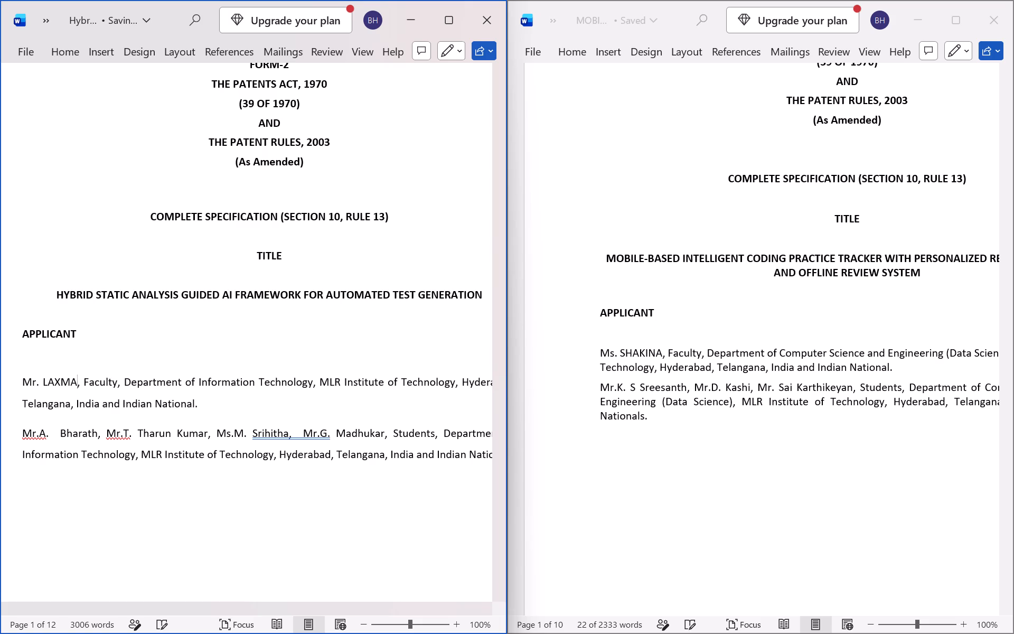
text(IAH)
key(Right)
key(Right)
key(Right)
key(Right)
key(Right)
key(Right)
key(Right)
key(Right)
key(Right)
key(Right)
key(Right)
key(Right)
key(Right)
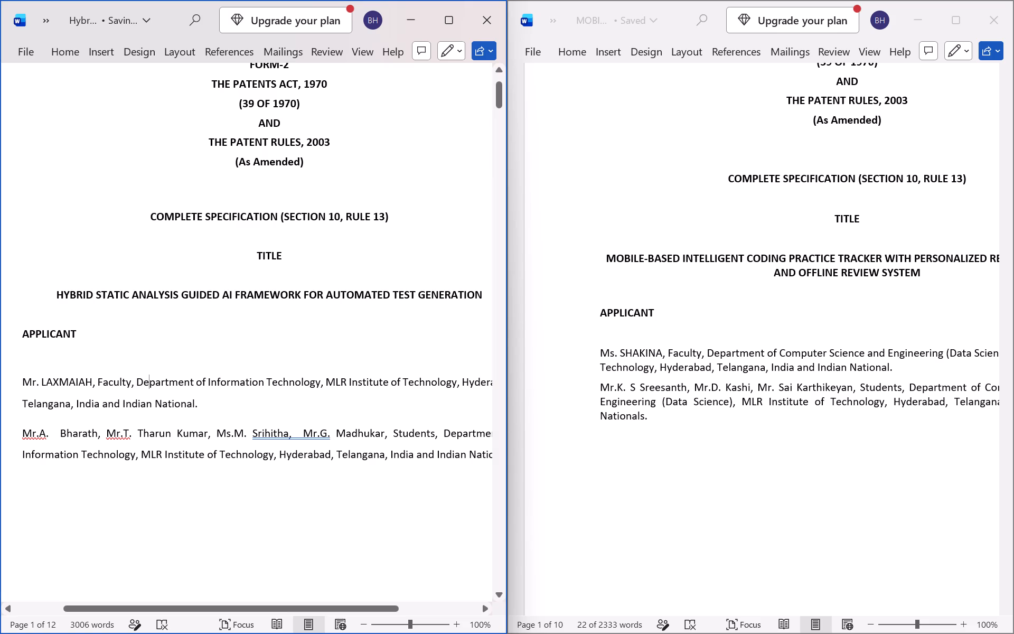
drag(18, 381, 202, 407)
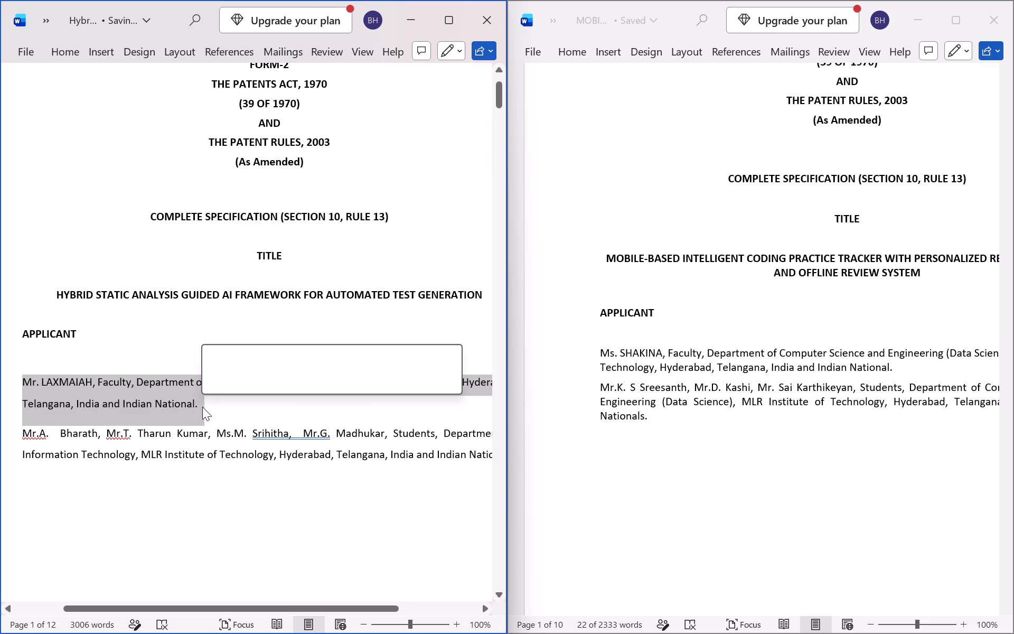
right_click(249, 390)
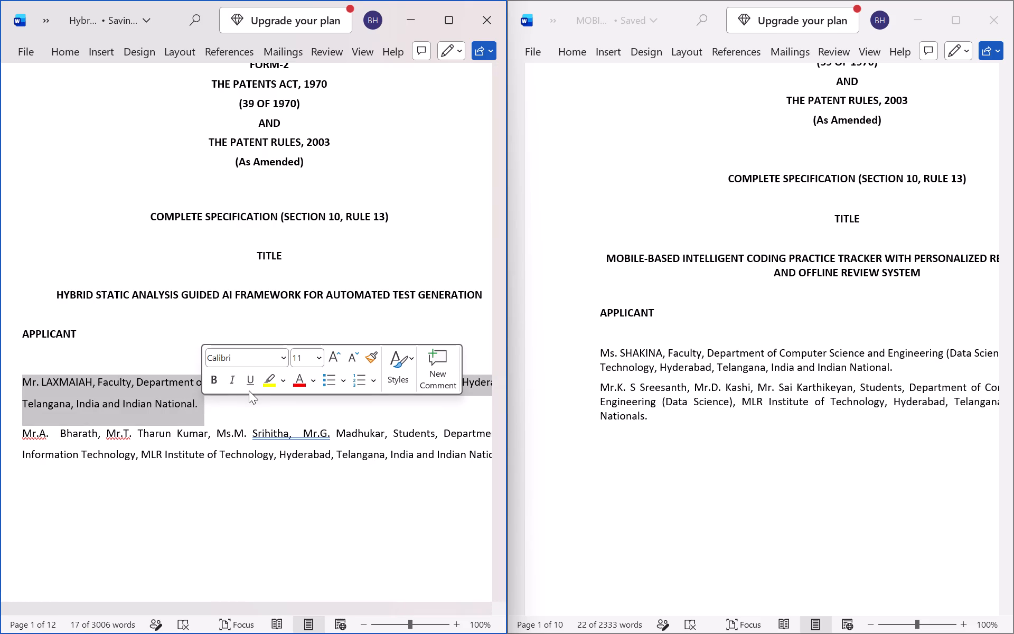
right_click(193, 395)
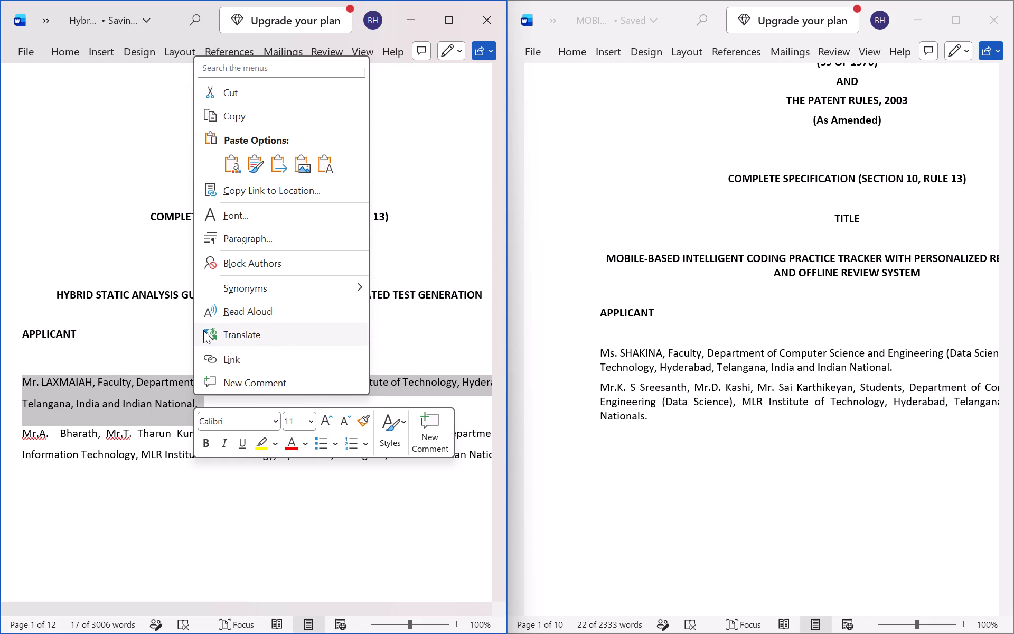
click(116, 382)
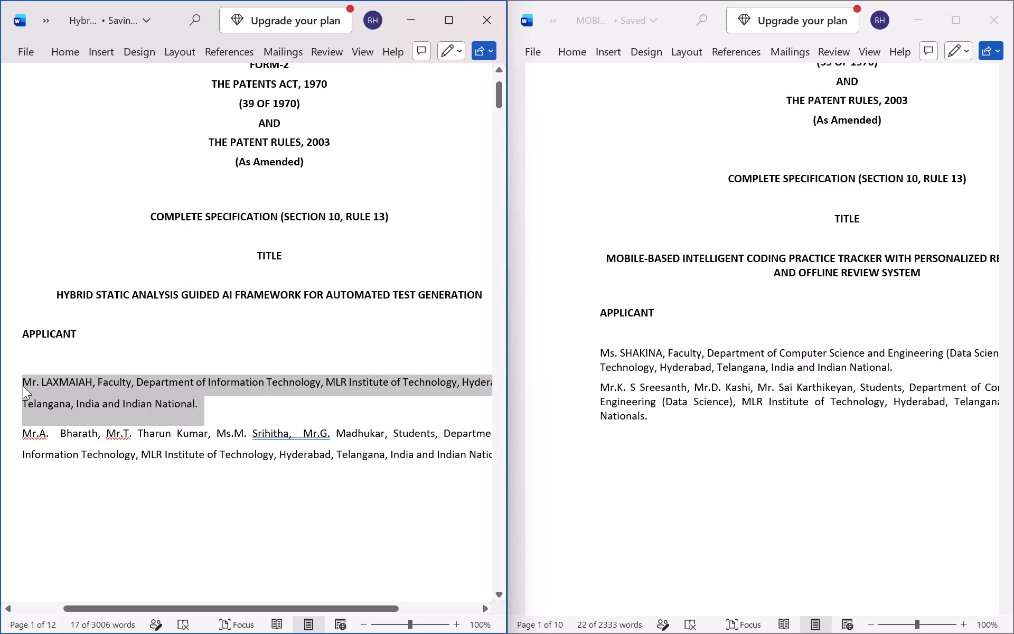
Open the paragraph settings for the faculty and student applicant paragraphs together in the Hybrid specification.
click(23, 380)
drag(23, 380, 440, 476)
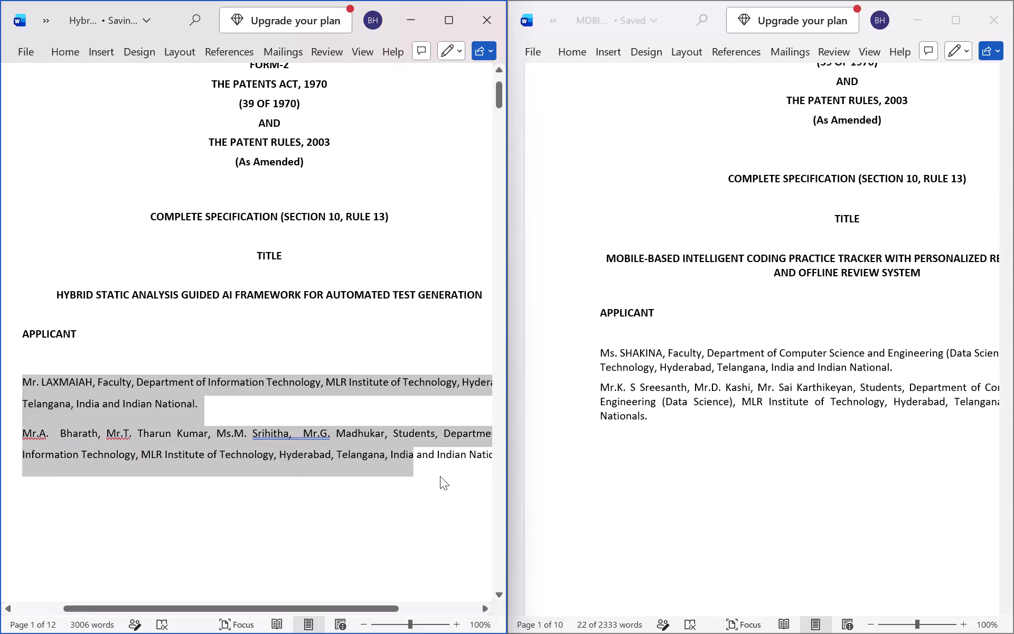
drag(440, 476, 536, 473)
right_click(352, 467)
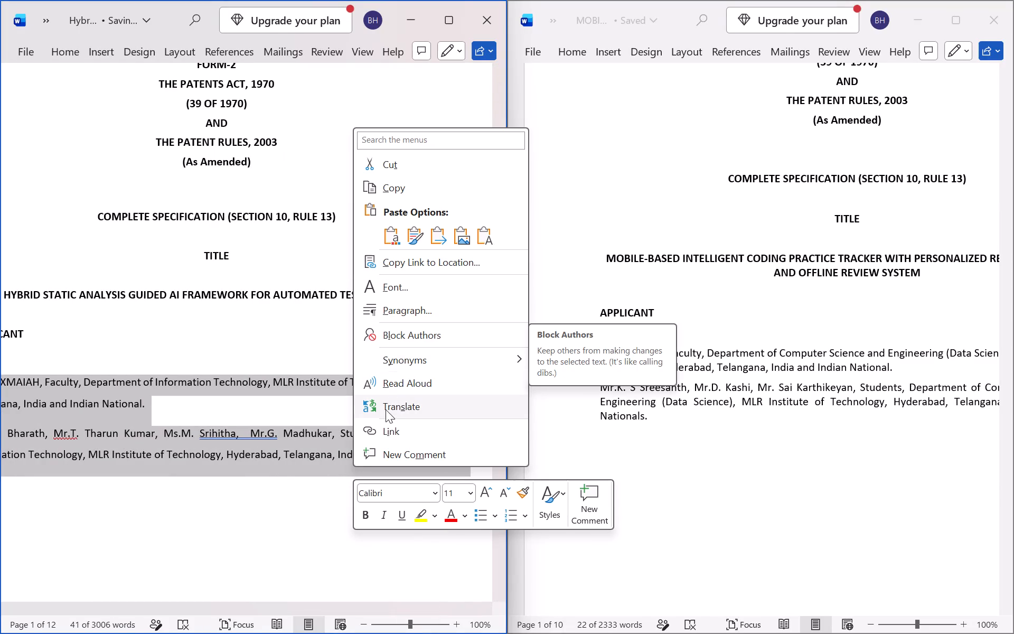
click(427, 314)
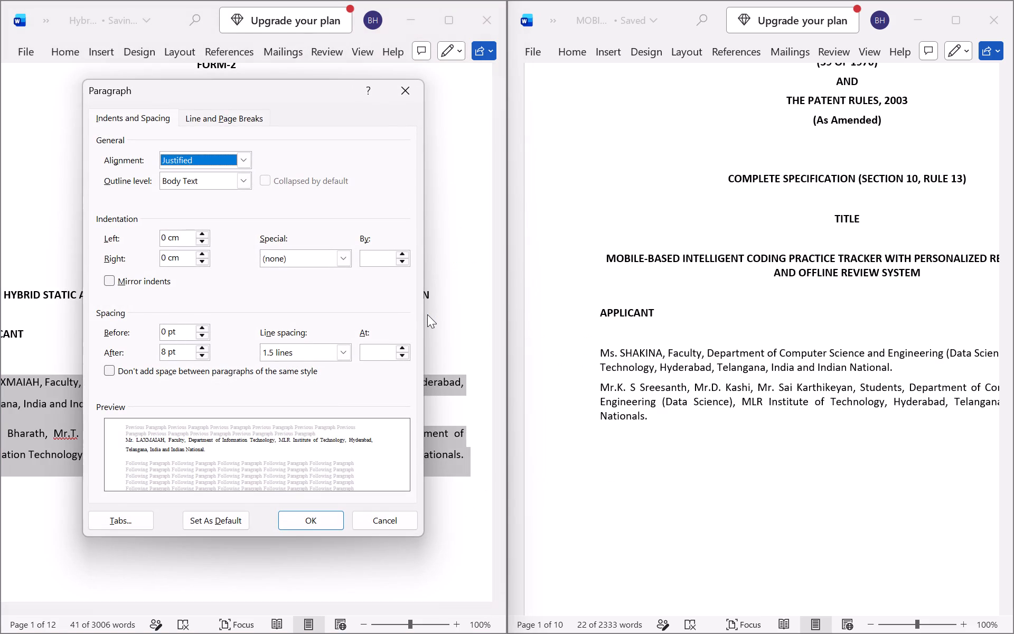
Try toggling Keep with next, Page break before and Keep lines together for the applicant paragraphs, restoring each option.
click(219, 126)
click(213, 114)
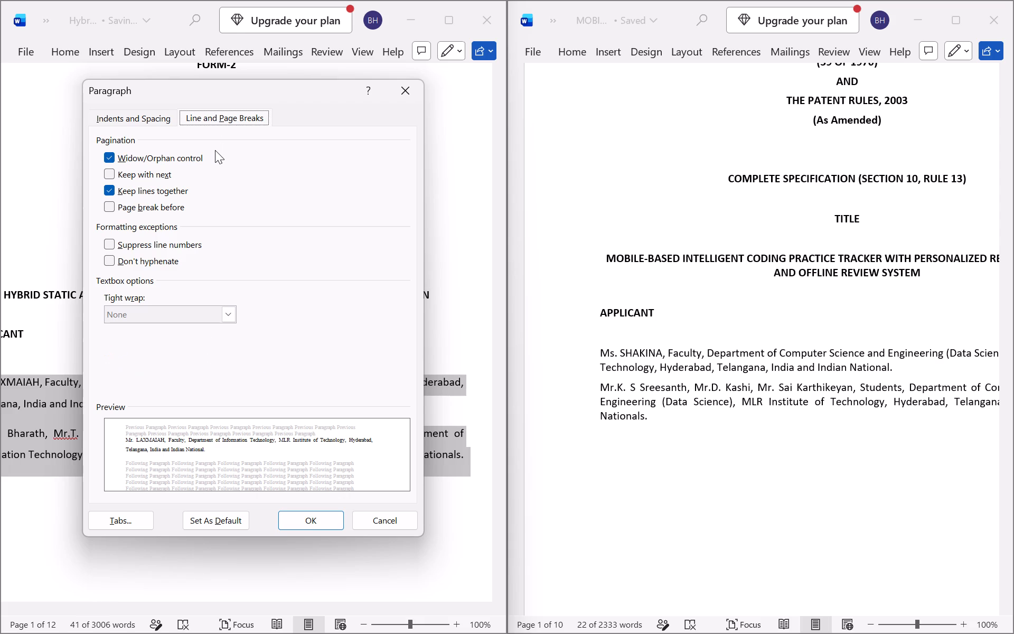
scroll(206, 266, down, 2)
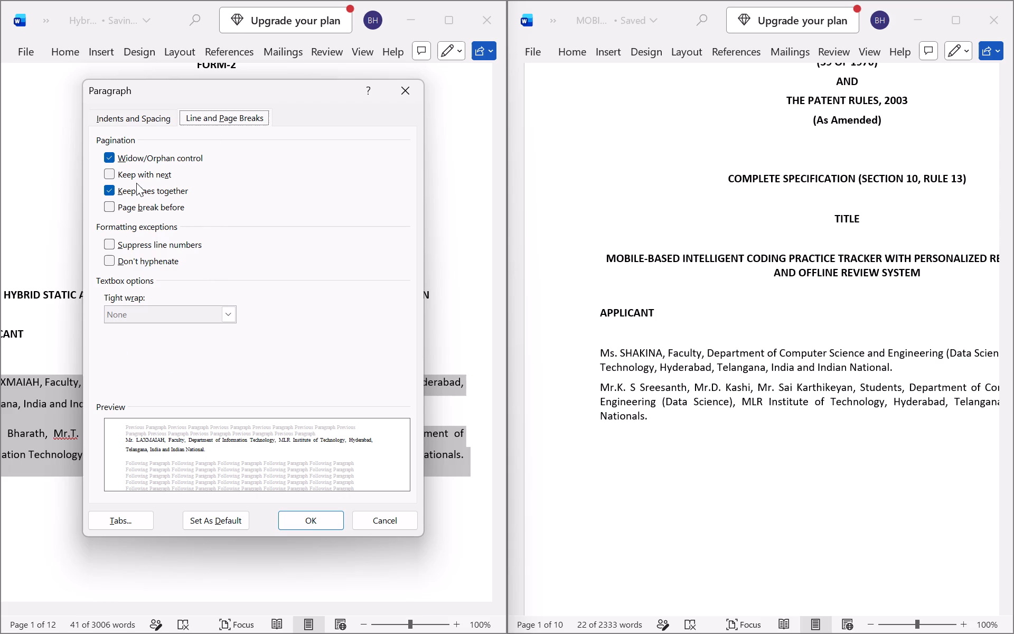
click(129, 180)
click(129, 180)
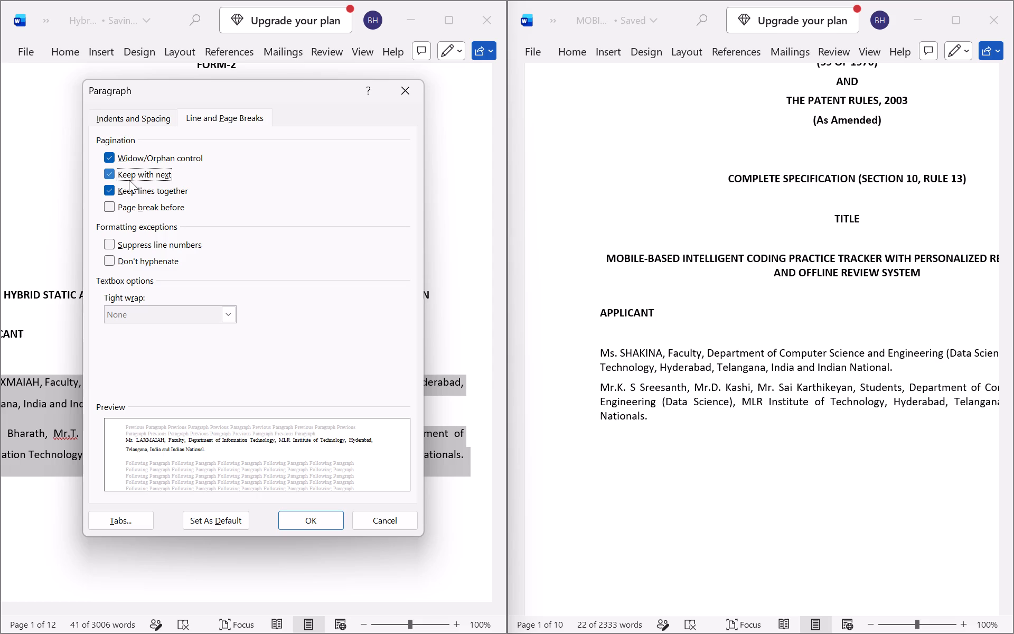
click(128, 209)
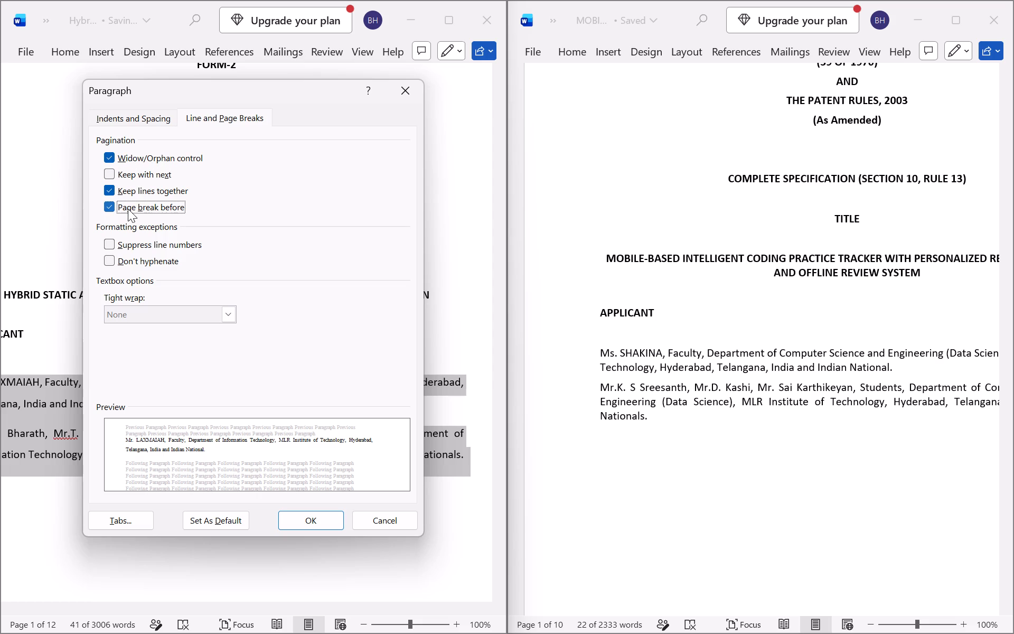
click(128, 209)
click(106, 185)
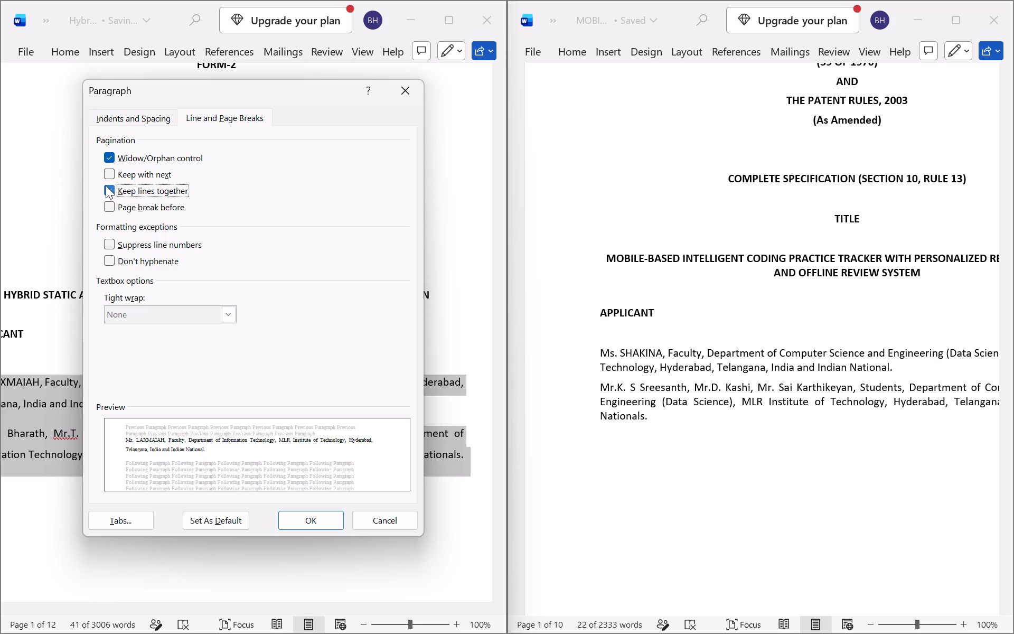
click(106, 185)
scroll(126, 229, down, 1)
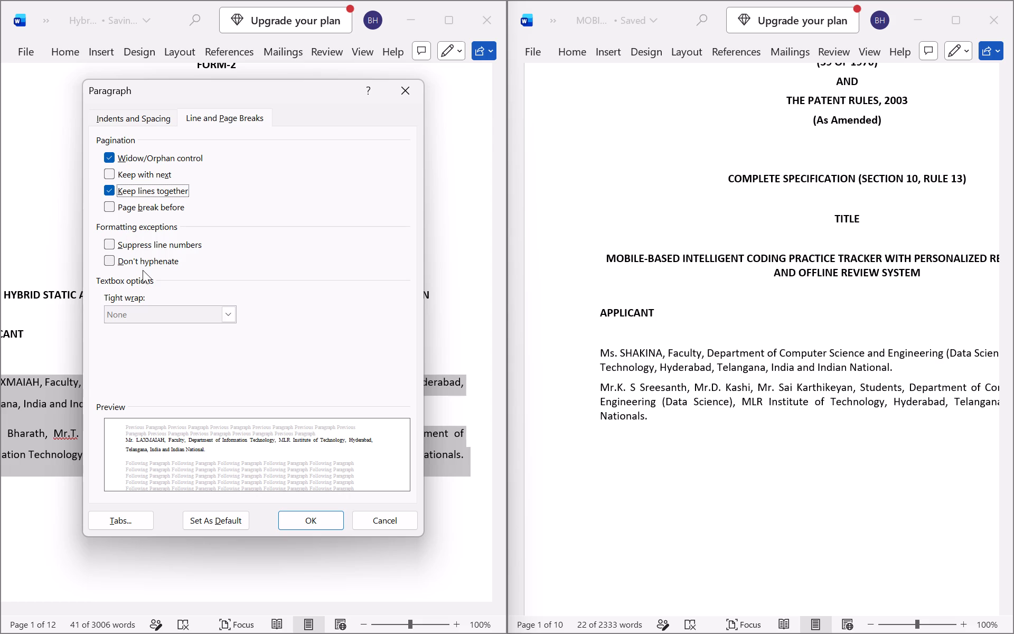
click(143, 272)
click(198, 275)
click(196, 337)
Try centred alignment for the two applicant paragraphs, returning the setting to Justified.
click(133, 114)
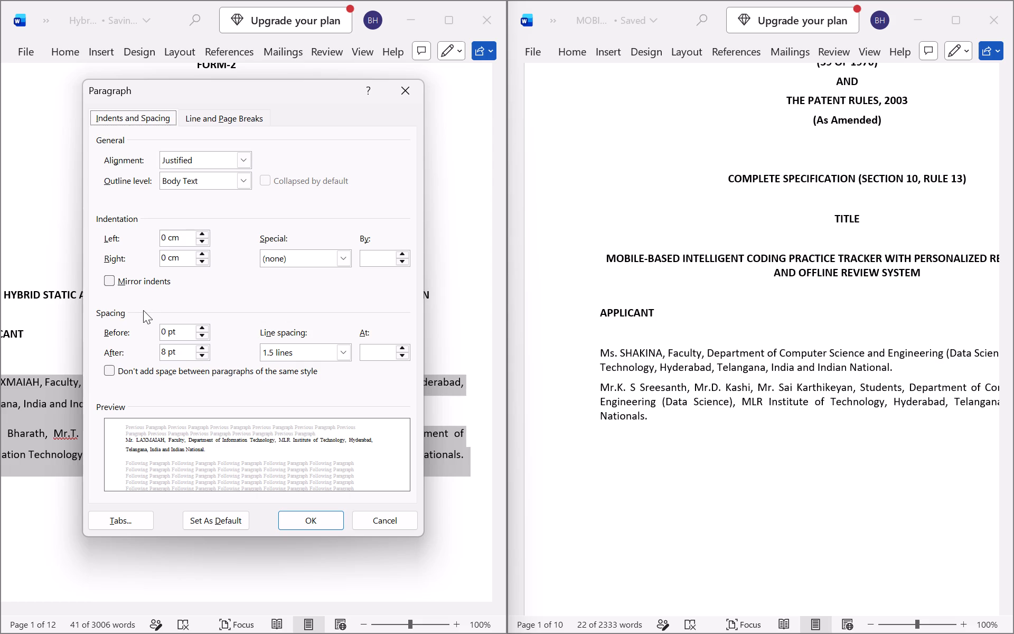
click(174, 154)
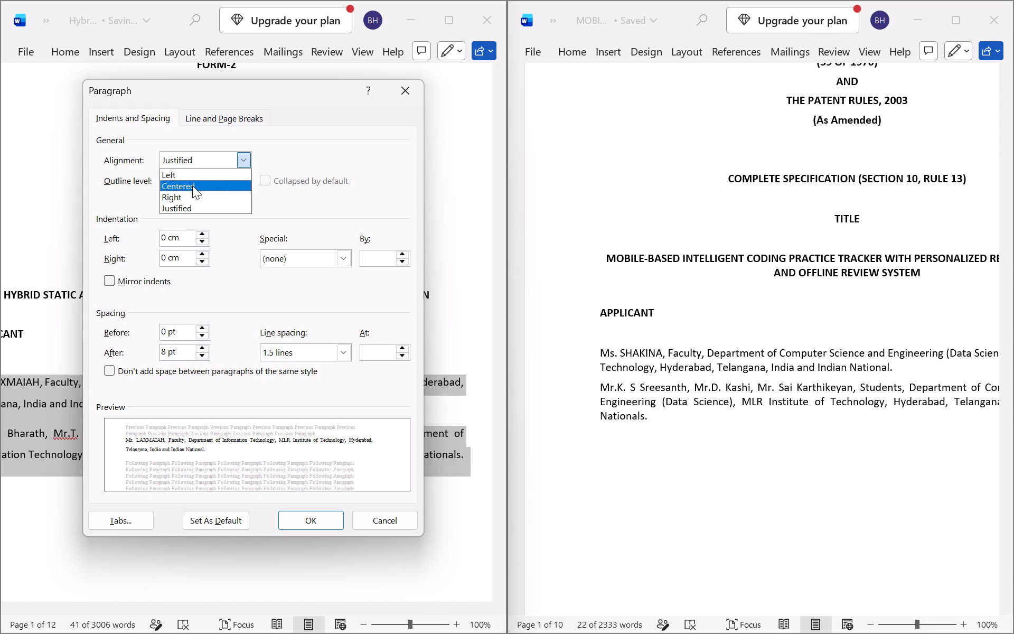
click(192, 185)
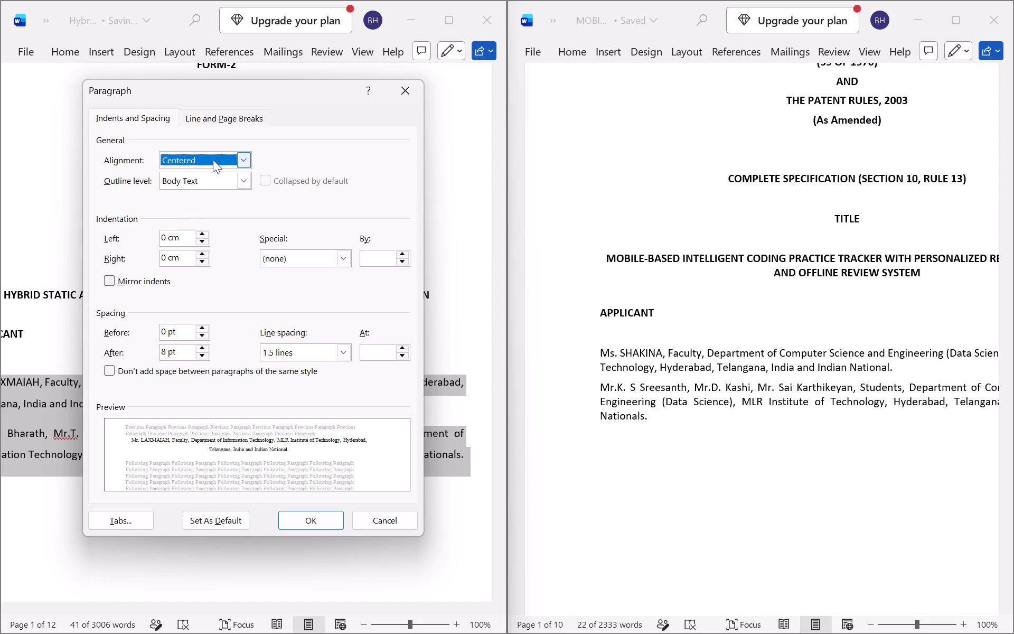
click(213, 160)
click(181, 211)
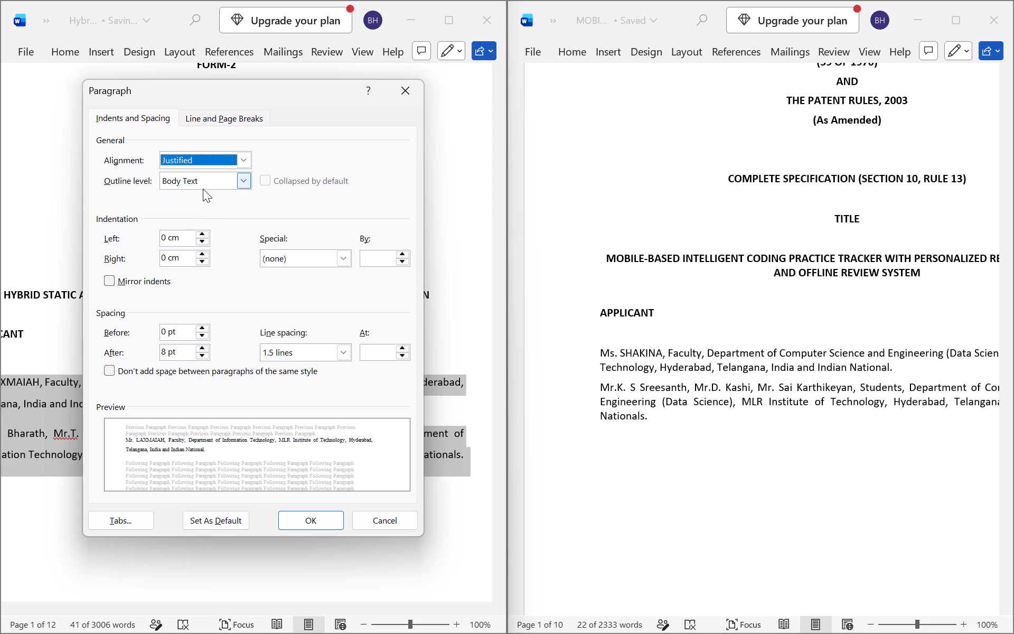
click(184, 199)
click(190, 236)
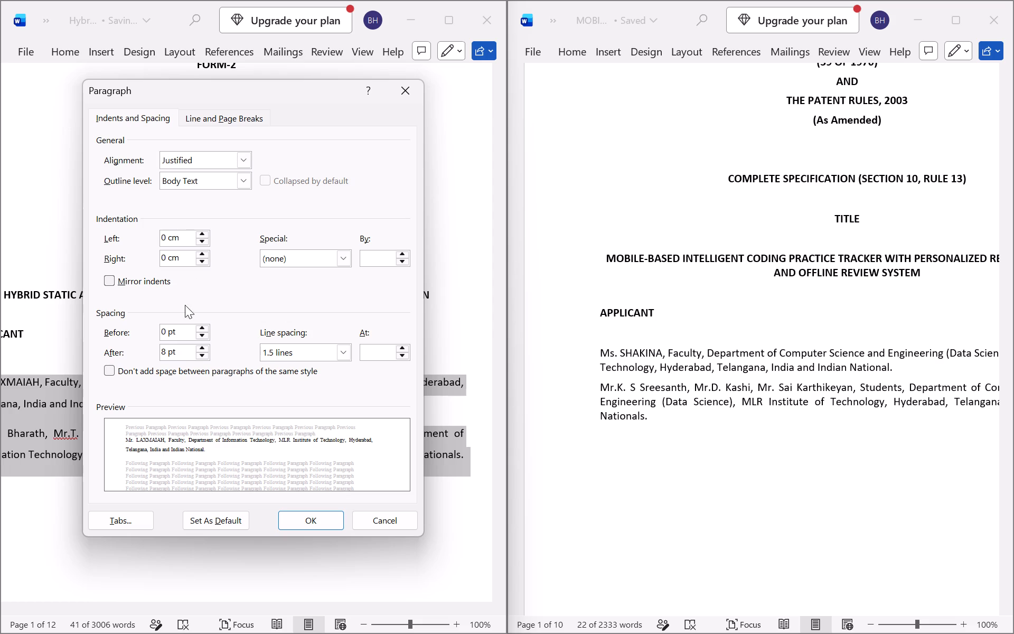
Set the applicant paragraphs' spacing after to 4 pt and line spacing to Single, and apply the settings.
click(182, 349)
key(Left)
key(Left)
key(Left)
key(Right)
key(Right)
key(BackSpace)
key(BackSpace)
key(BackSpace)
key(4)
key(Right)
key(Left)
key(space)
text(p)
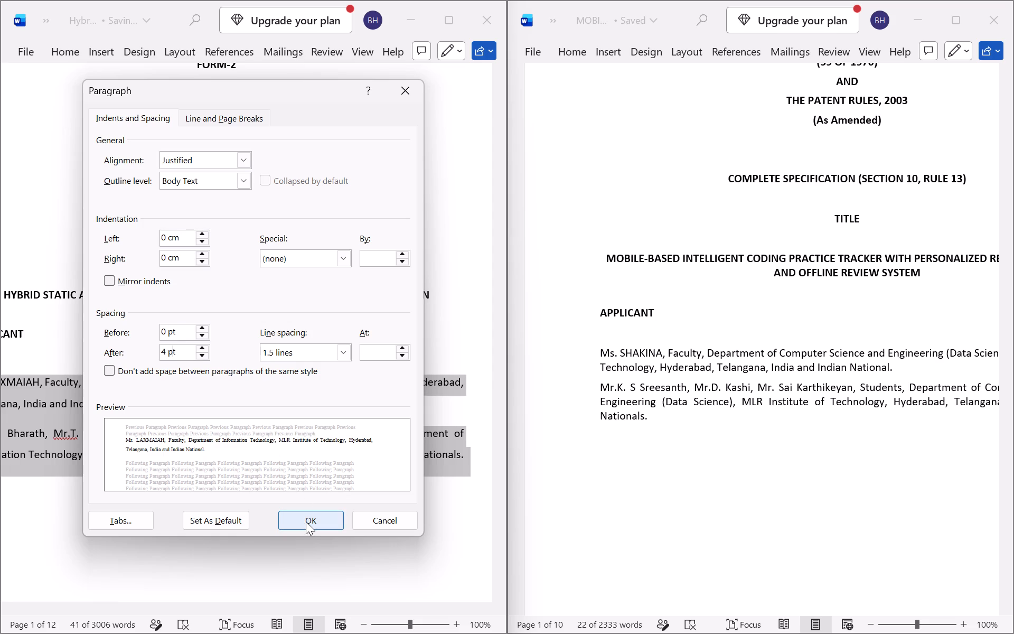
click(304, 355)
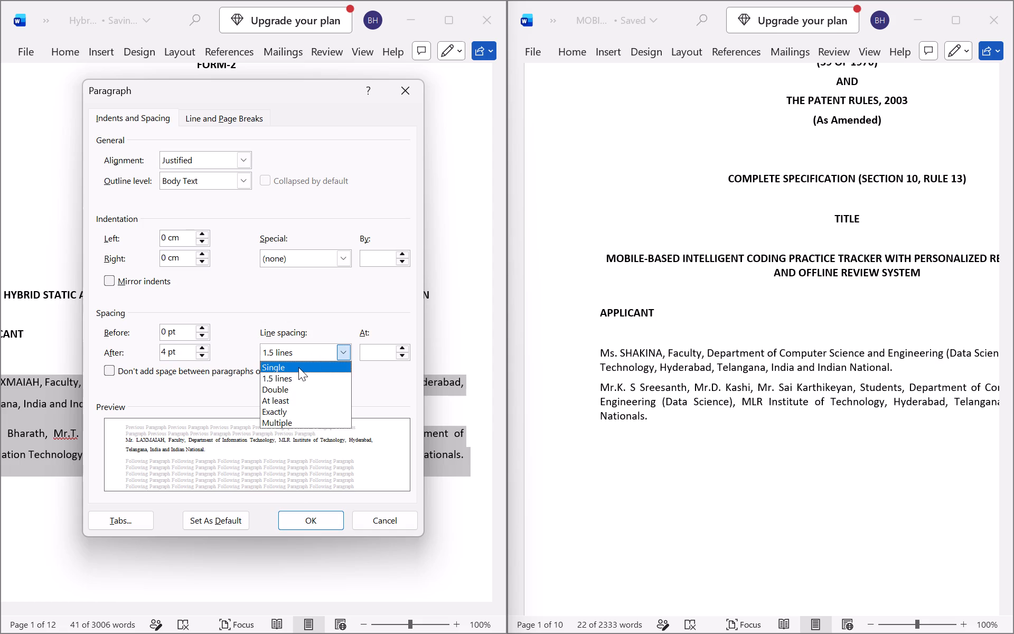
click(298, 367)
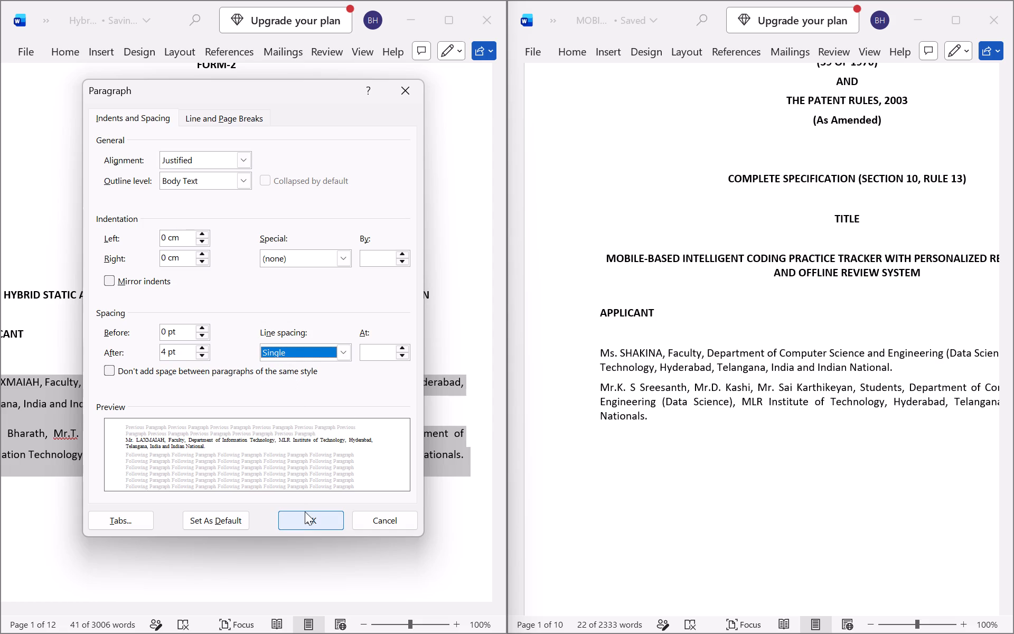
click(305, 511)
click(279, 494)
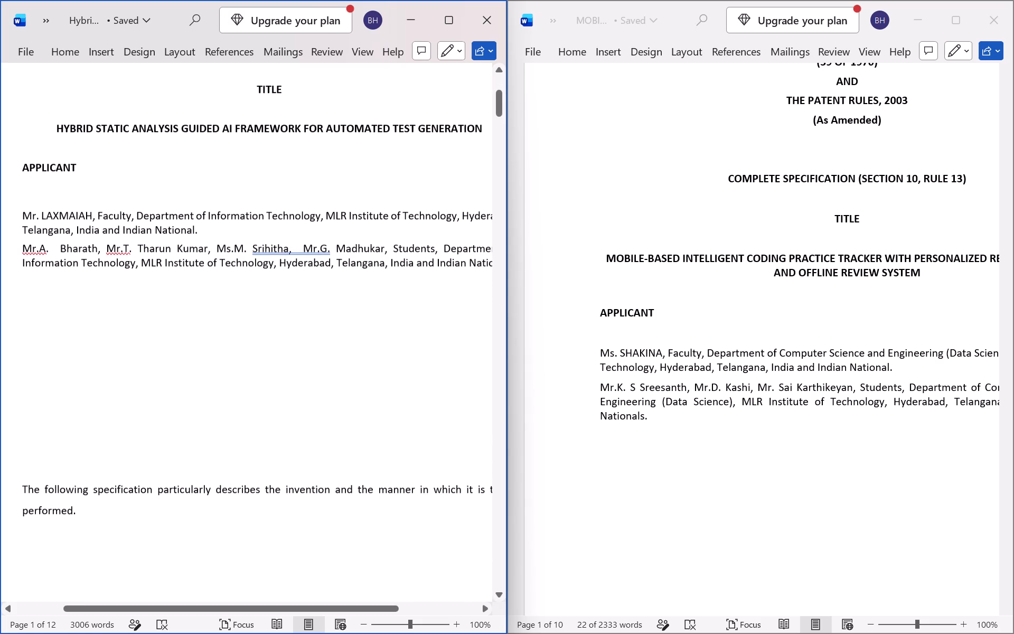
Compare the Hybrid specification's first-page layout and applicant spacing with the MOBILE-BASED reference, viewing the Hybrid page at 70% zoom.
ctrl+scroll(279, 494, down, 5)
ctrl+scroll(279, 494, up, 1)
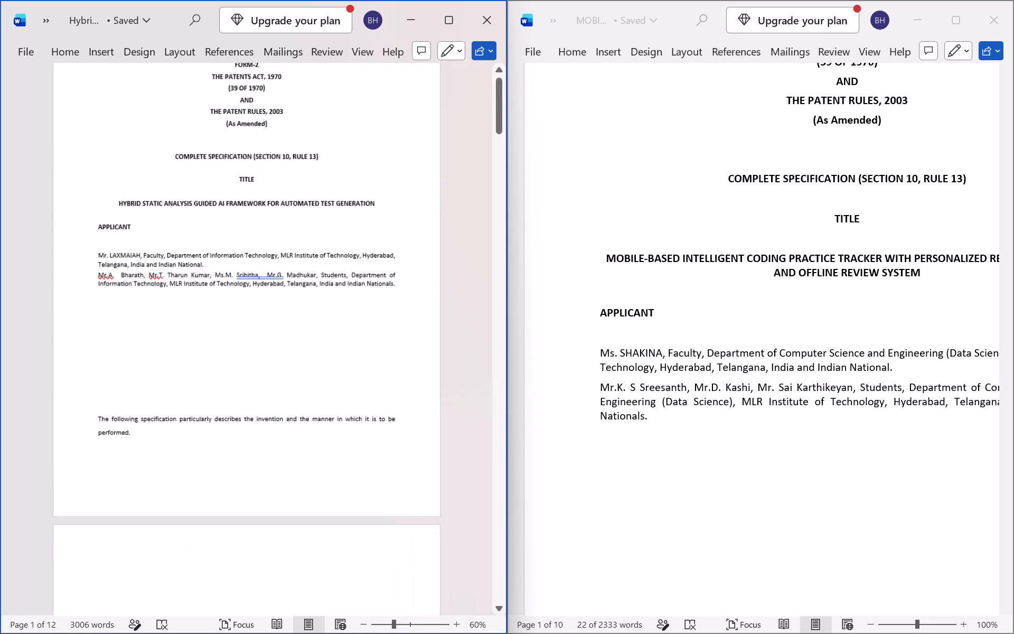
ctrl+scroll(279, 494, up, 1)
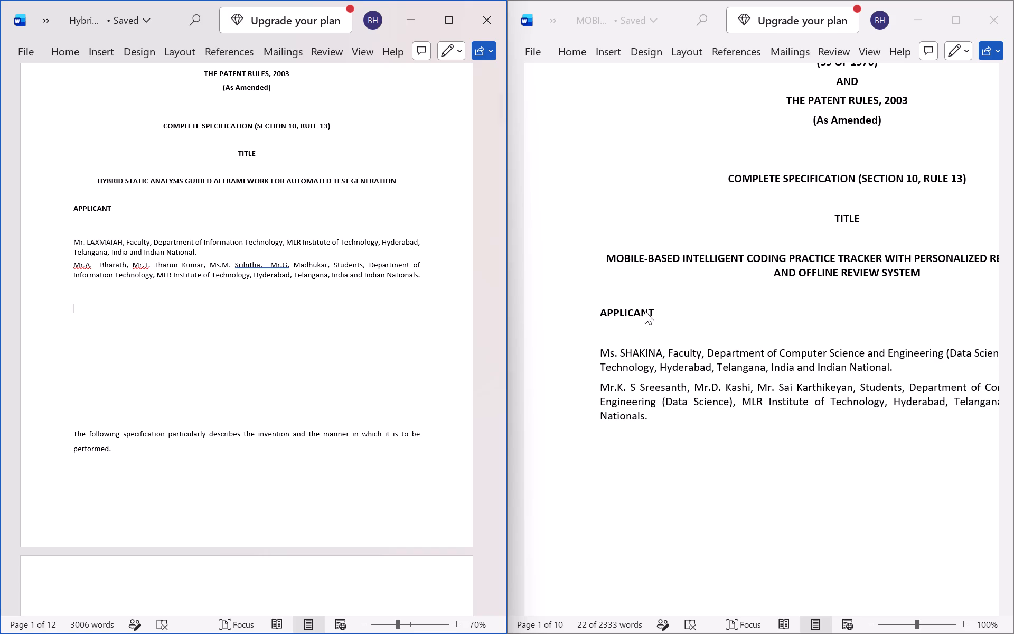
scroll(633, 378, down, 1)
scroll(633, 378, left, 1)
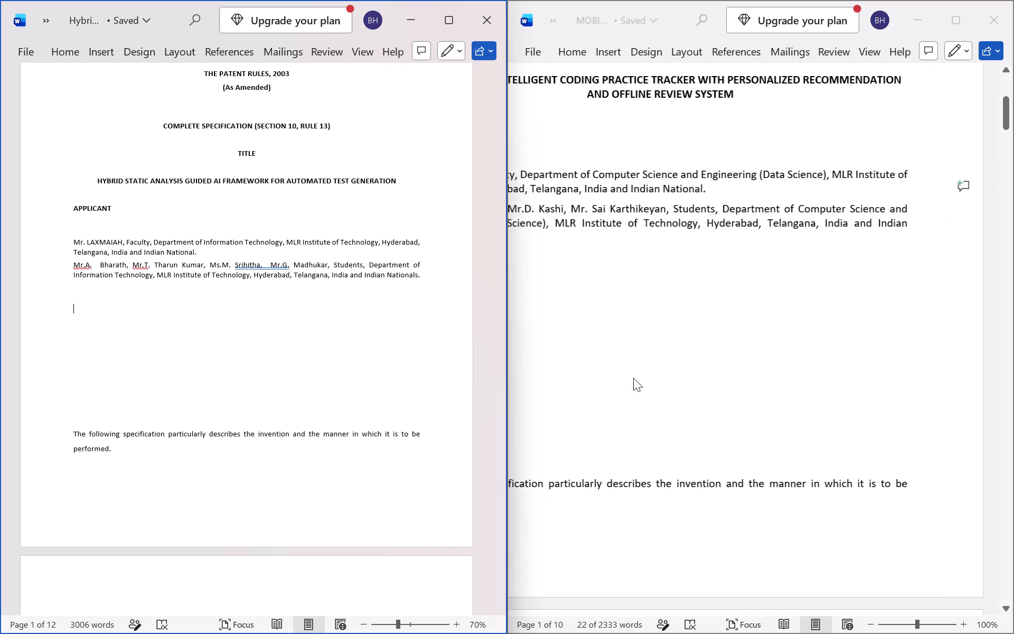
scroll(633, 378, left, 1)
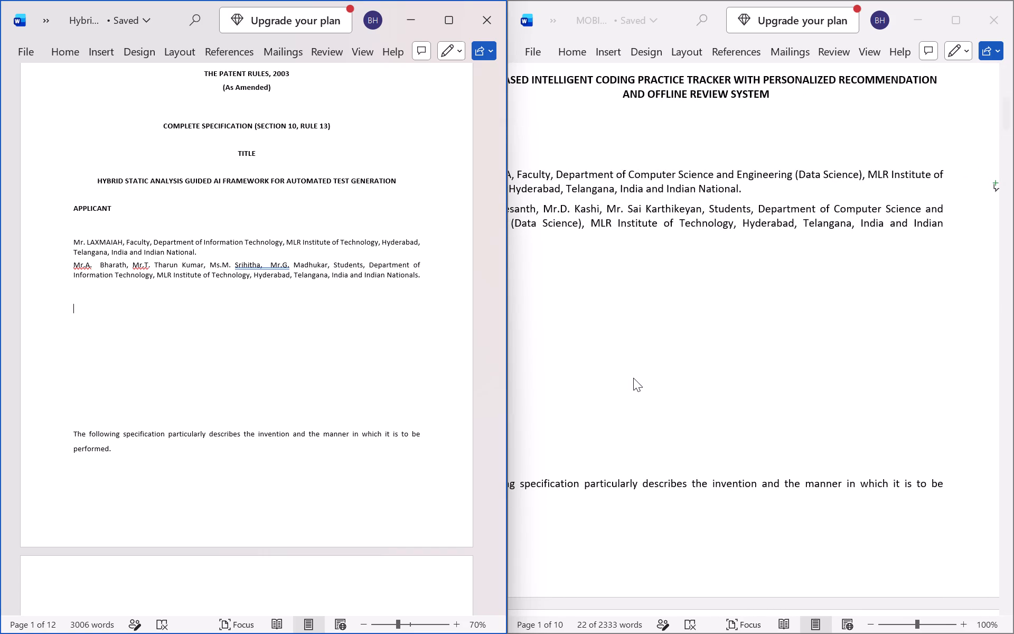
scroll(633, 378, left, 1)
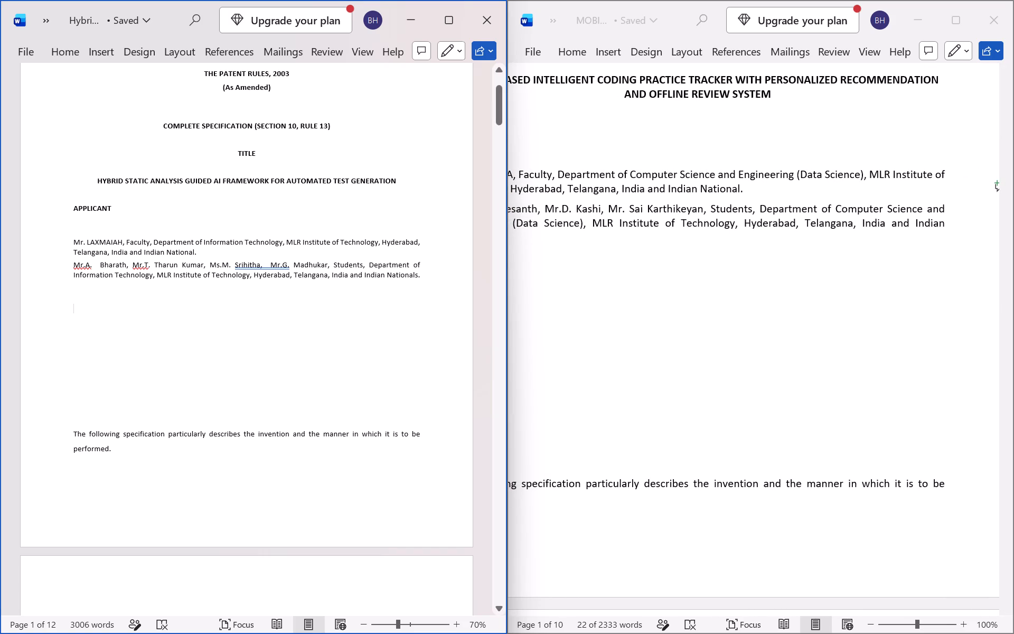
scroll(193, 335, down, 1)
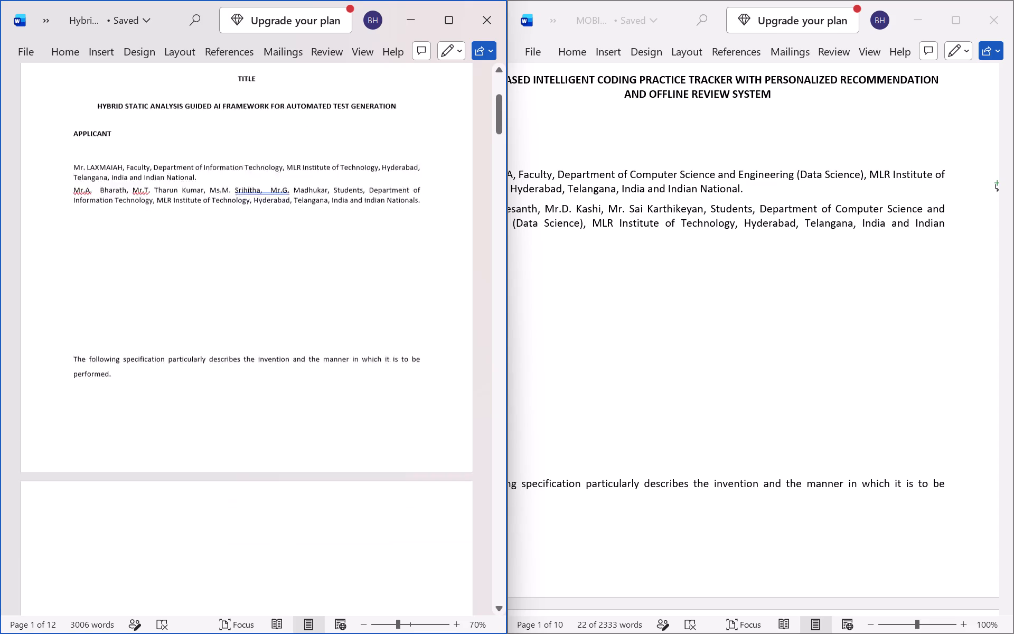
scroll(193, 335, down, 1)
scroll(193, 335, up, 2)
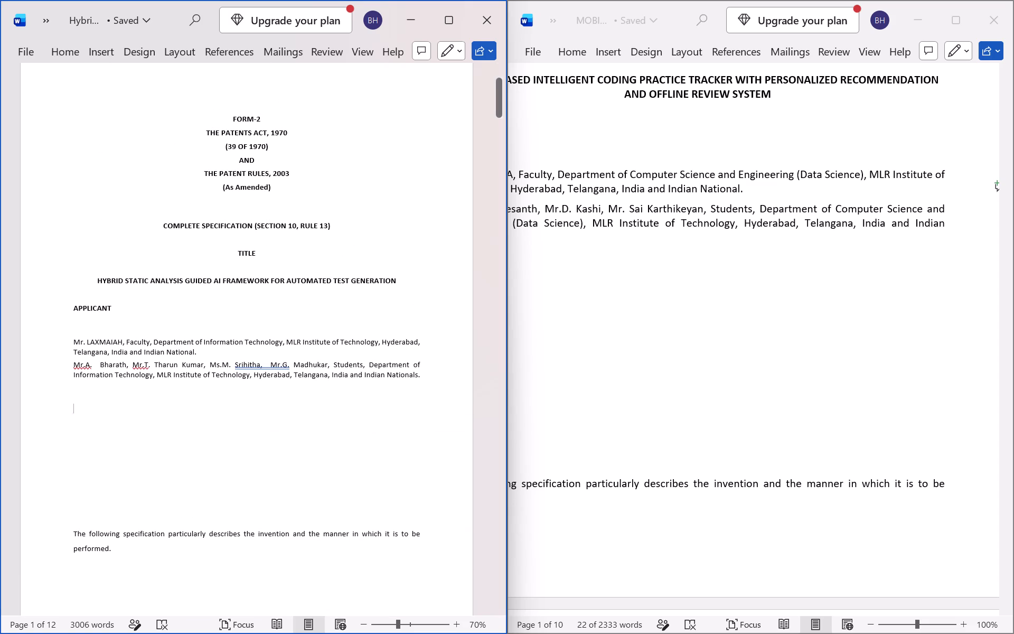
Compare the applicant block, closing statement and bottom-of-page spacing on the first page of both specifications.
click(540, 443)
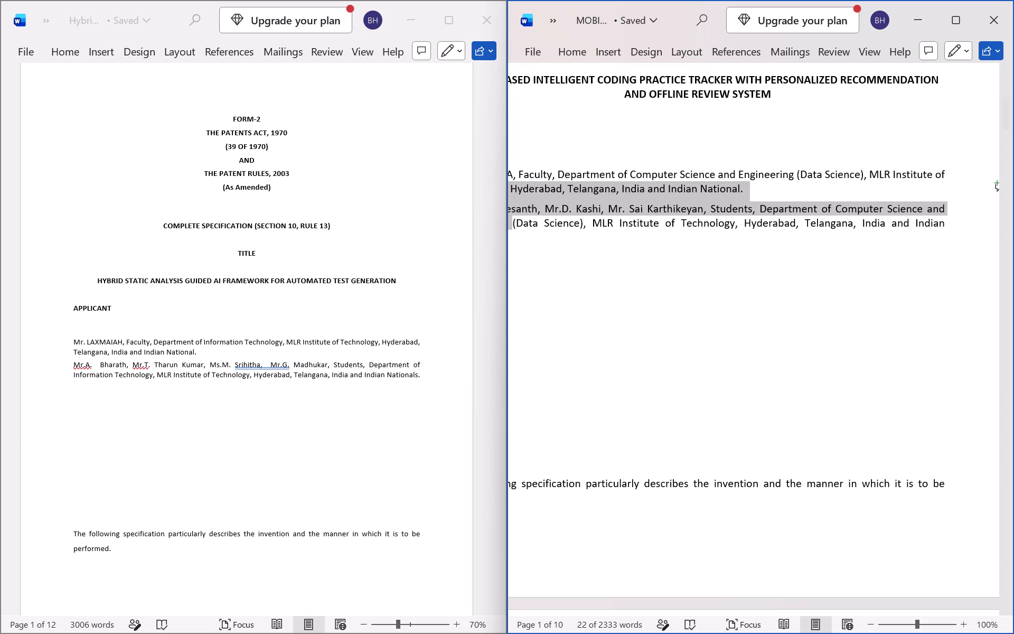
click(711, 277)
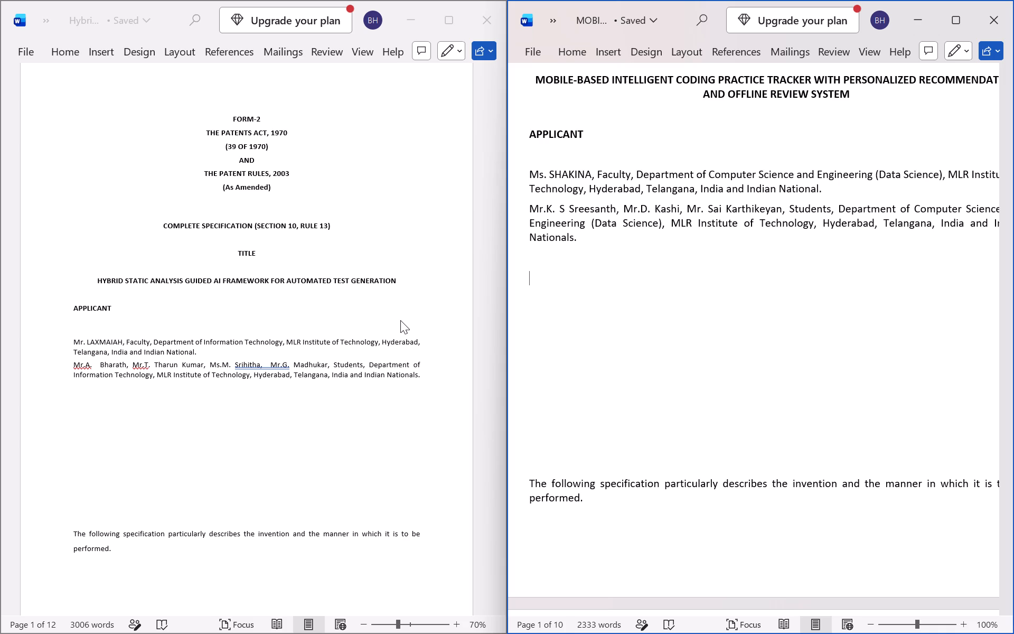
scroll(400, 320, down, 2)
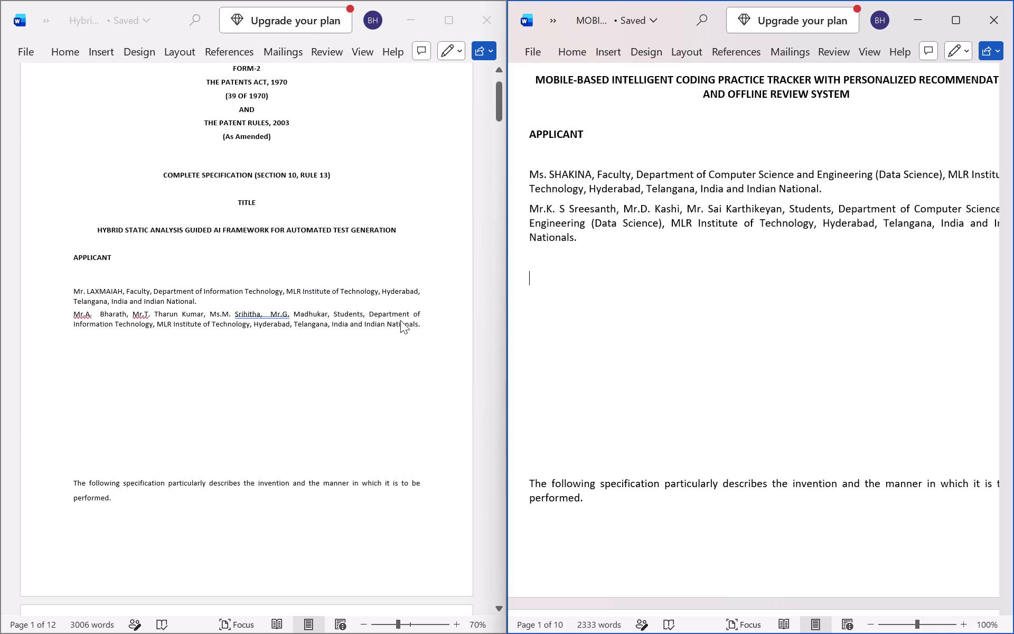
scroll(400, 320, down, 5)
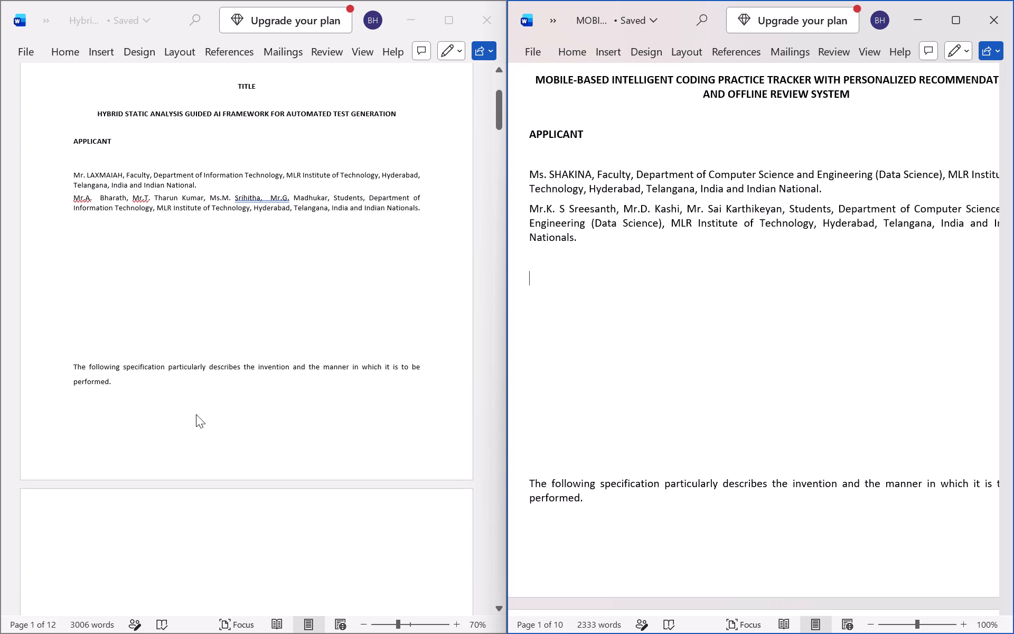
drag(71, 365, 124, 384)
drag(124, 384, 73, 363)
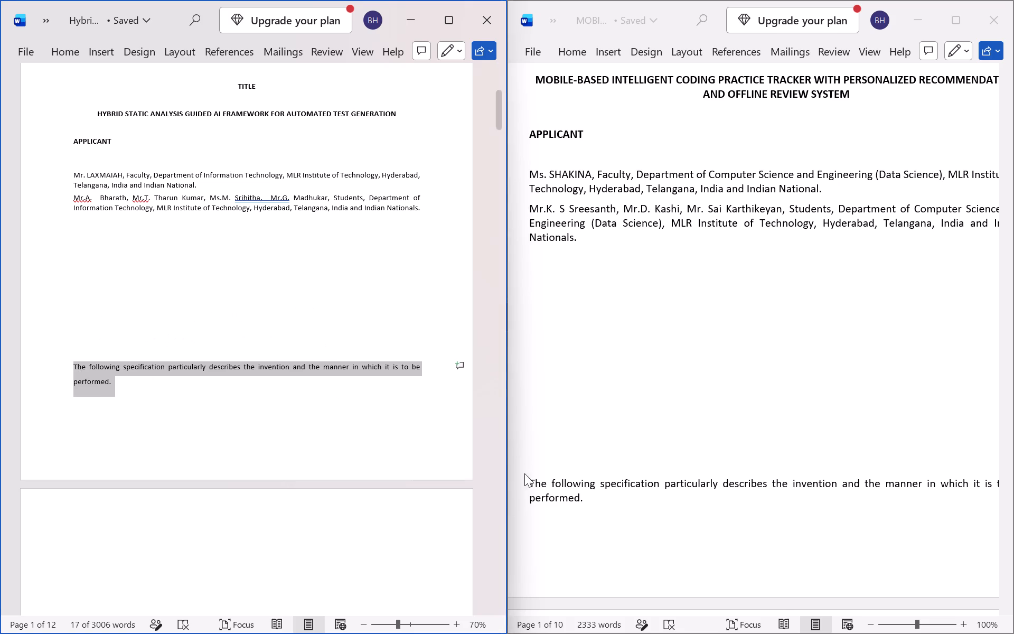
click(532, 485)
drag(532, 485, 597, 501)
click(597, 501)
scroll(597, 501, down, 1)
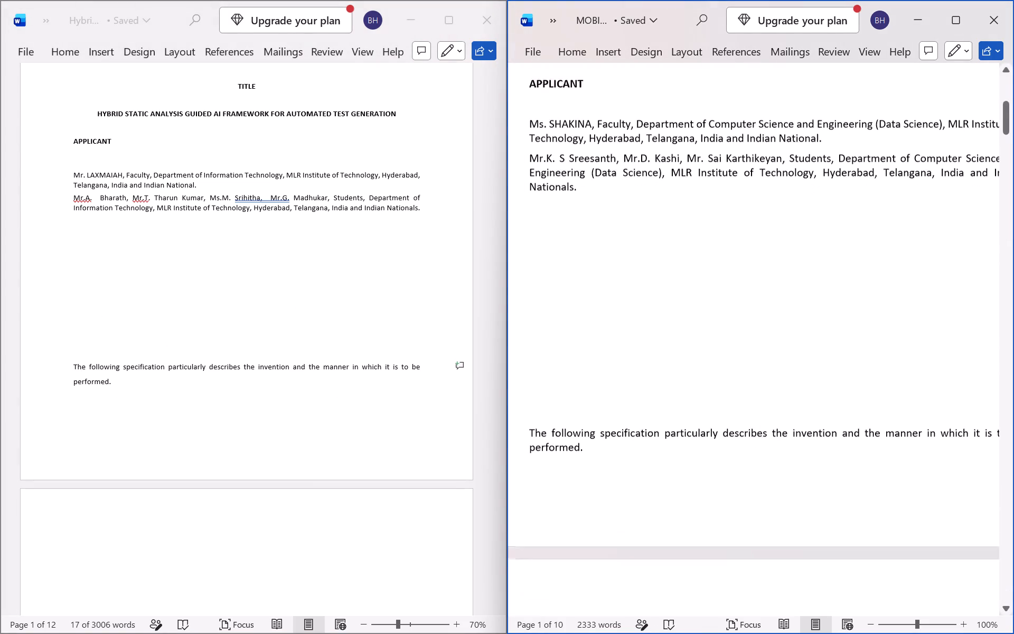
scroll(597, 501, down, 1)
scroll(365, 485, right, 2)
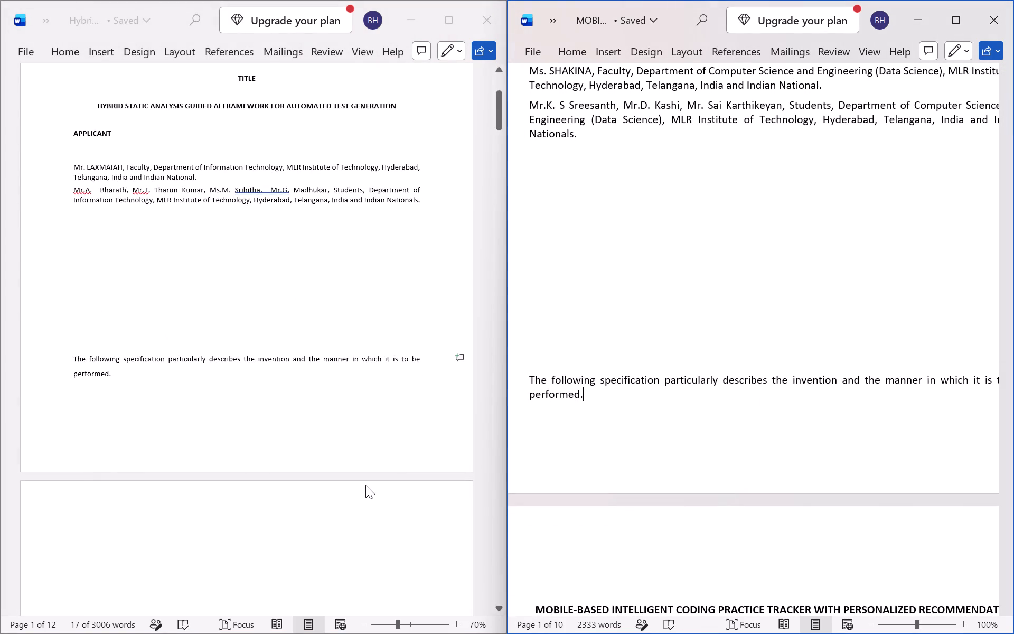
scroll(365, 485, right, 2)
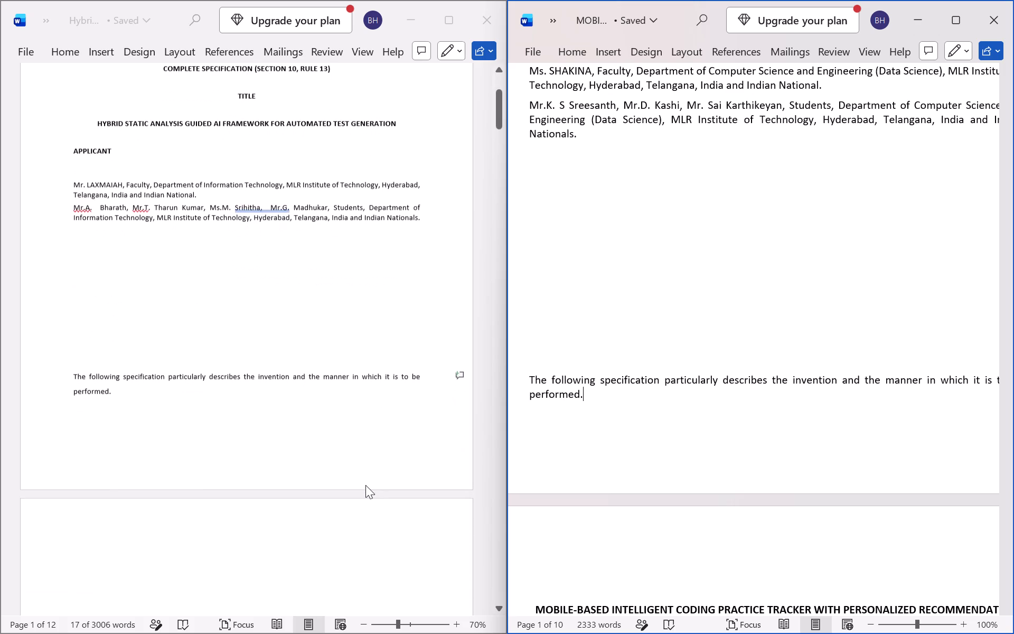
scroll(365, 485, right, 1)
Delete the blank paragraphs between the first page's closing statement and the page-two title in the Hybrid specification.
scroll(365, 485, down, 1)
scroll(606, 469, down, 2)
click(169, 335)
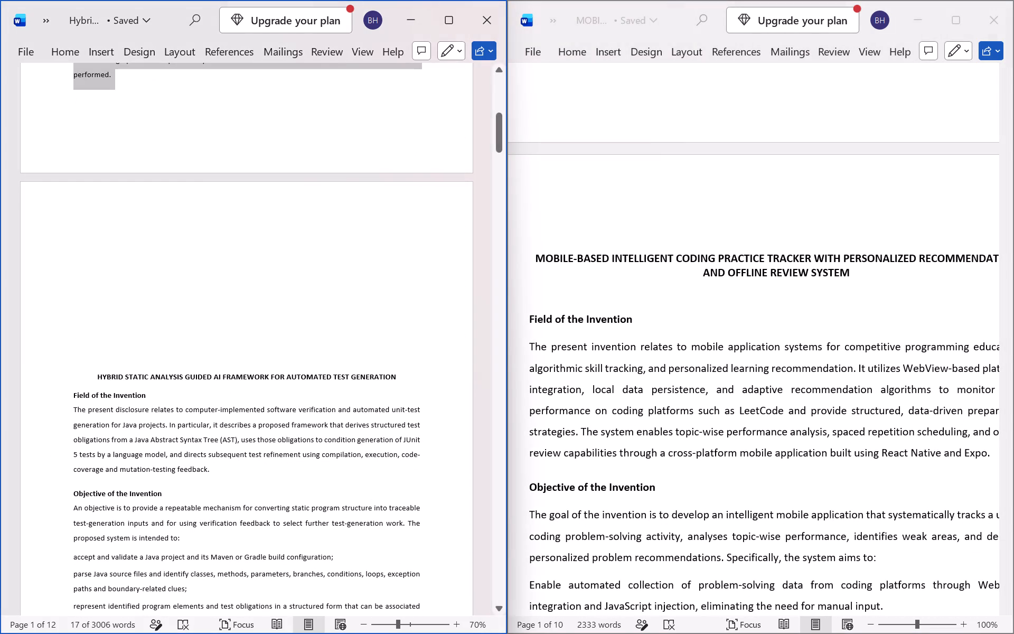
click(100, 352)
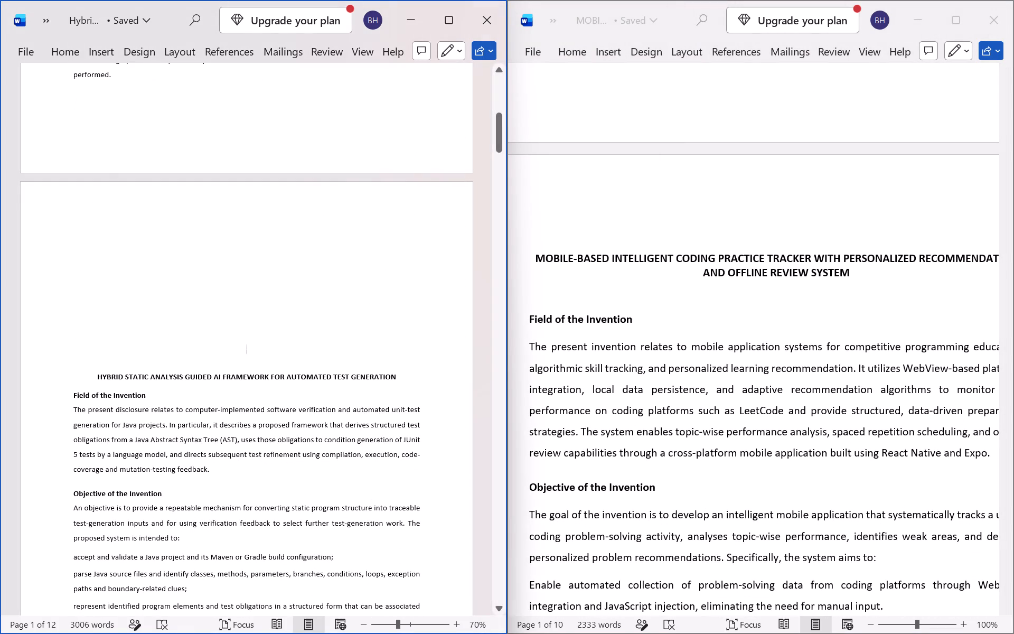
click(100, 379)
click(81, 376)
key(BackSpace)
key(BackSpace)
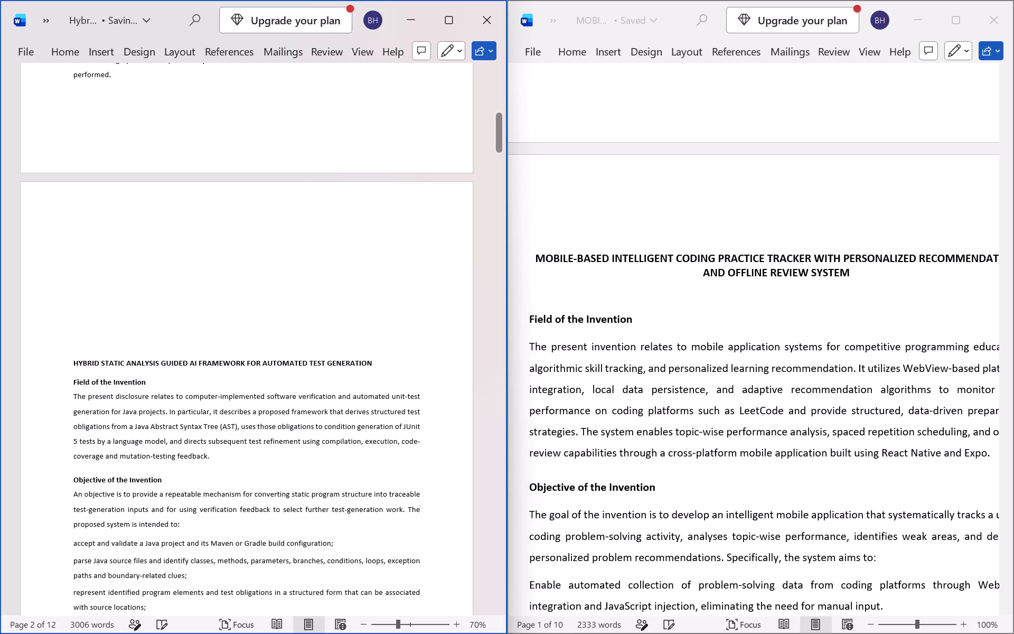
key(BackSpace)
key(BackSpace)
key(BackSpace)
key(BackSpace)
key(BackSpace)
key(BackSpace)
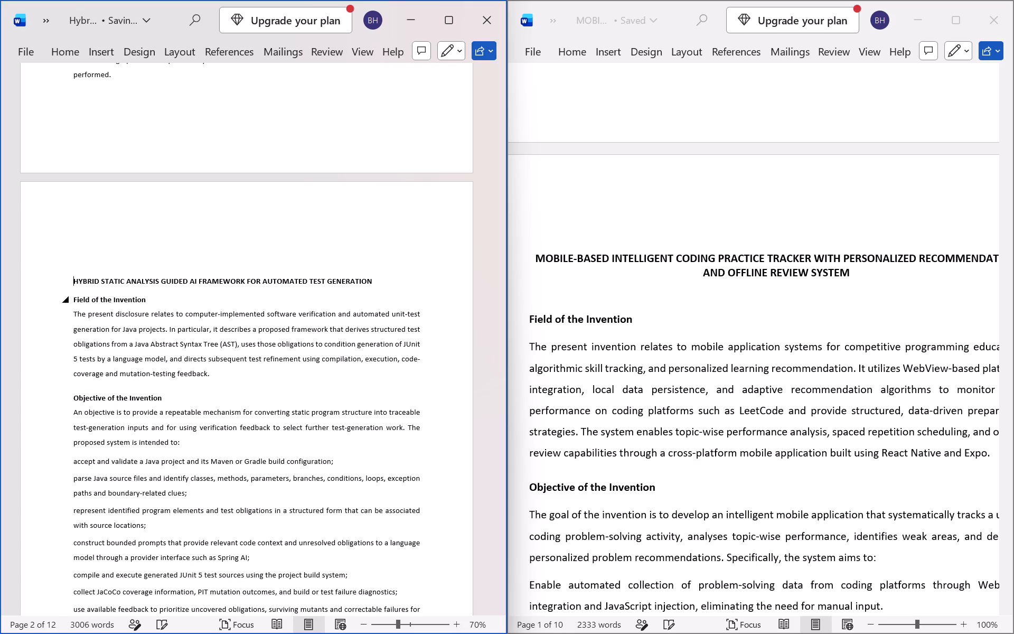
key(BackSpace)
key(BackSpace)
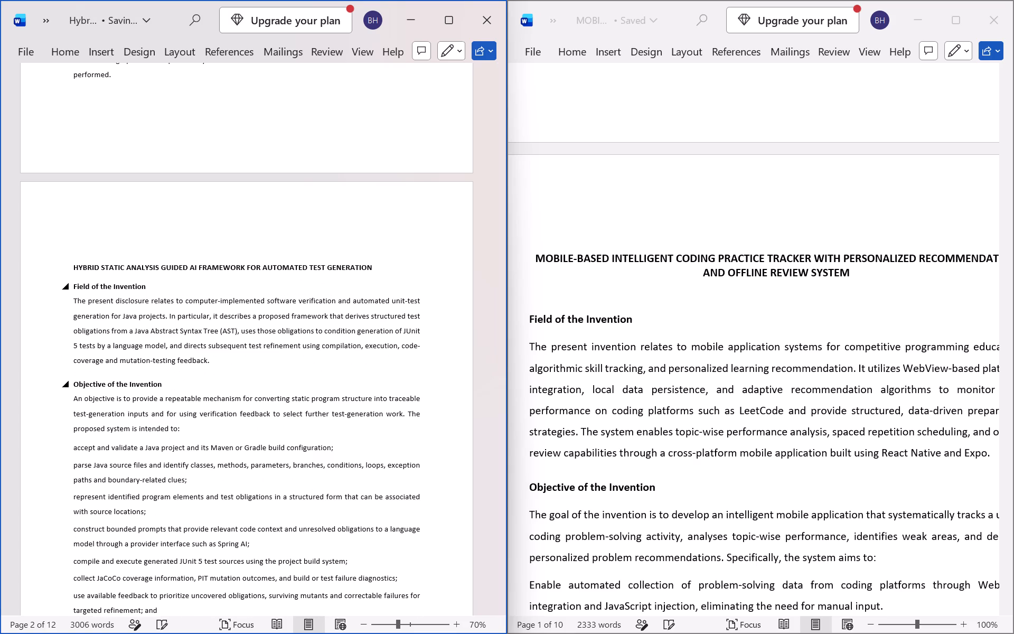
key(BackSpace)
key(BackSpace)
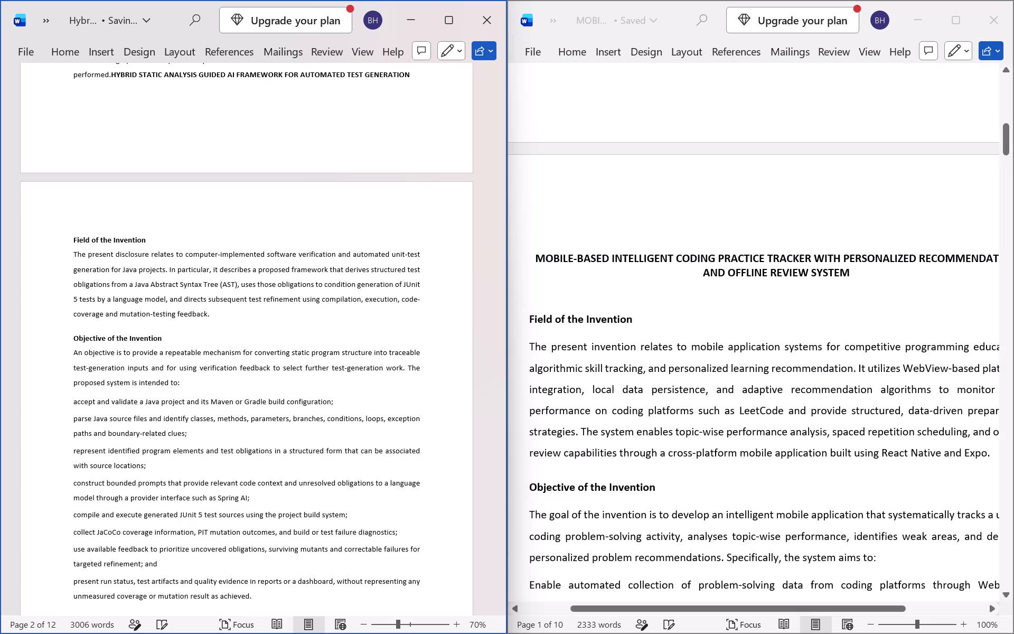
Separate the title from the closing statement and place it as its own paragraph at the top of page two.
key(backslash)
key(Delete)
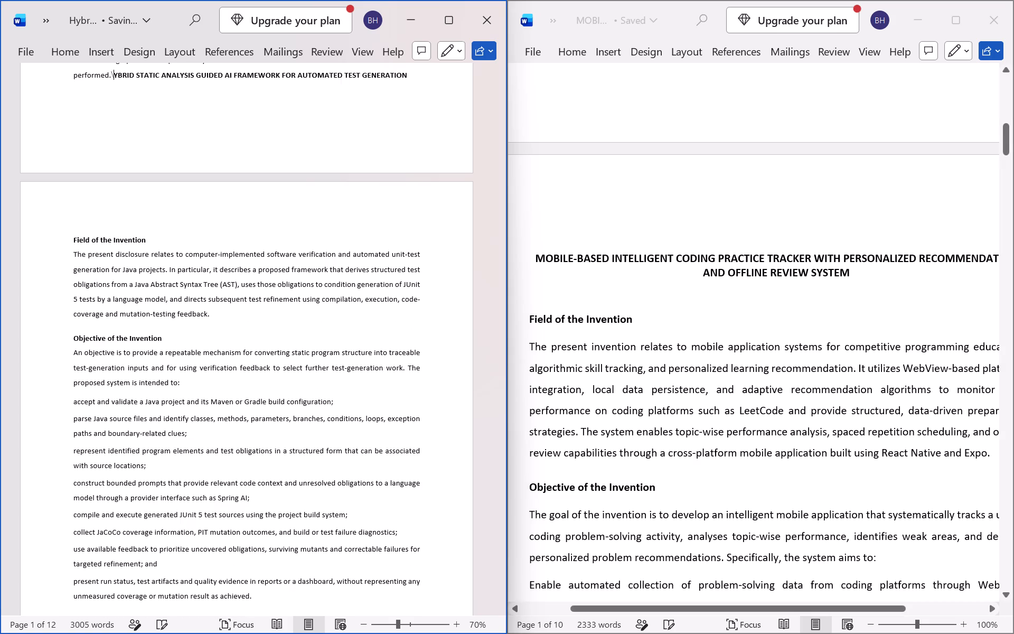
key(BackSpace)
key(Return)
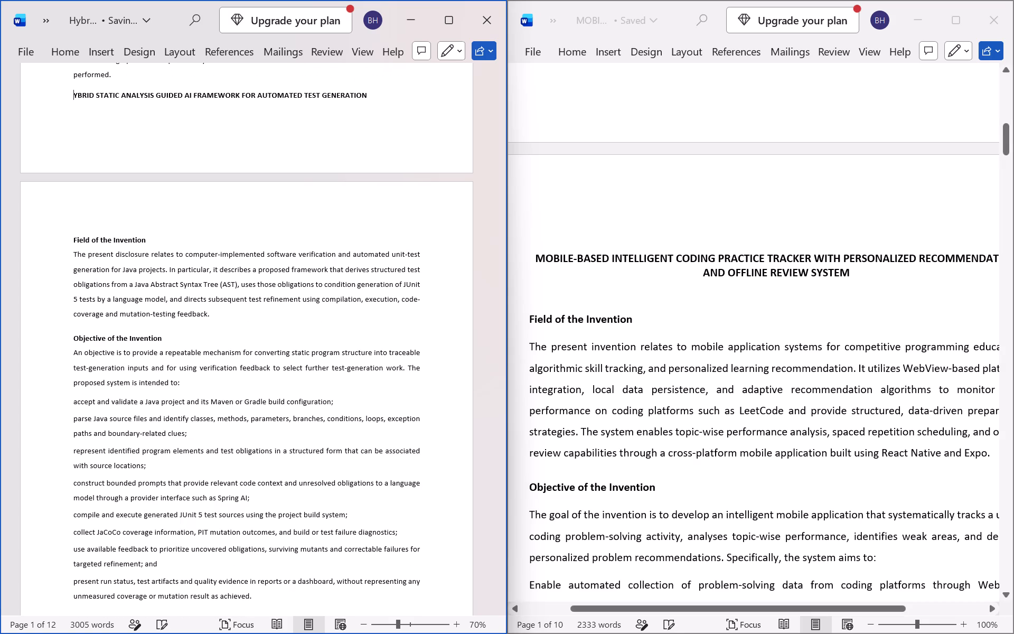
key(Return)
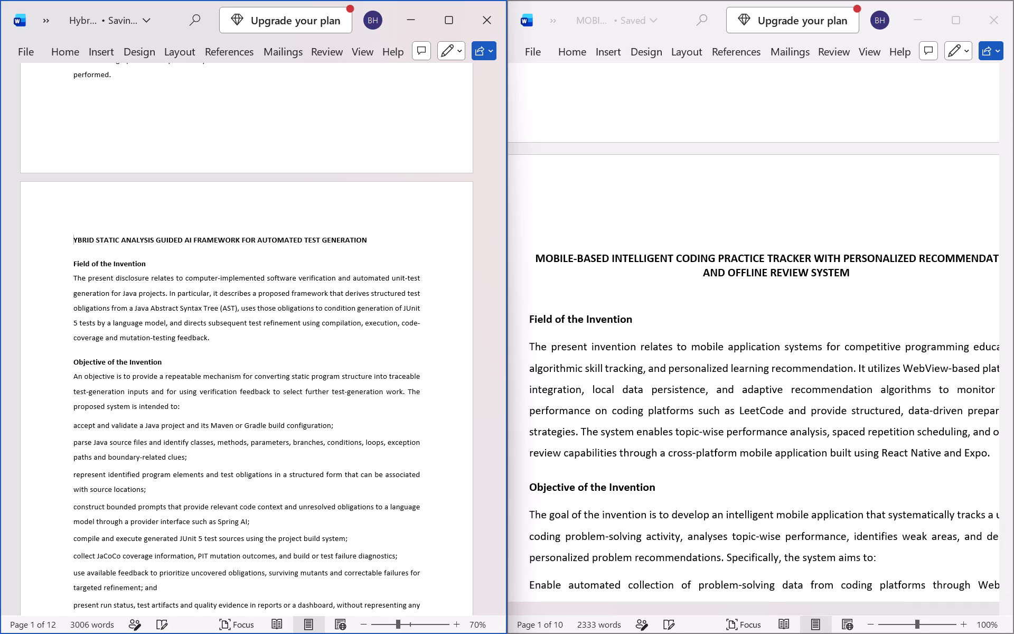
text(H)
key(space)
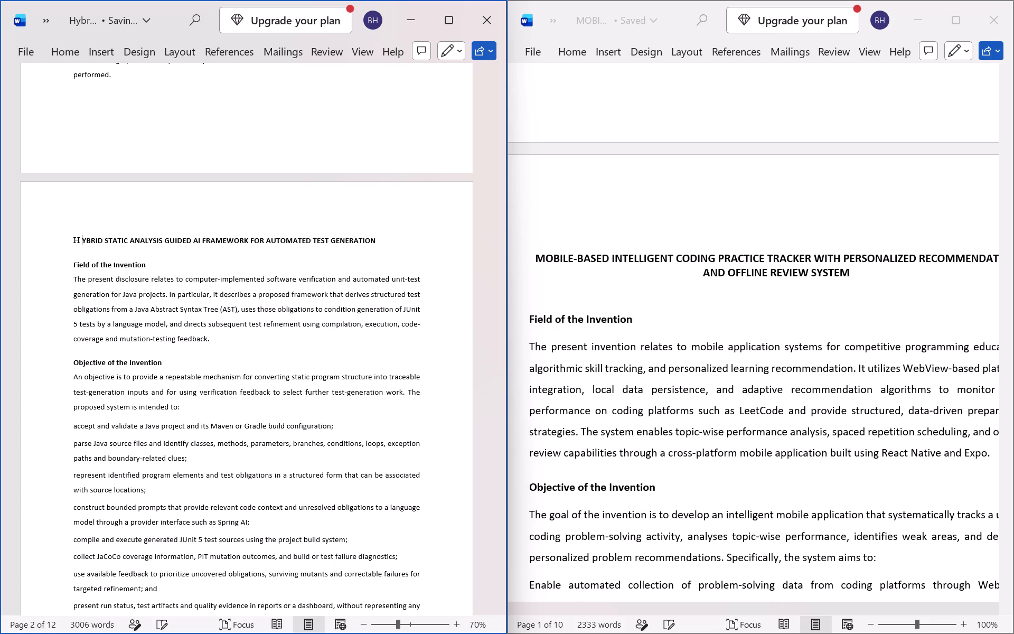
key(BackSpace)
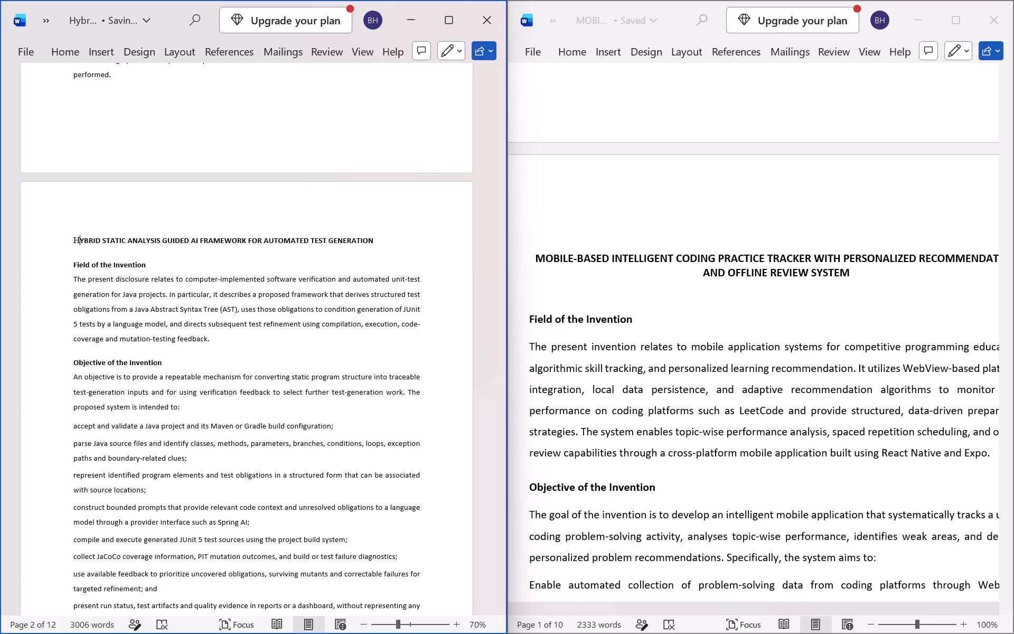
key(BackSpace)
Restore the page-two title's first word to HYBRID, keeping the added letter in the title's bold formatting.
key(Right)
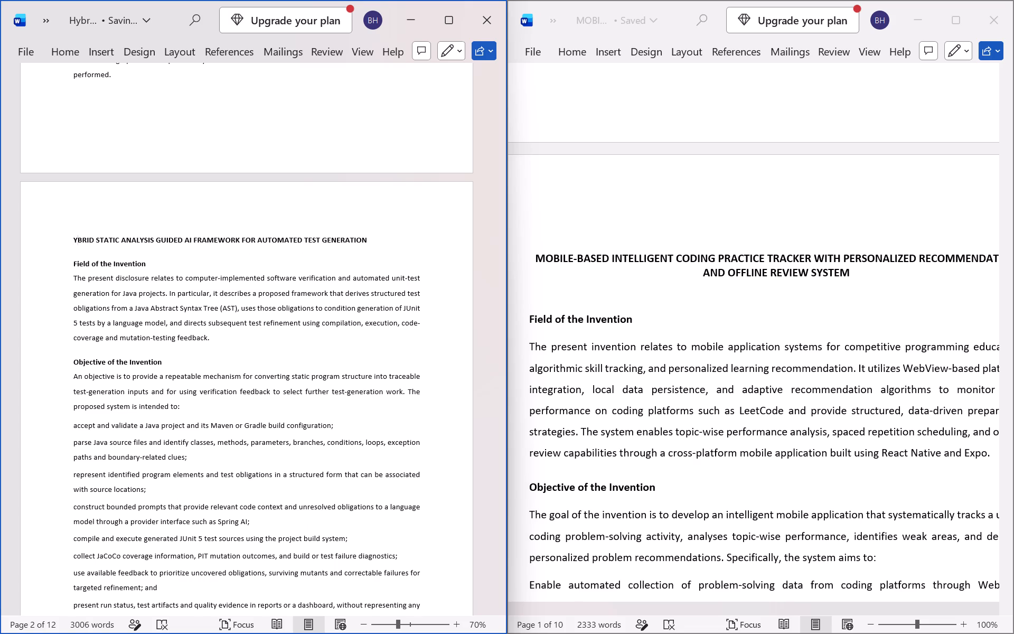
key(Right)
key(Left)
key(shift+h)
key(shift+y)
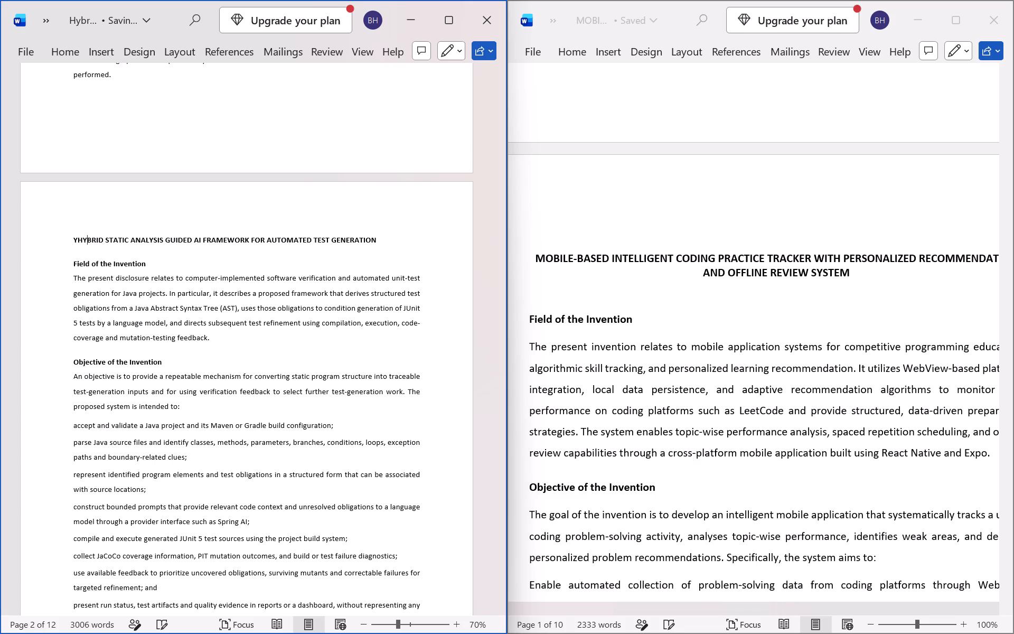
key(Left)
key(Left)
key(BackSpace)
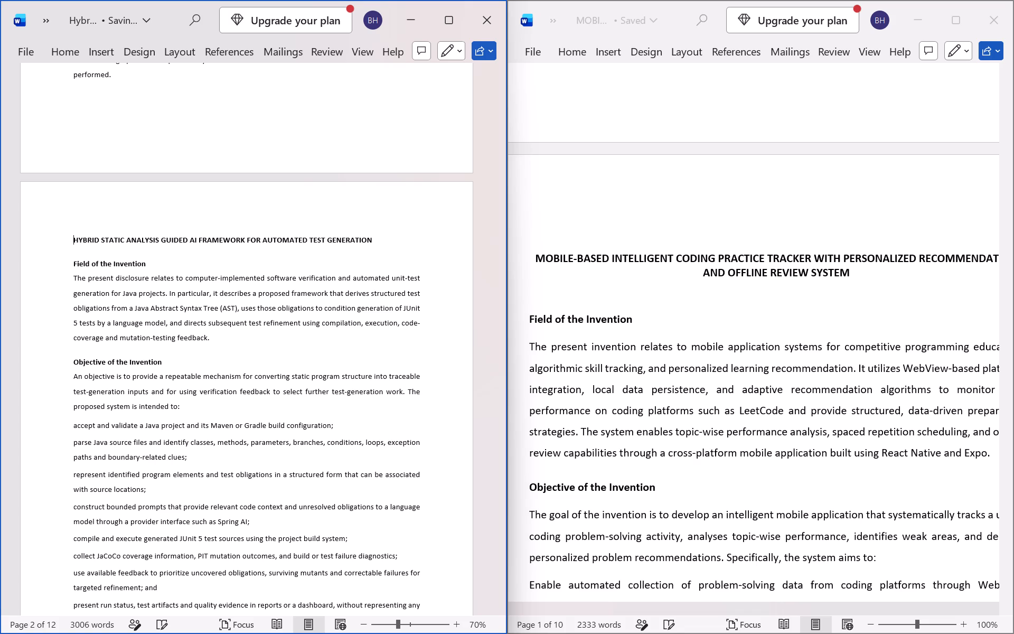
Shift the page-two title towards the centre of the line by inserting 17 spaces before HYBRID.
key(space)
key(space)
key(space)
key(space)
key(space)
key(space)
key(space)
key(space)
key(space)
key(space)
key(space)
key(space)
key(space)
key(space)
key(space)
key(space)
key(space)
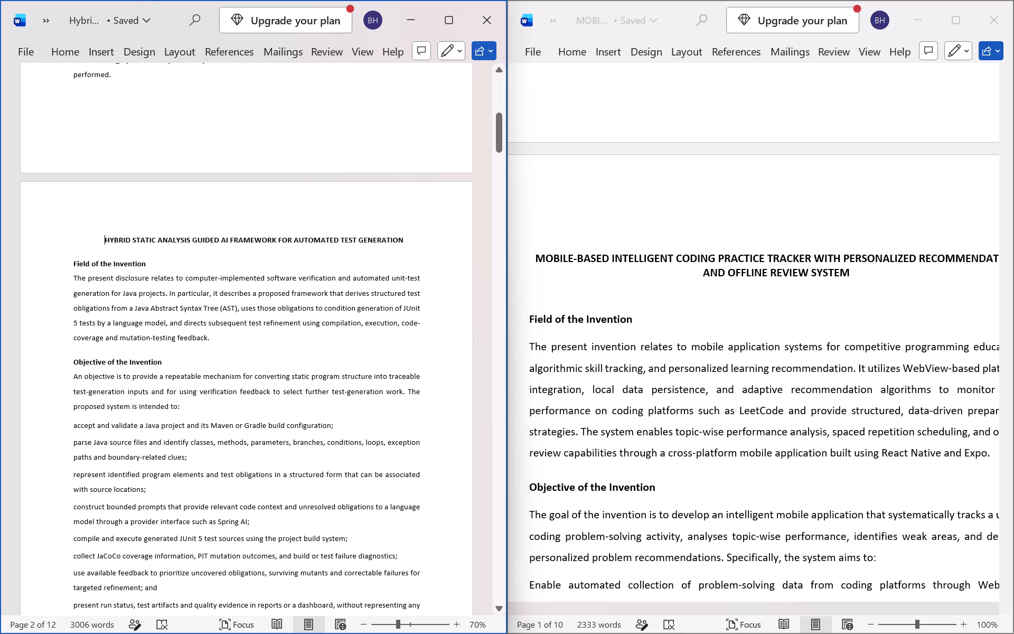
Compare the page-two title, Field of the Invention heading and its body paragraph with the MOBILE-BASED reference's formatting.
click(536, 259)
drag(536, 259, 574, 264)
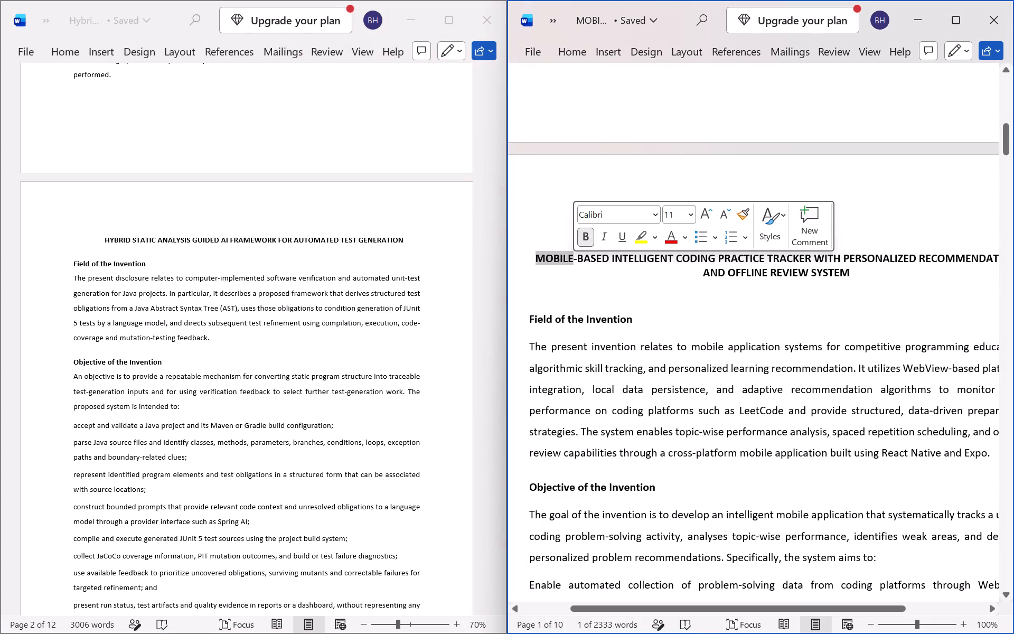
click(105, 236)
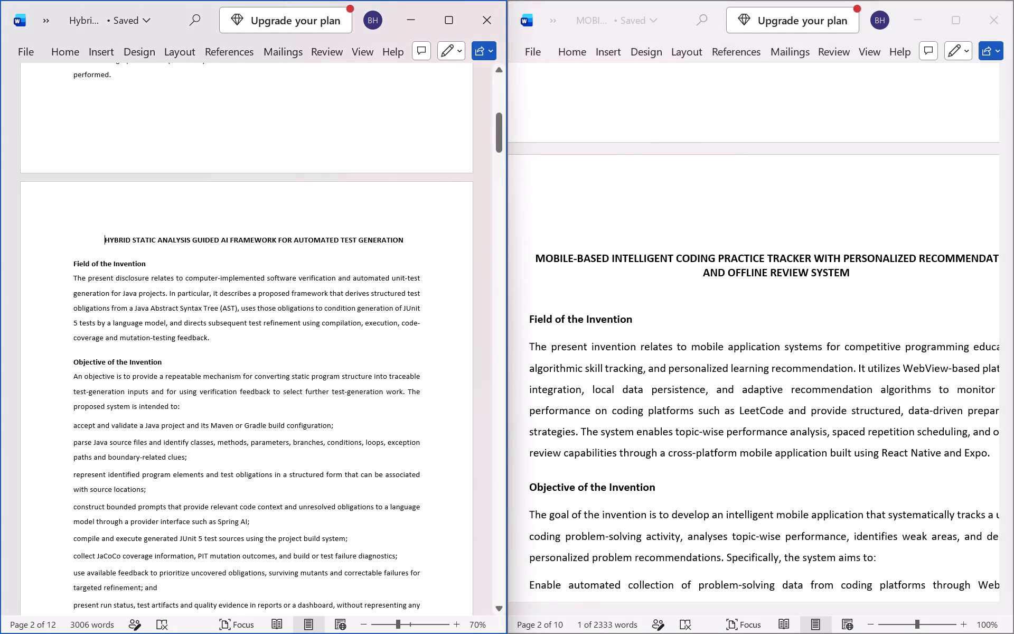
drag(105, 236, 195, 242)
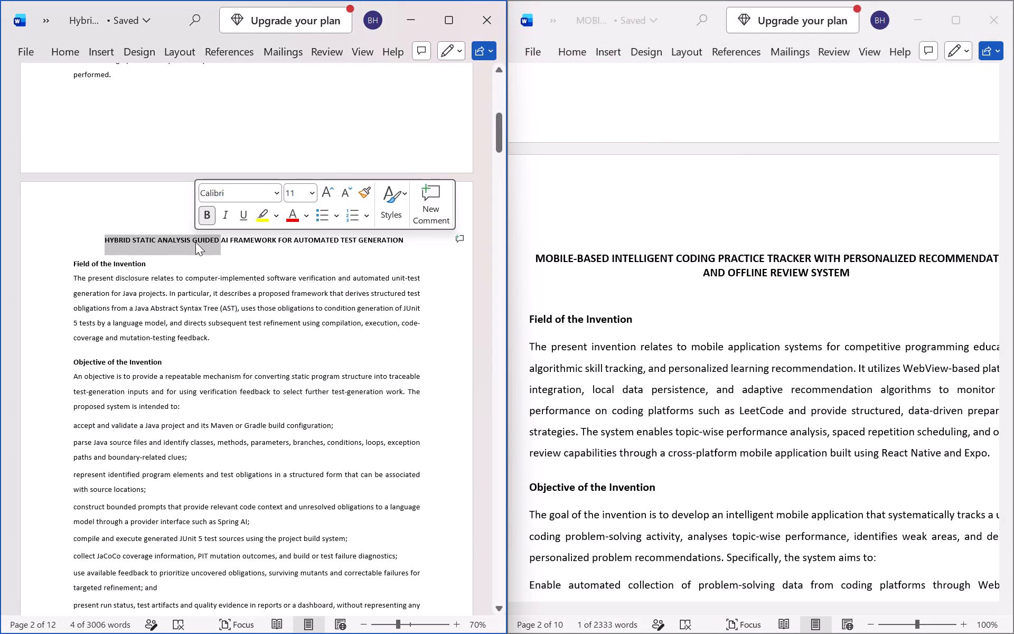
click(71, 263)
click(71, 263)
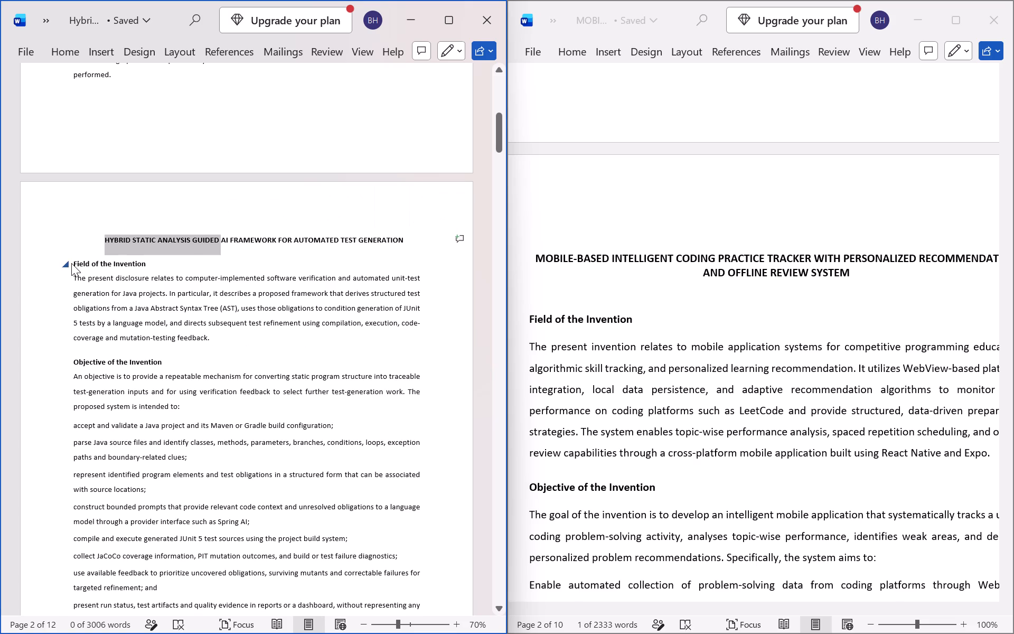
click(76, 261)
drag(76, 261, 125, 260)
click(123, 288)
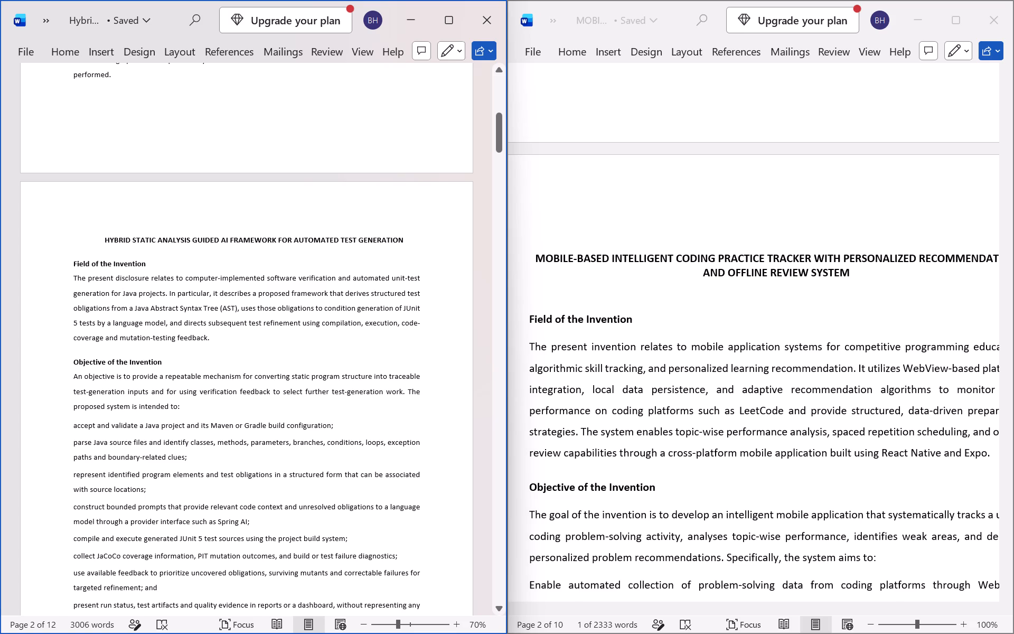
drag(78, 279, 162, 313)
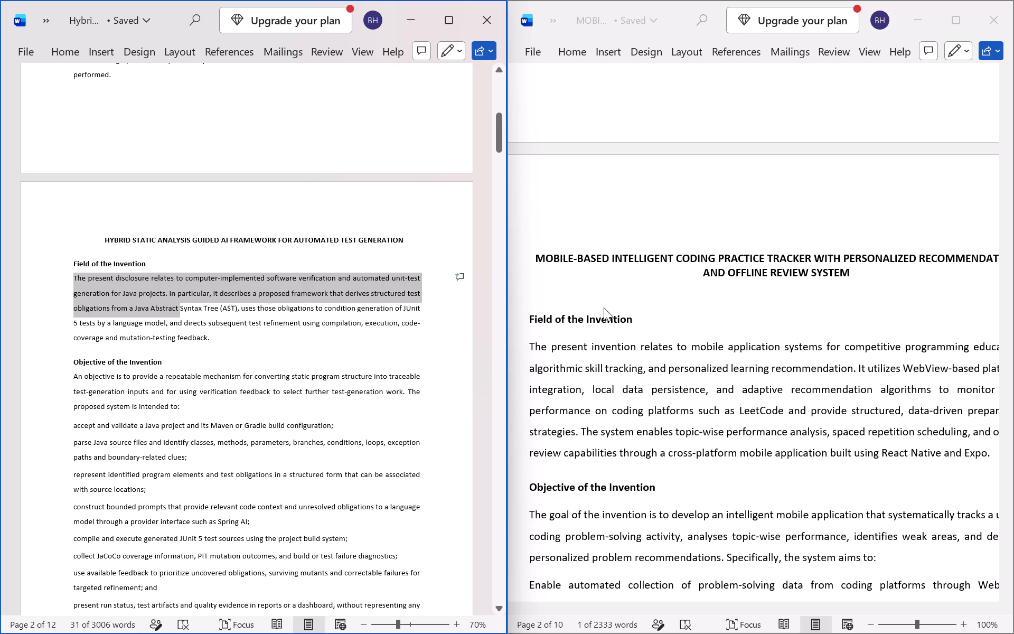
drag(587, 355, 625, 404)
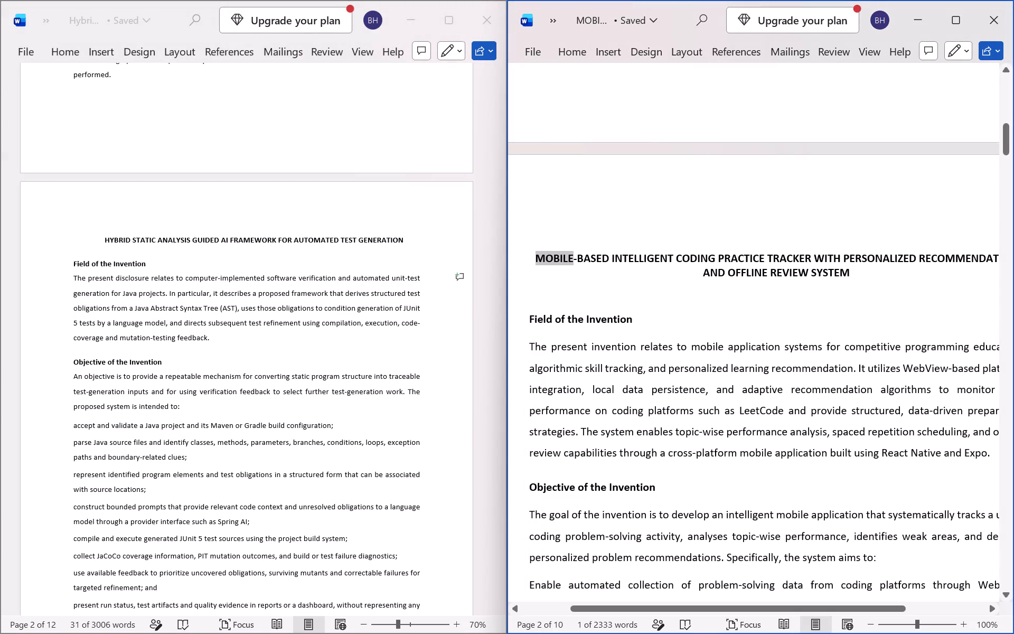
drag(625, 404, 586, 381)
drag(586, 381, 653, 433)
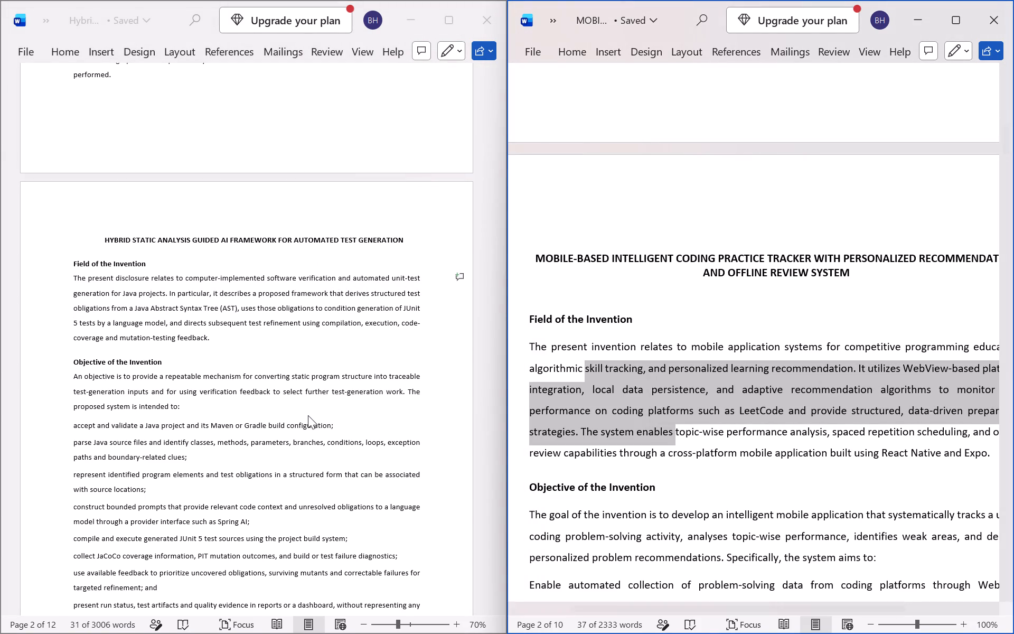
Apply Justified alignment to all text under Objective of the Invention, from the introductory paragraph through the last listed item.
click(308, 415)
scroll(308, 415, down, 1)
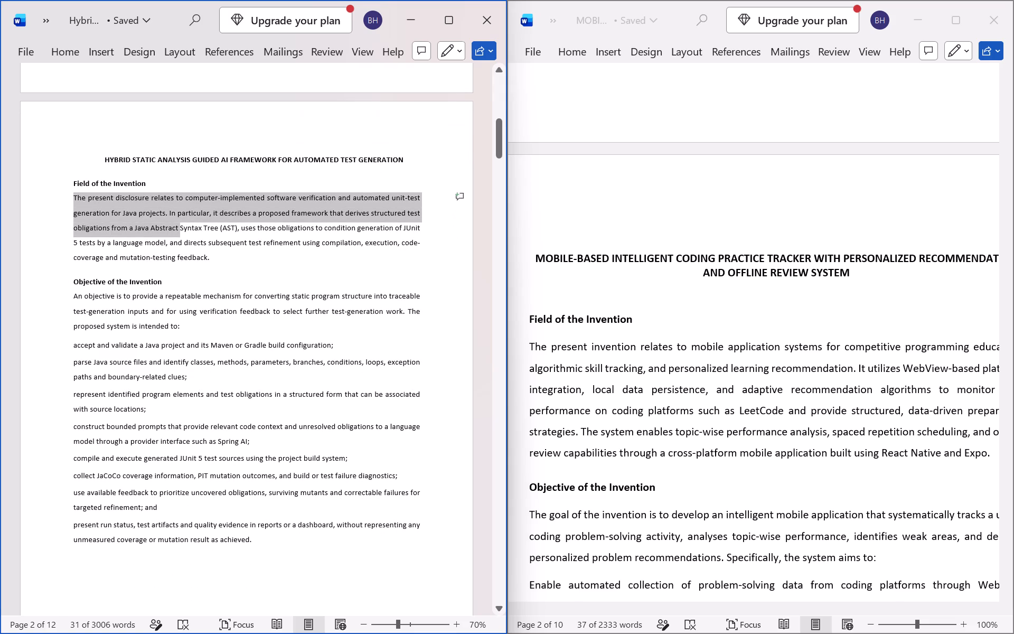
click(259, 258)
scroll(259, 258, down, 2)
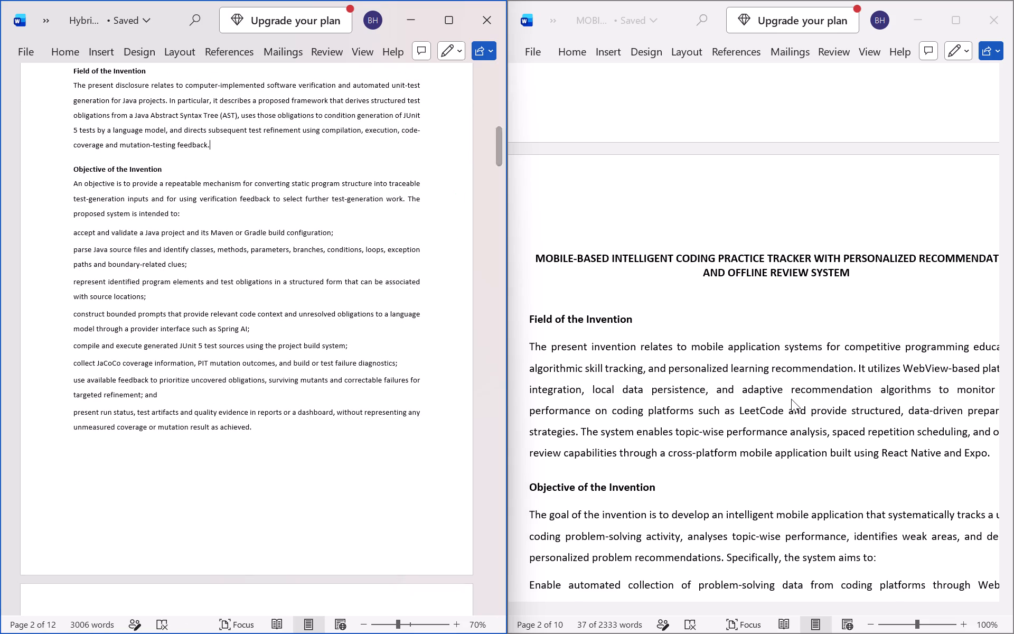
scroll(791, 399, down, 4)
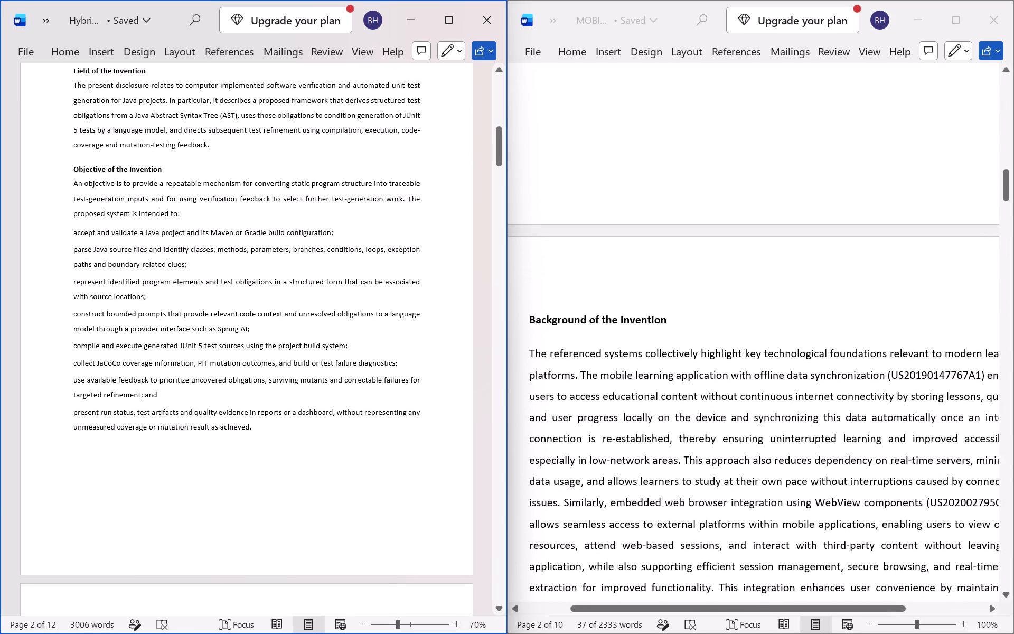
drag(74, 182, 350, 175)
right_click(297, 223)
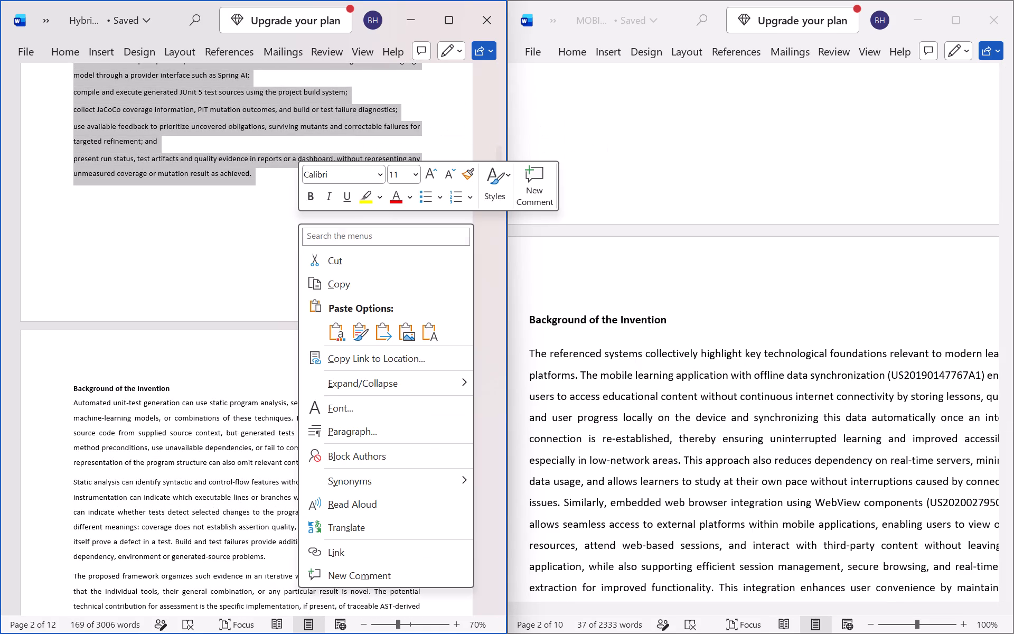
click(324, 427)
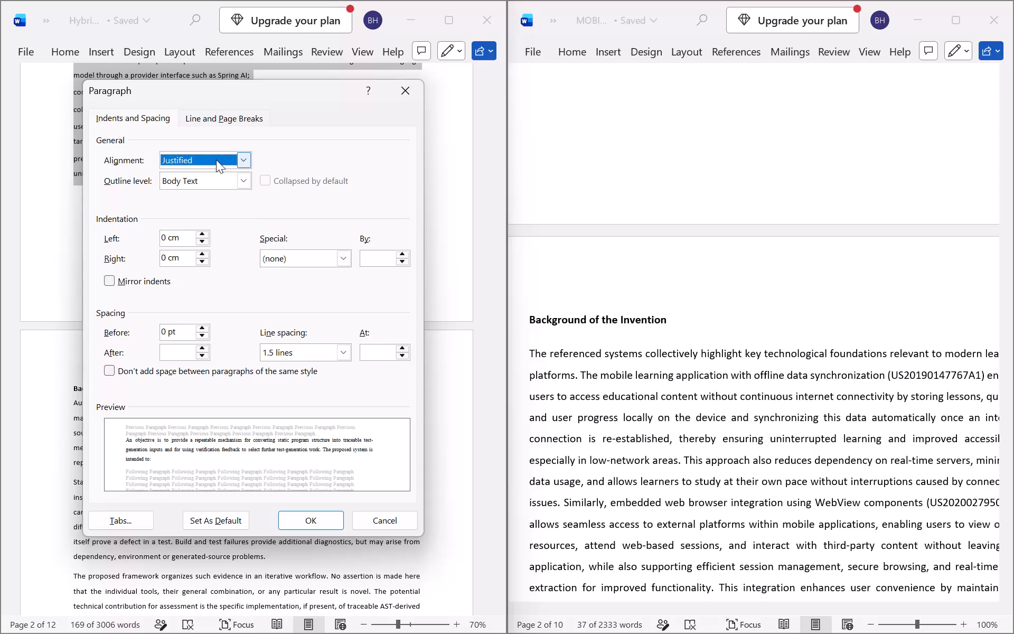
click(216, 160)
click(193, 185)
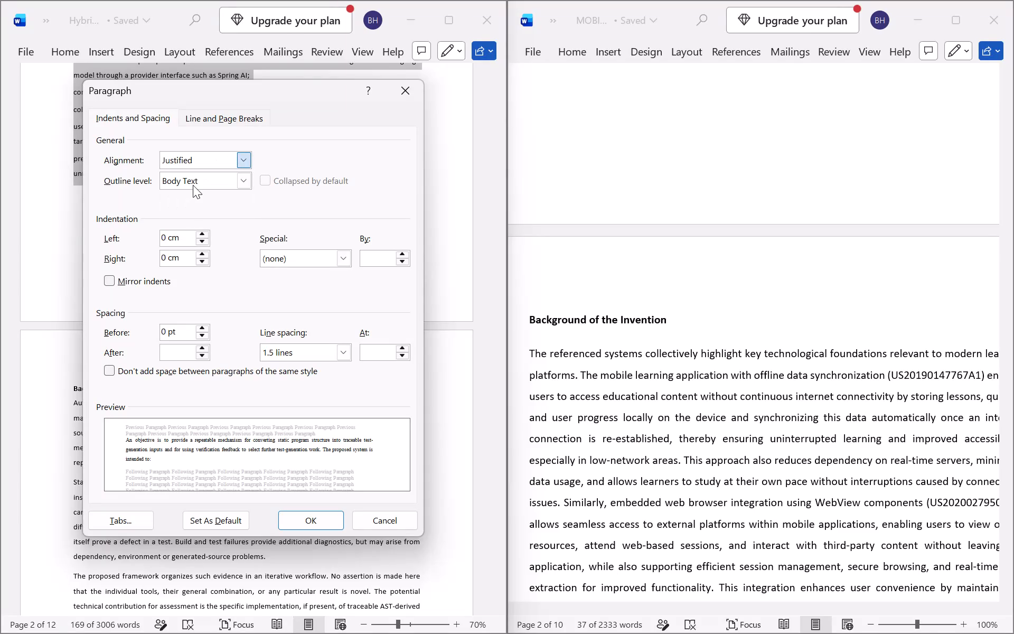
click(233, 162)
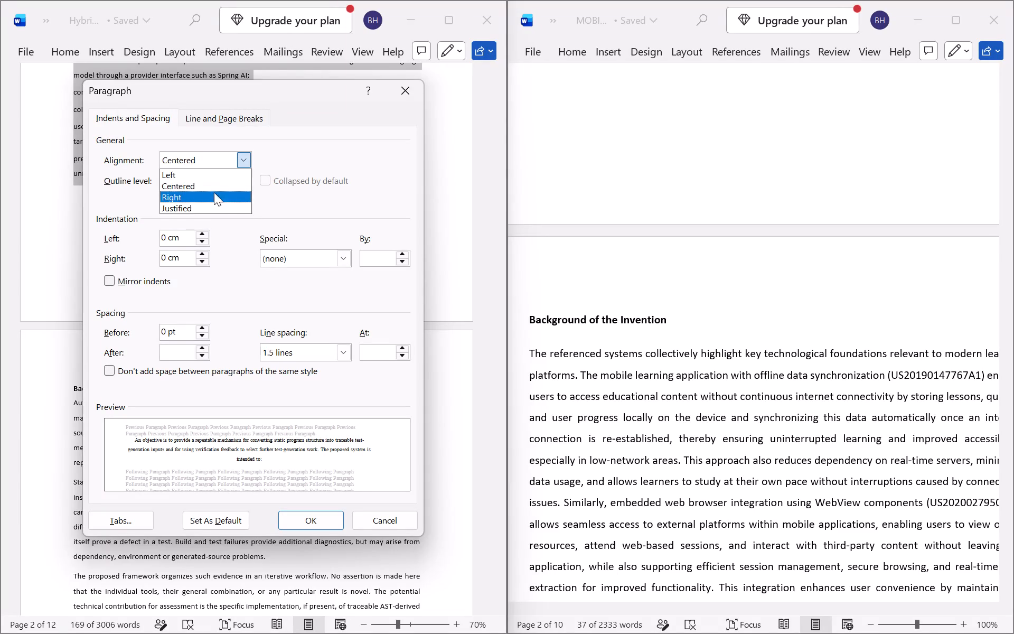
click(193, 206)
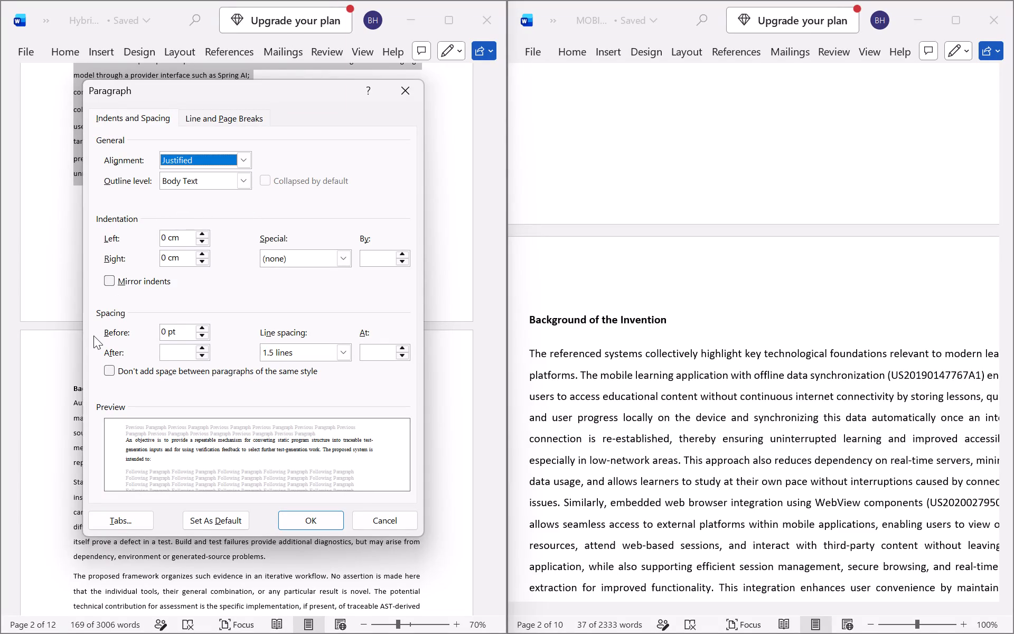
click(287, 512)
Capitalise the opening words of the first two Objective of the Invention items as Accept and Parse, following the MOBILE-BASED reference.
scroll(339, 325, up, 3)
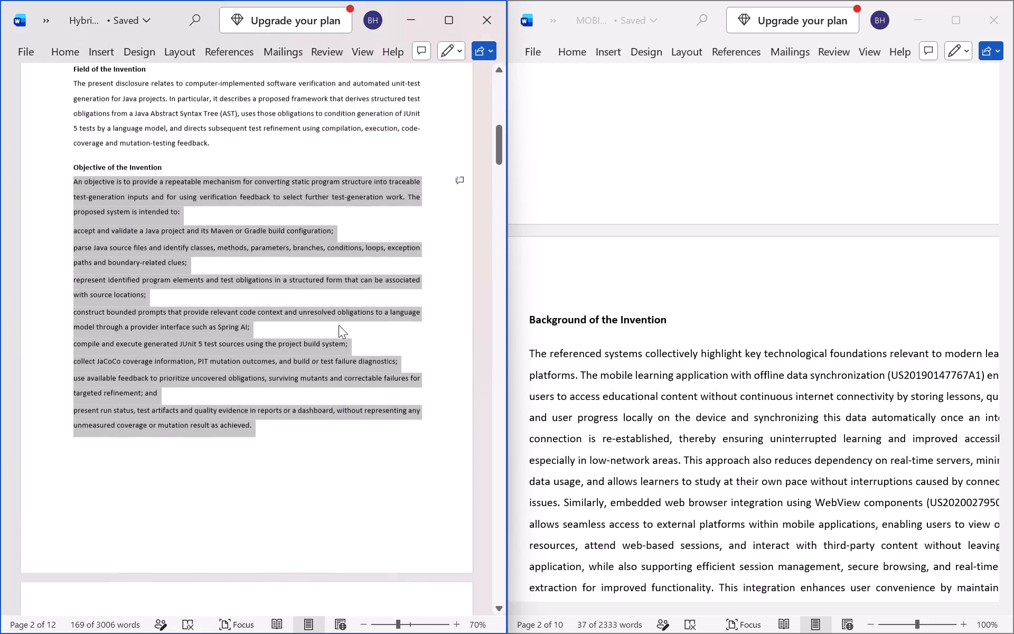
scroll(339, 325, up, 1)
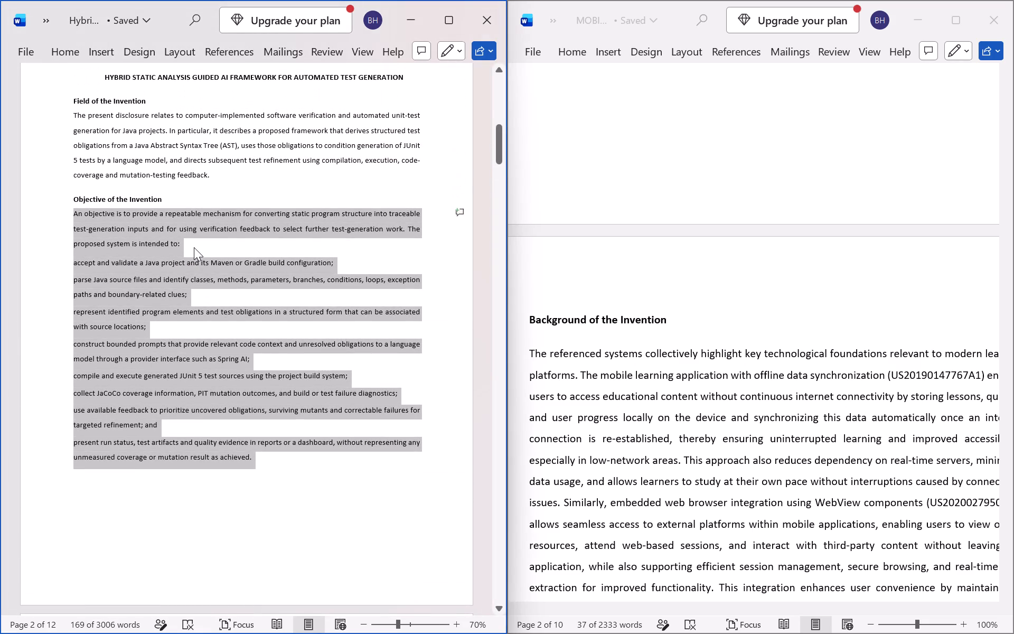
click(324, 285)
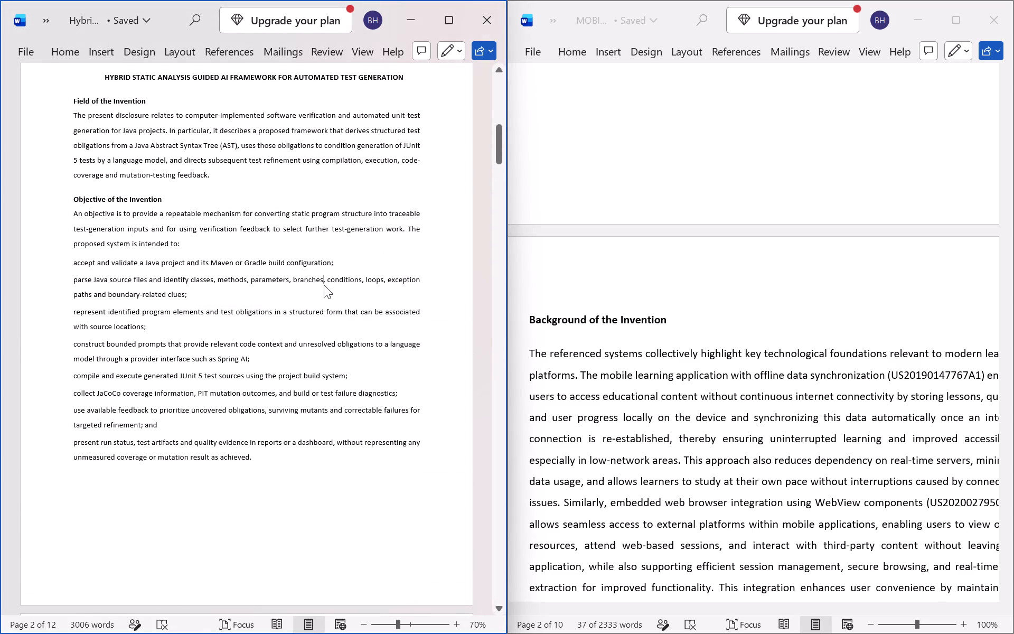
scroll(636, 265, up, 4)
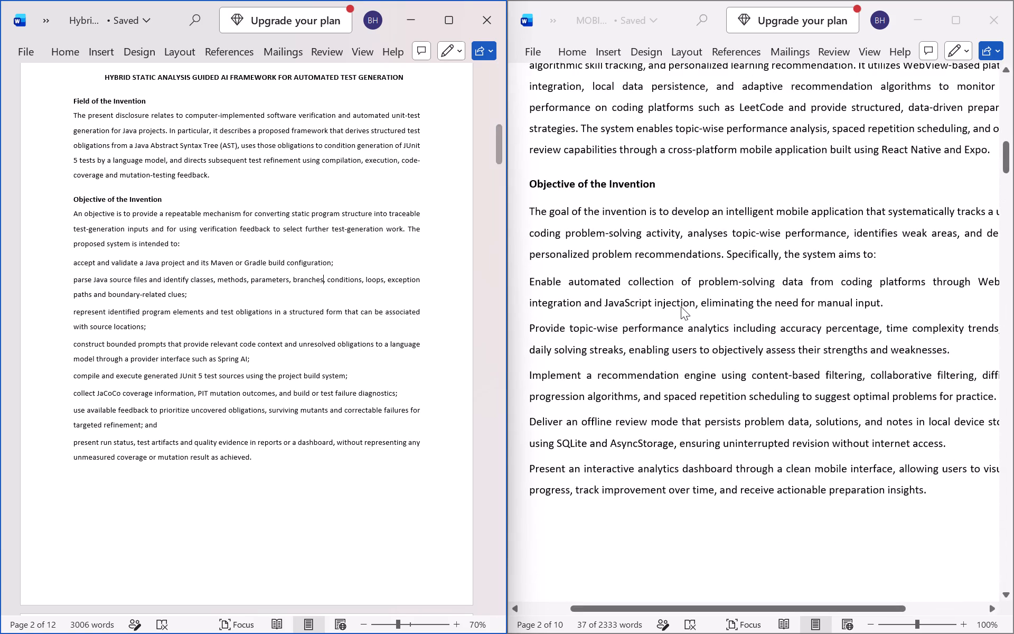
scroll(683, 307, left, 1)
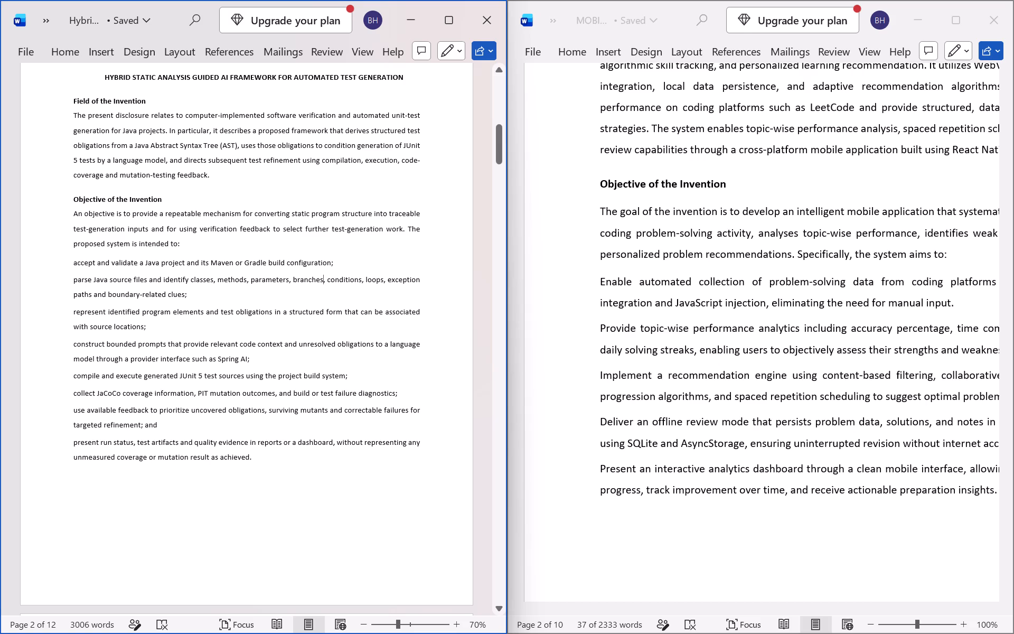
click(83, 256)
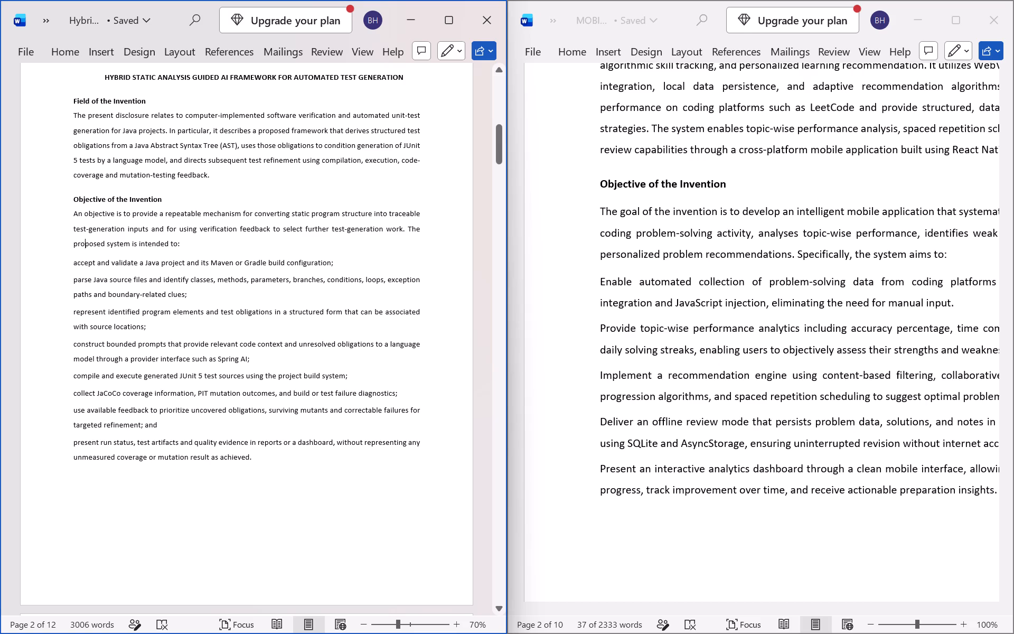
click(83, 256)
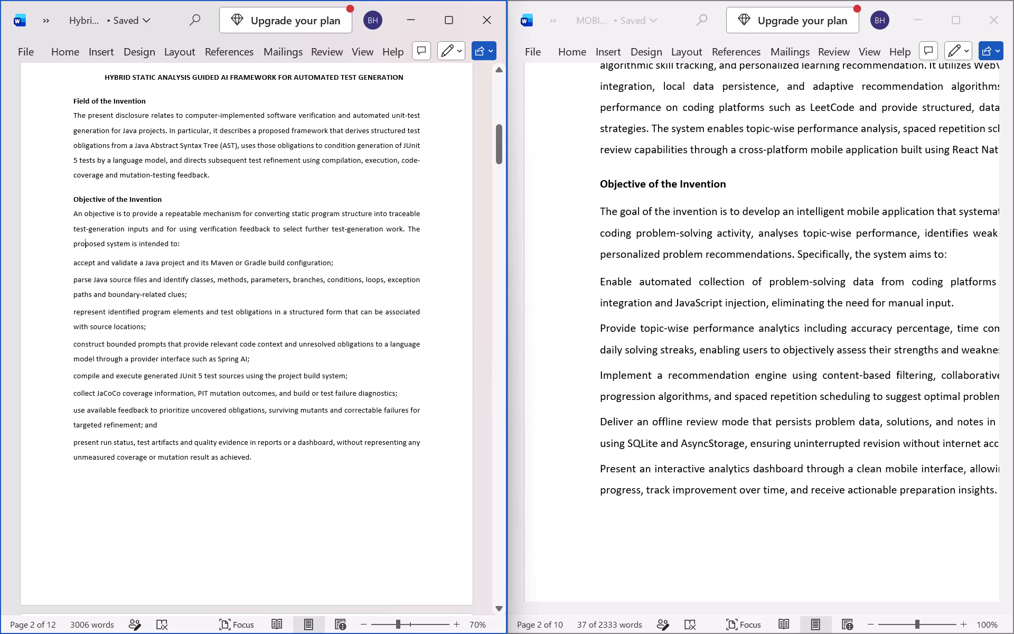
click(77, 259)
key(BackSpace)
key(shift+a)
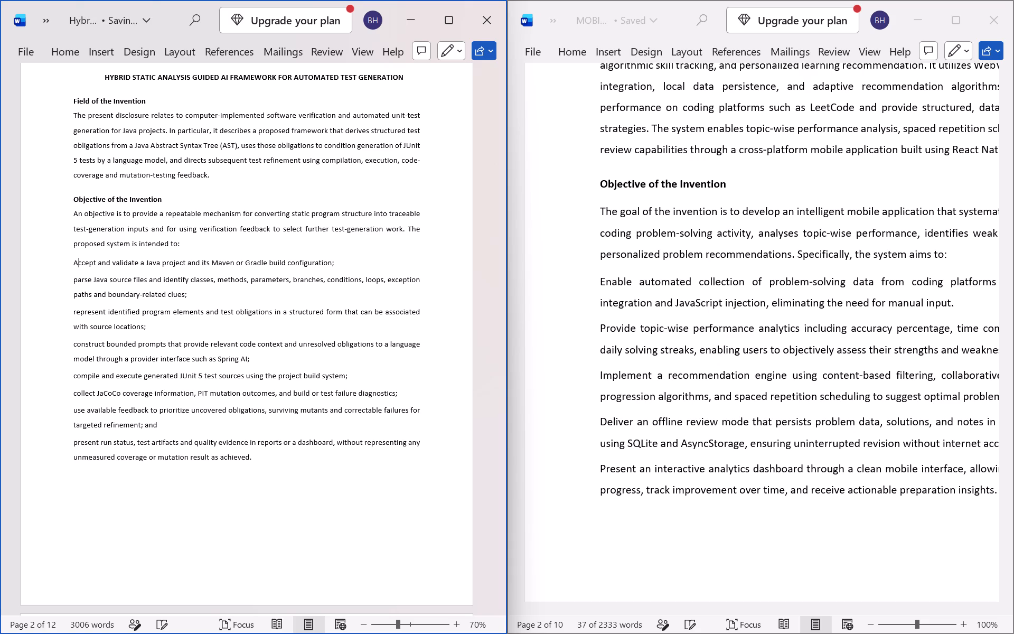
scroll(165, 329, down, 1)
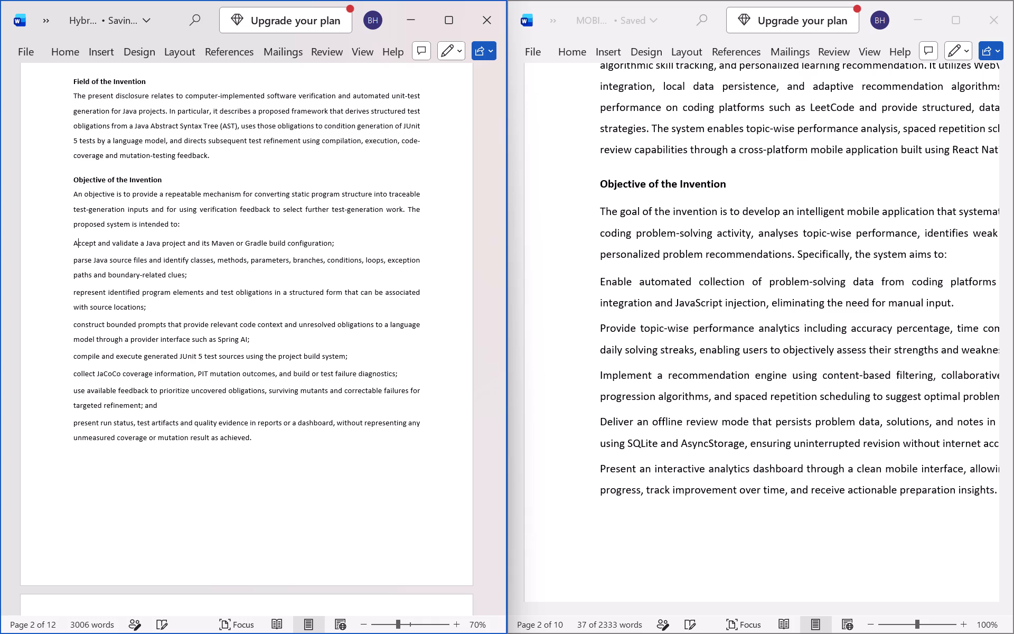
click(77, 263)
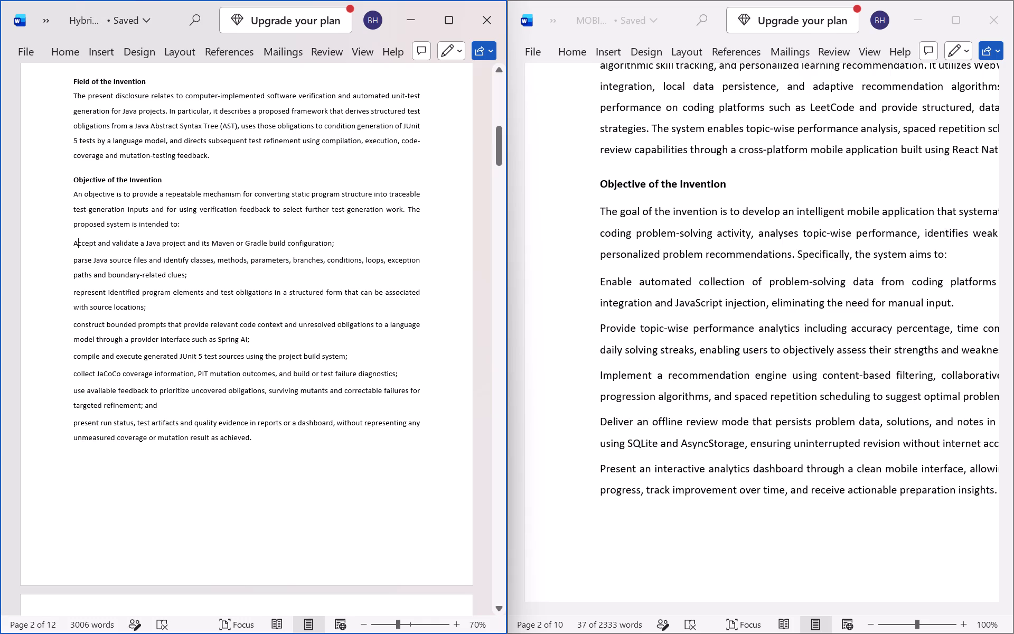
key(BackSpace)
key(shift+p)
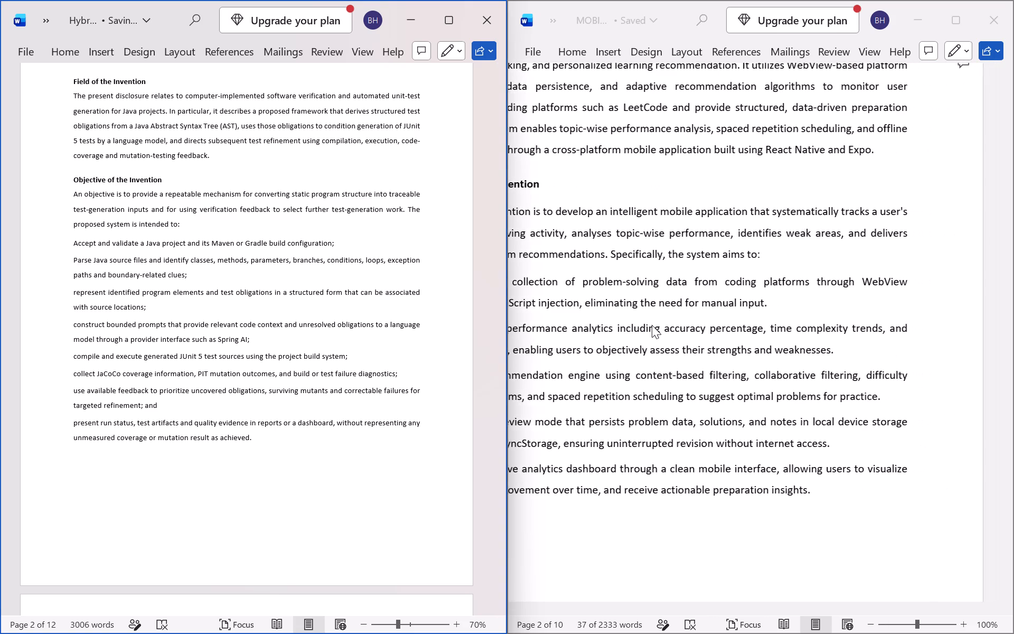
End the Accept and Parse items under Objective of the Invention with periods, as in the MOBILE-BASED reference.
scroll(652, 325, down, 3)
scroll(652, 325, up, 1)
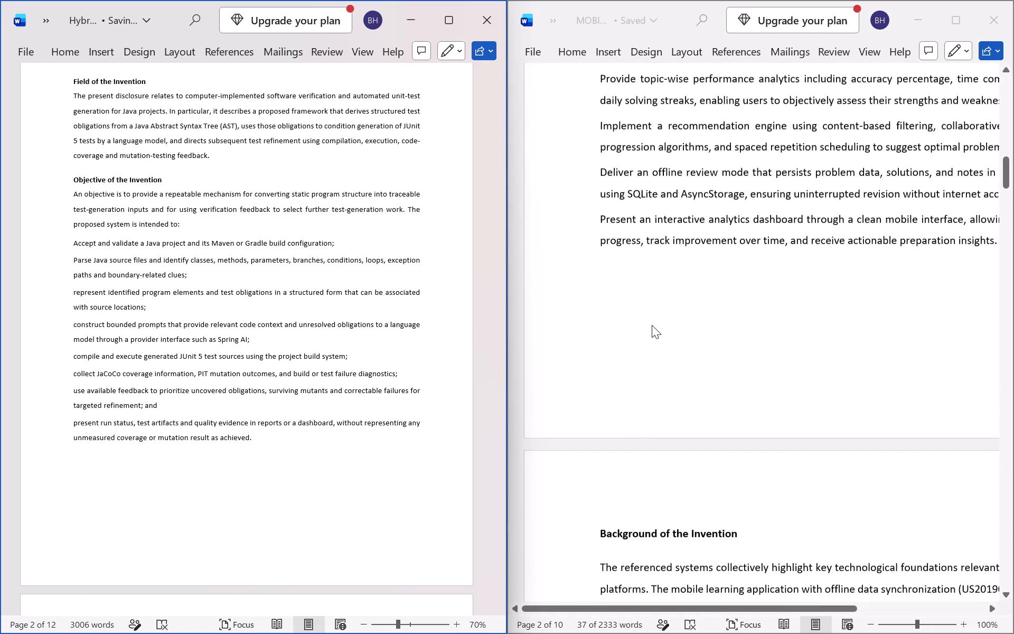
scroll(652, 325, up, 1)
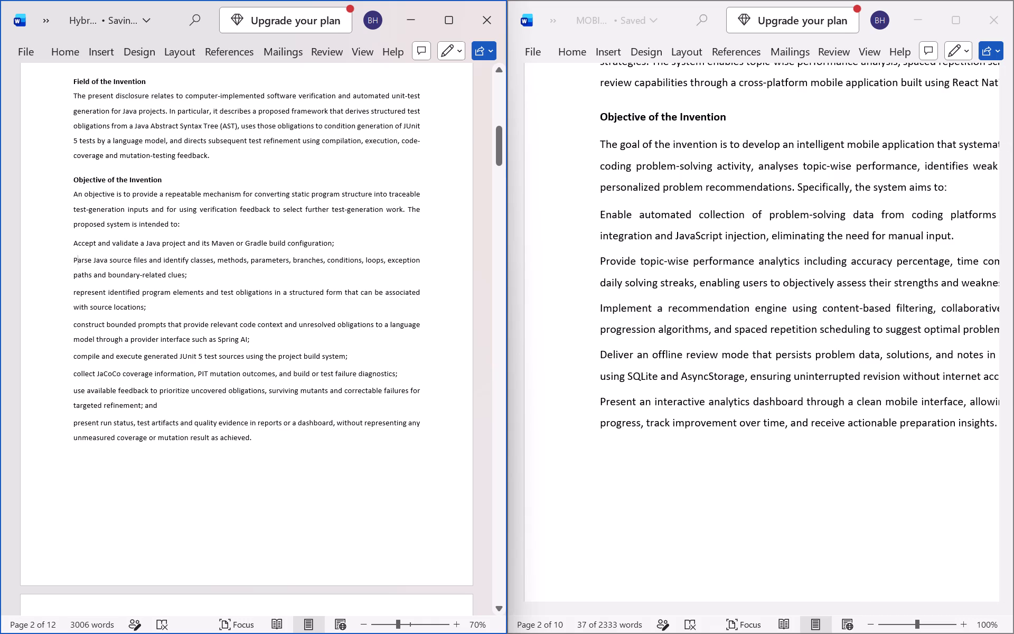
scroll(166, 384, up, 1)
ctrl+scroll(166, 384, up, 6)
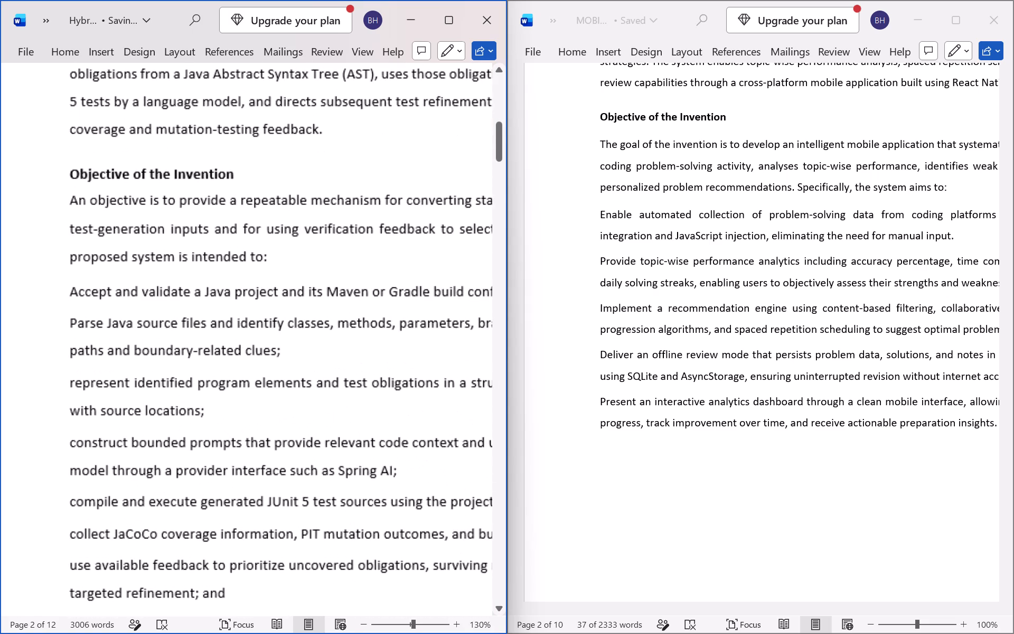
ctrl+scroll(166, 384, down, 4)
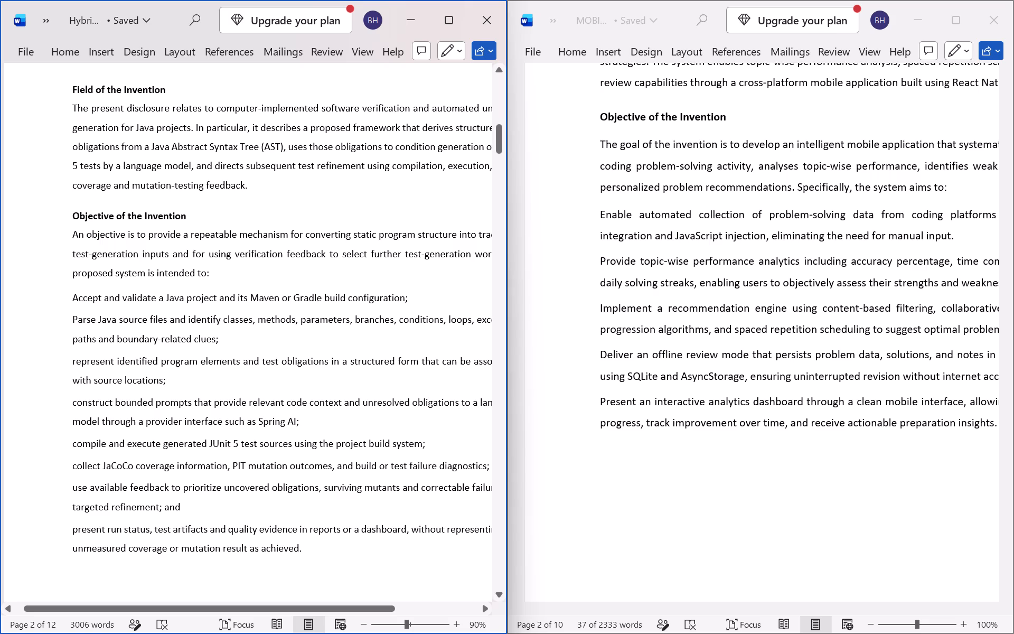
click(431, 301)
key(BackSpace)
key(period)
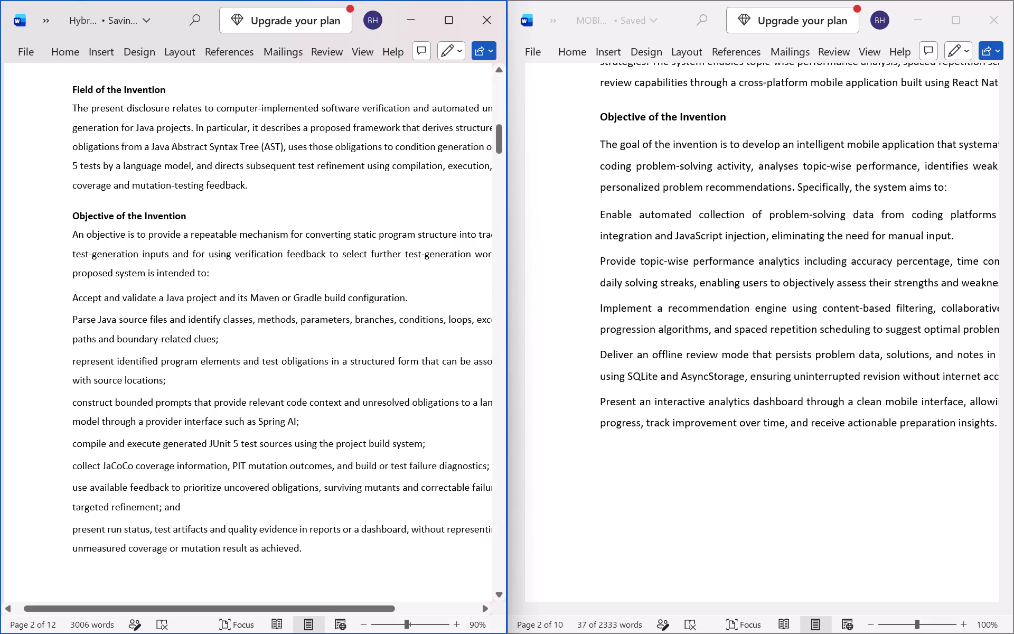
click(233, 340)
key(BackSpace)
key(comma)
key(BackSpace)
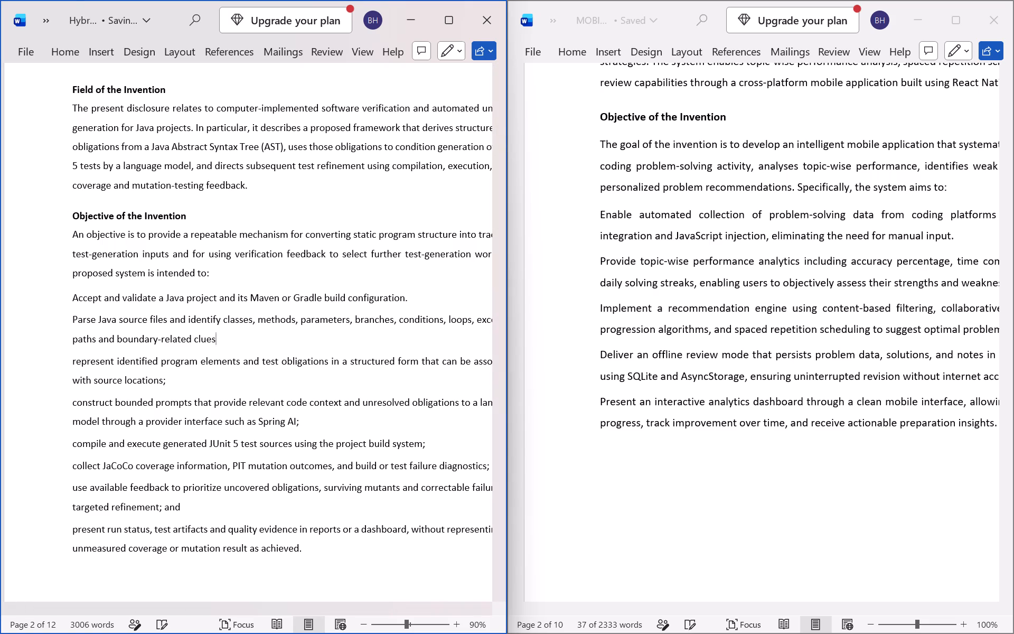
key(period)
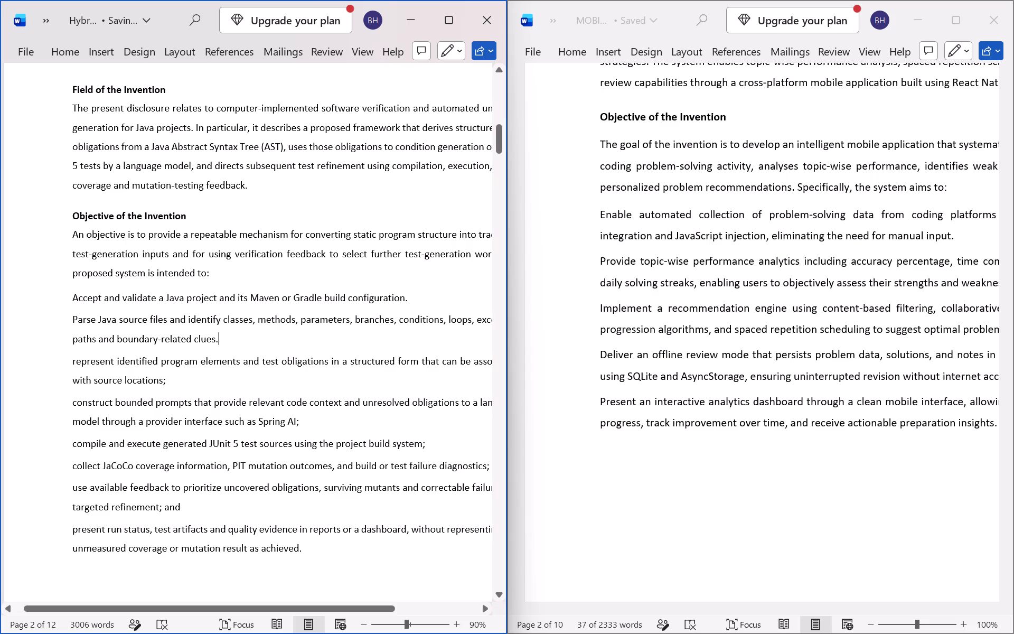
End the third objective item with a period after "source locations" and capitalise its opening word as Represent.
click(177, 379)
key(BackSpace)
key(period)
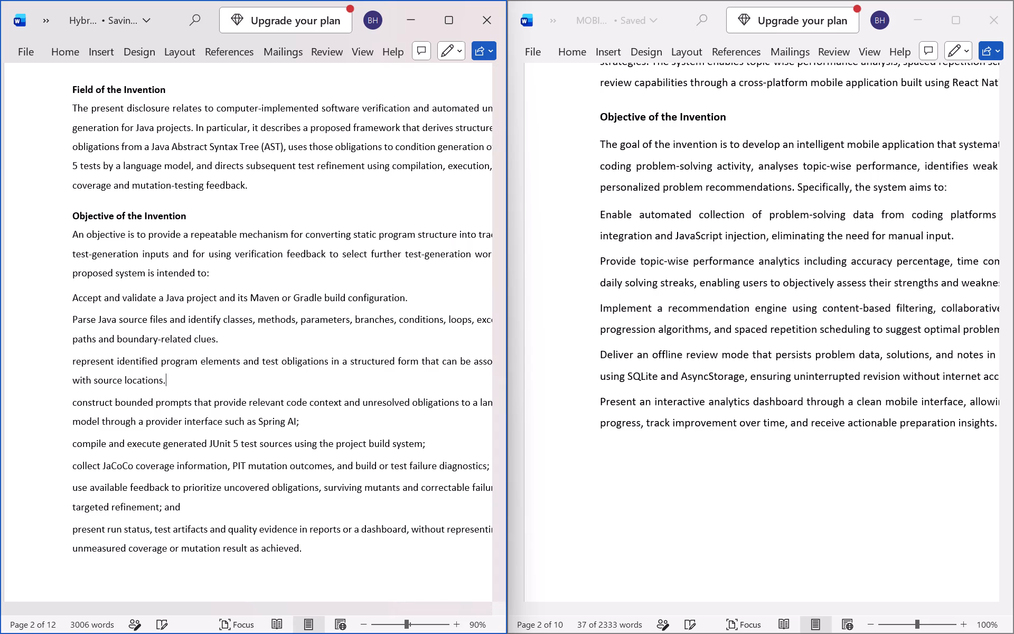
click(72, 360)
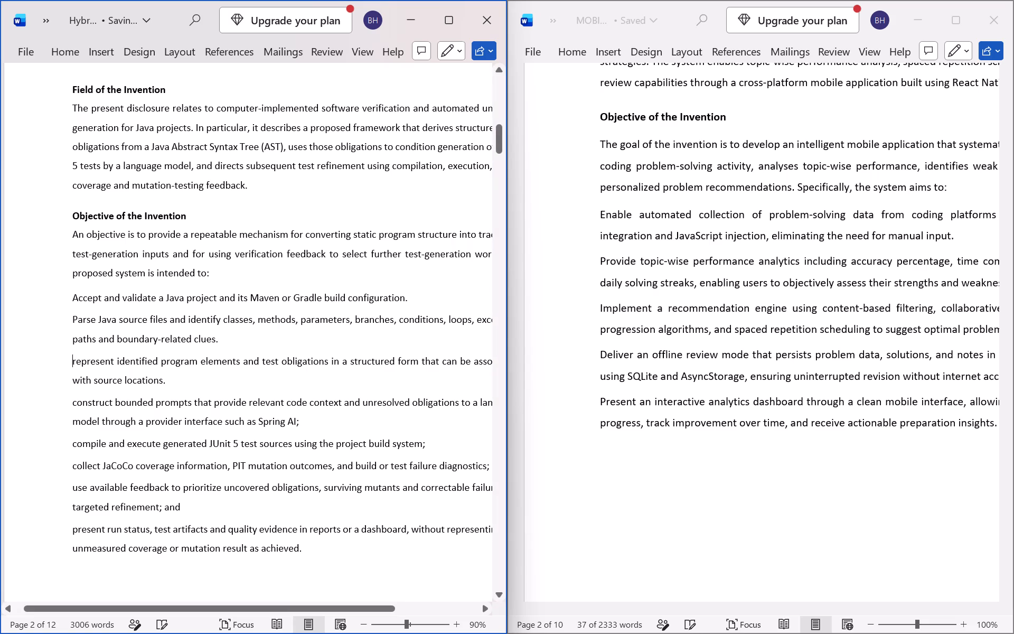
key(Right)
key(shift+r)
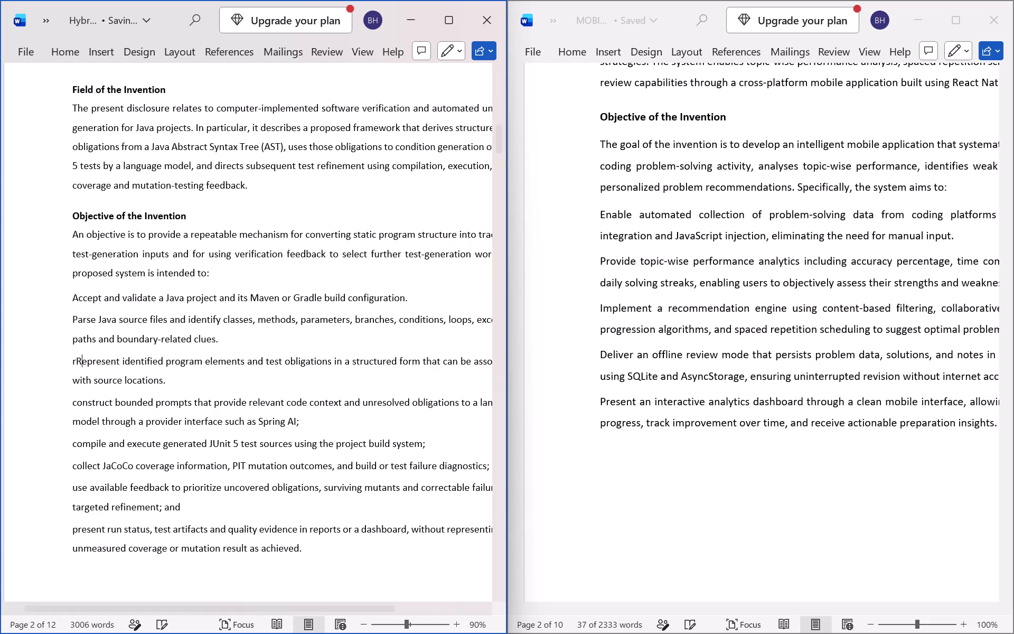
key(Left)
key(BackSpace)
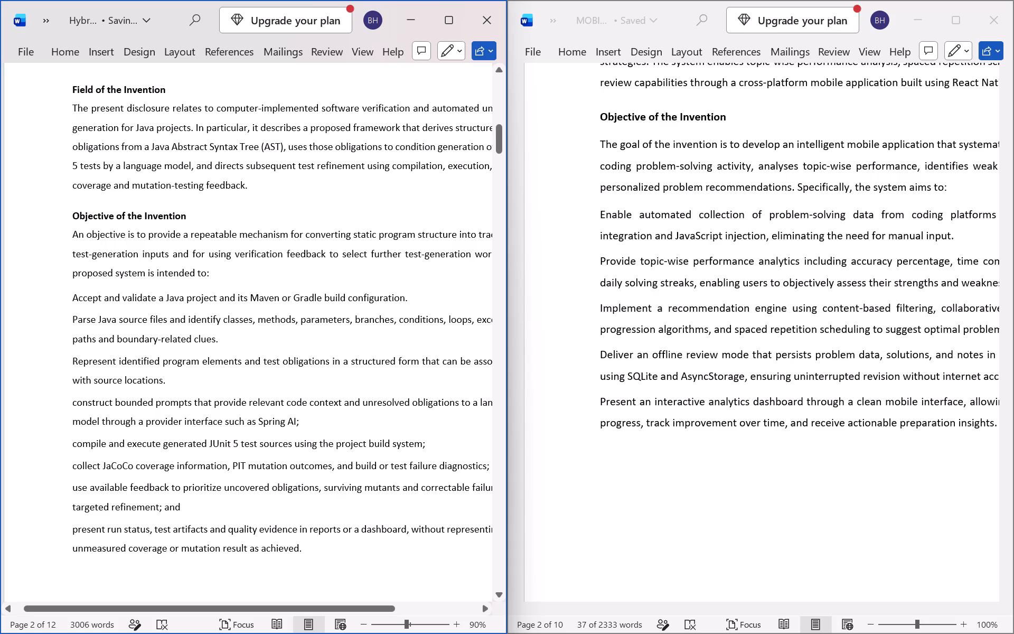
Capitalise the fourth objective item's opening word as Construct and end the item with a period after "Spring AI".
click(77, 404)
key(BackSpace)
key(shift+c)
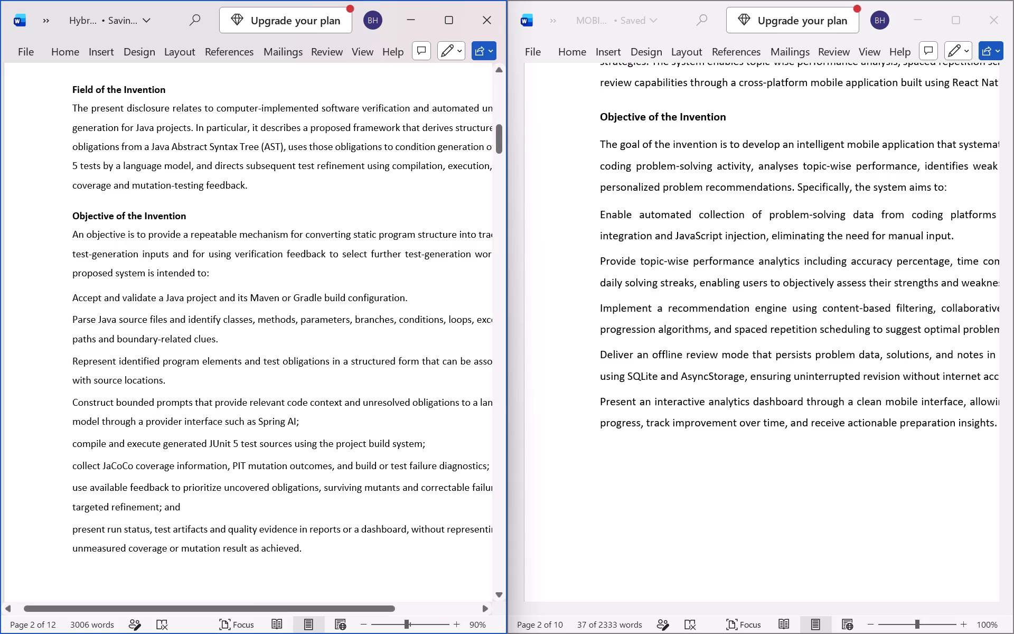
click(324, 423)
key(BackSpace)
key(period)
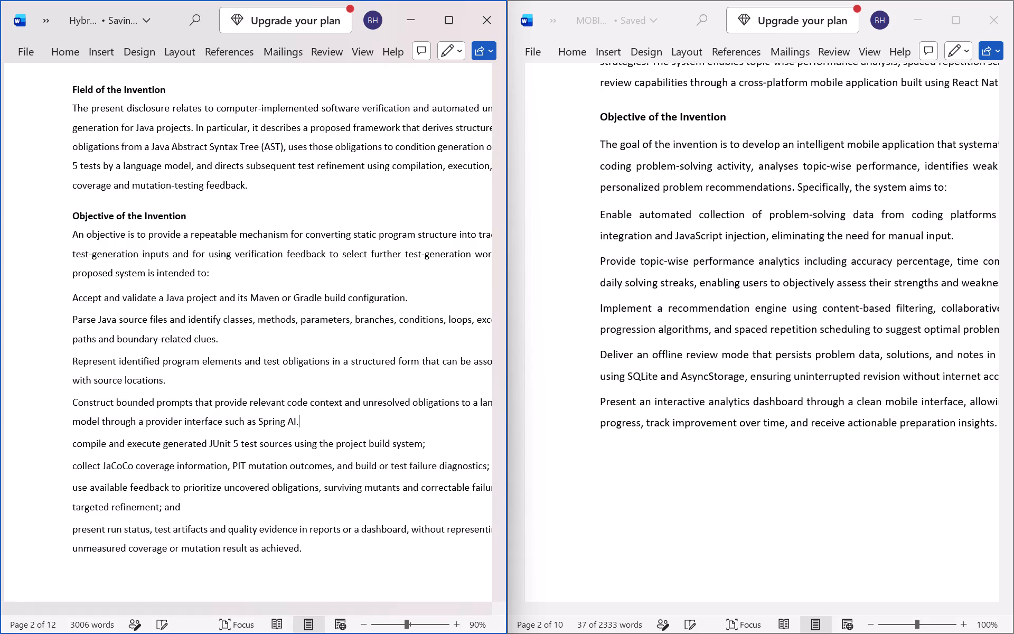
End the fifth objective item with a period after "project build system" and capitalise its opening word as Compile.
click(443, 437)
key(BackSpace)
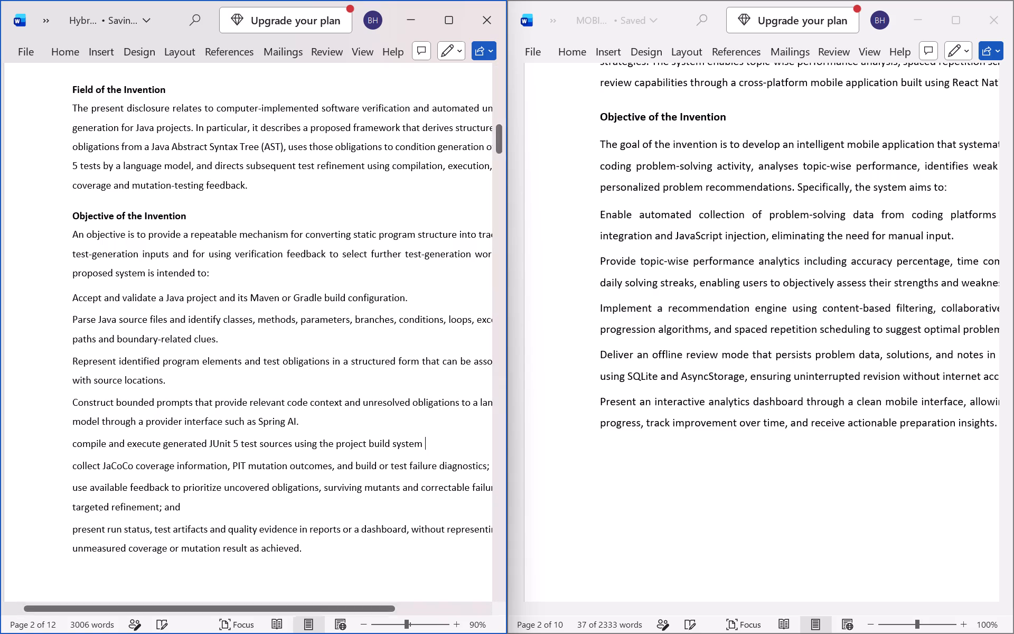
key(period)
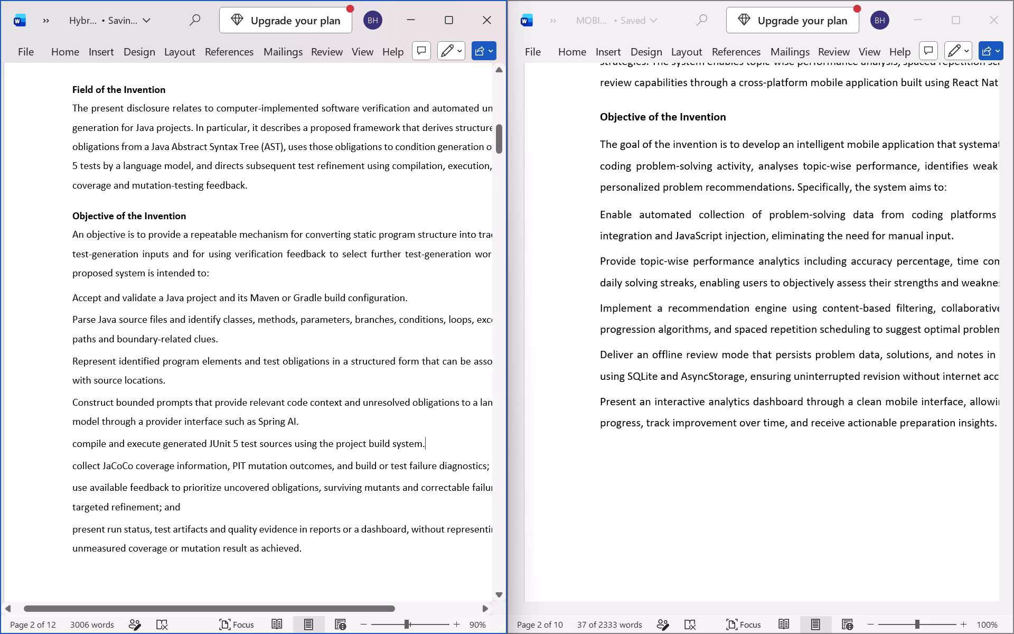
click(79, 444)
key(BackSpace)
key(shift+c)
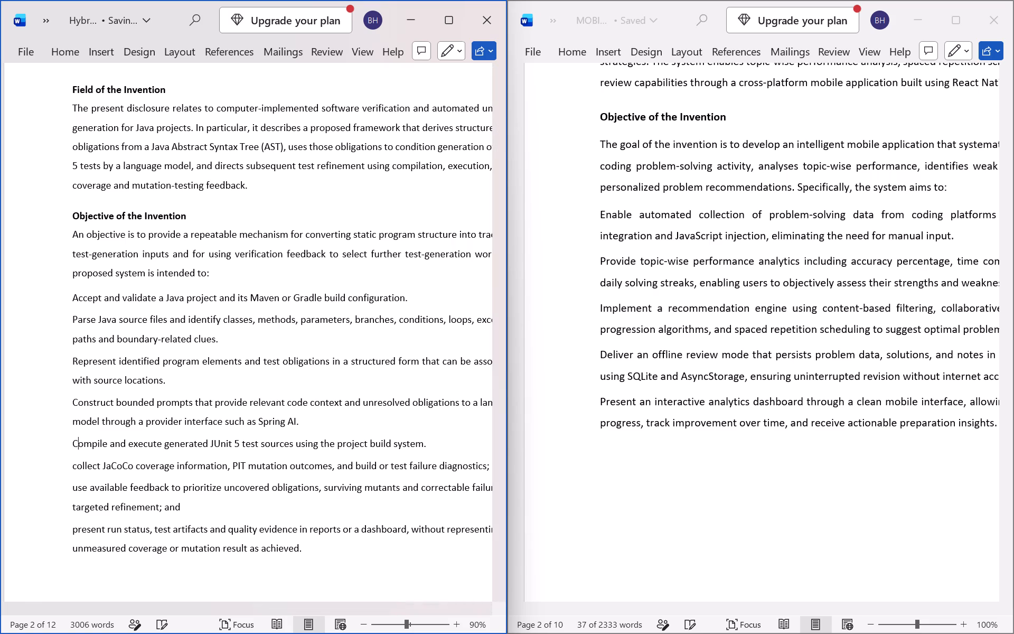
Capitalise the opening words of the last three Objective of the Invention items as Collect, Use and Present.
click(78, 467)
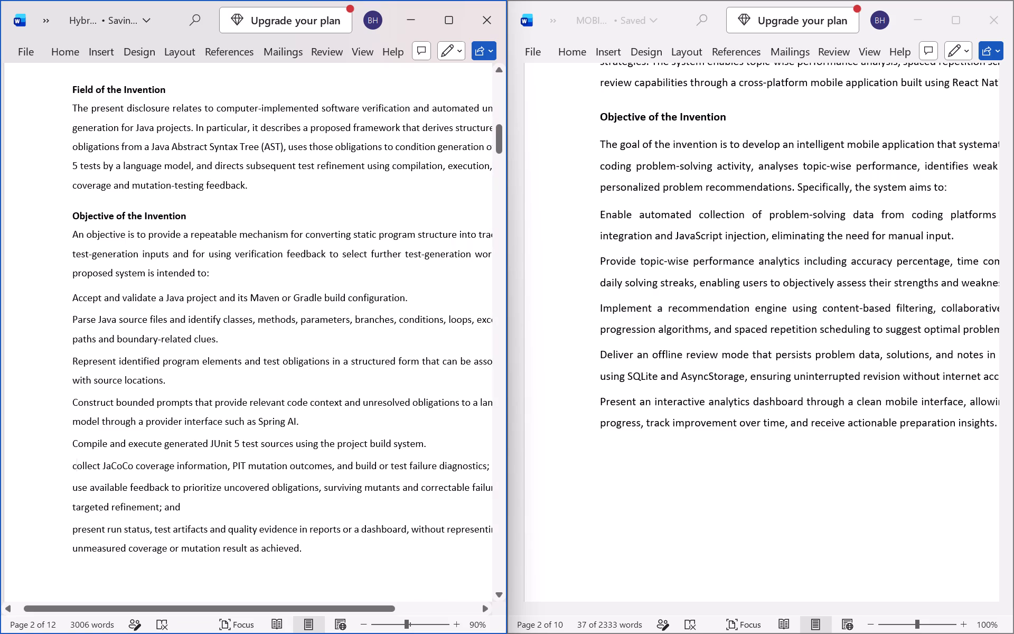
key(BackSpace)
key(shift+c)
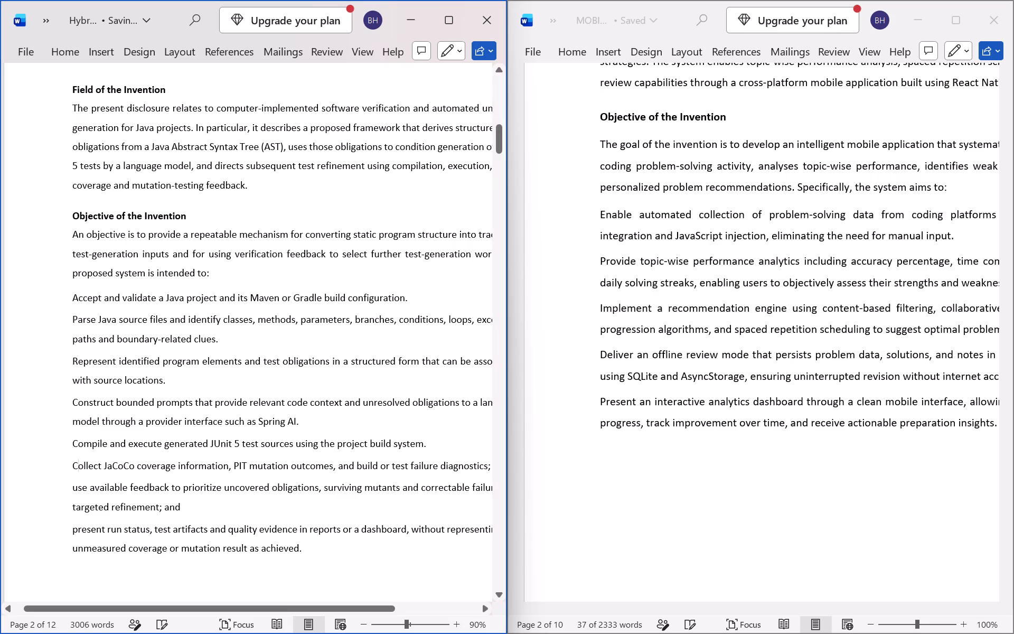
click(71, 484)
key(Right)
key(BackSpace)
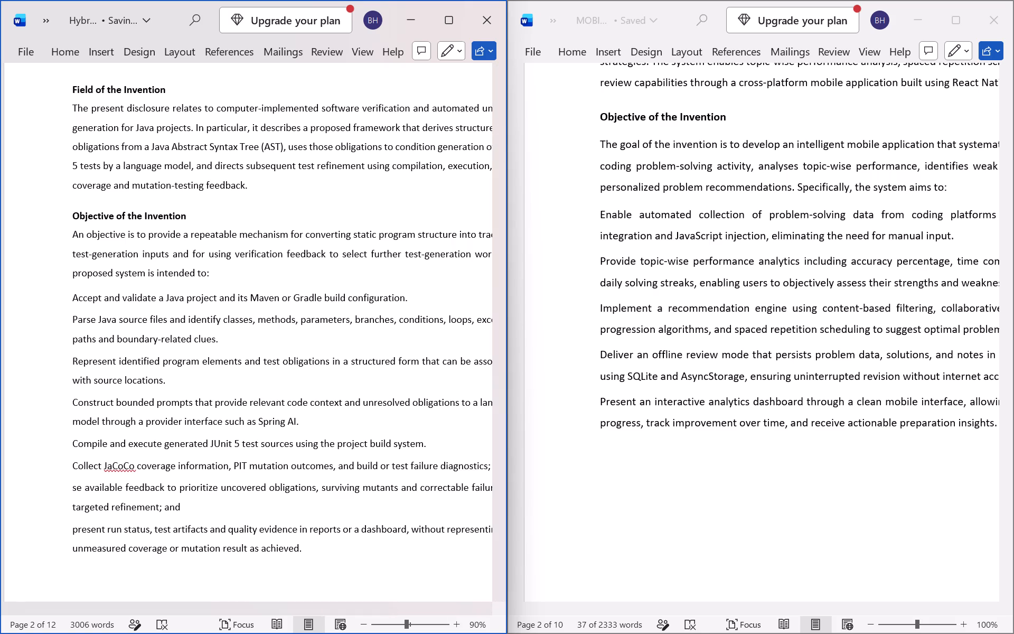
key(shift+u)
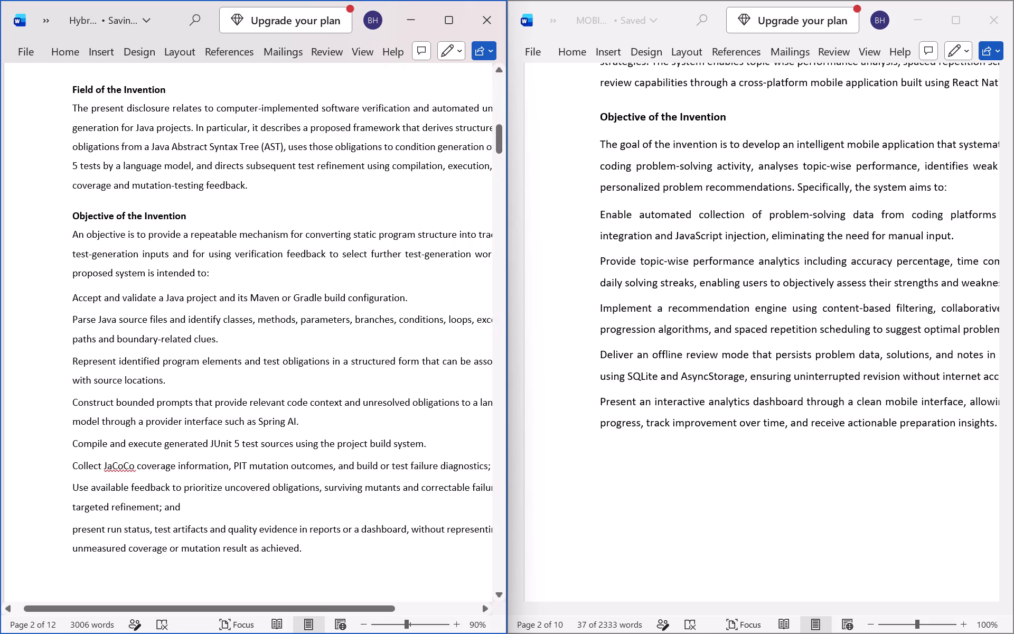
click(81, 532)
key(Left)
key(BackSpace)
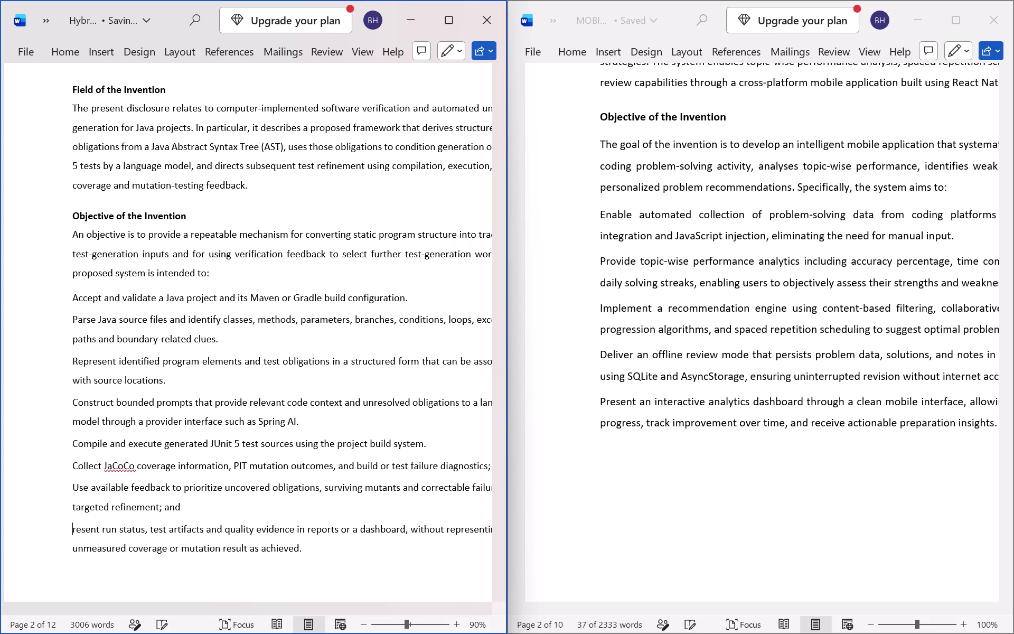
key(shift+p)
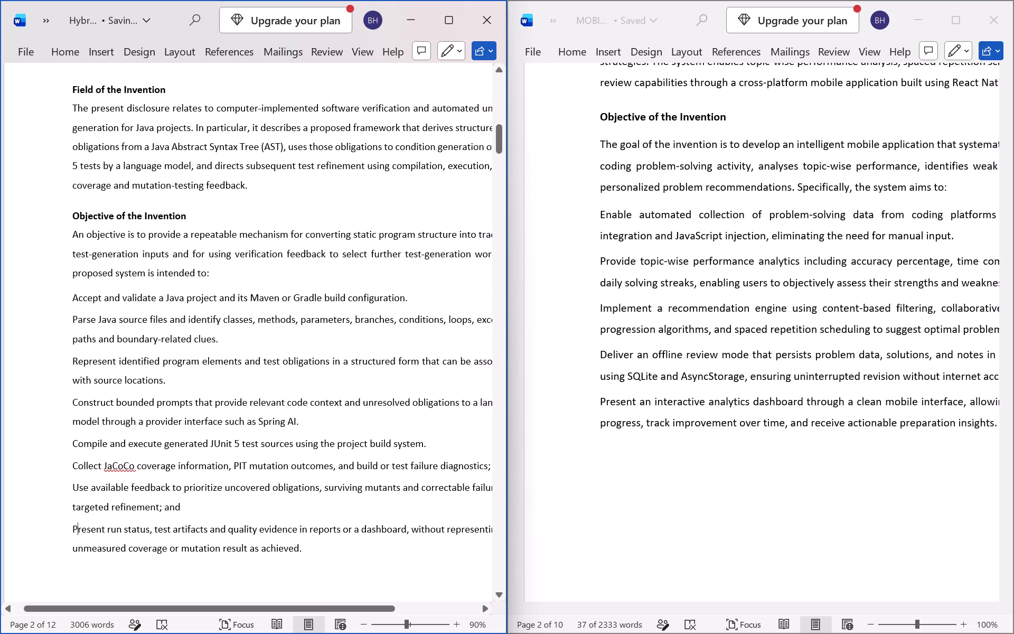
End the Use item with a period after "targeted refinement", dropping "; and", and the Collect item with a period after "diagnostics".
scroll(710, 436, left, 2)
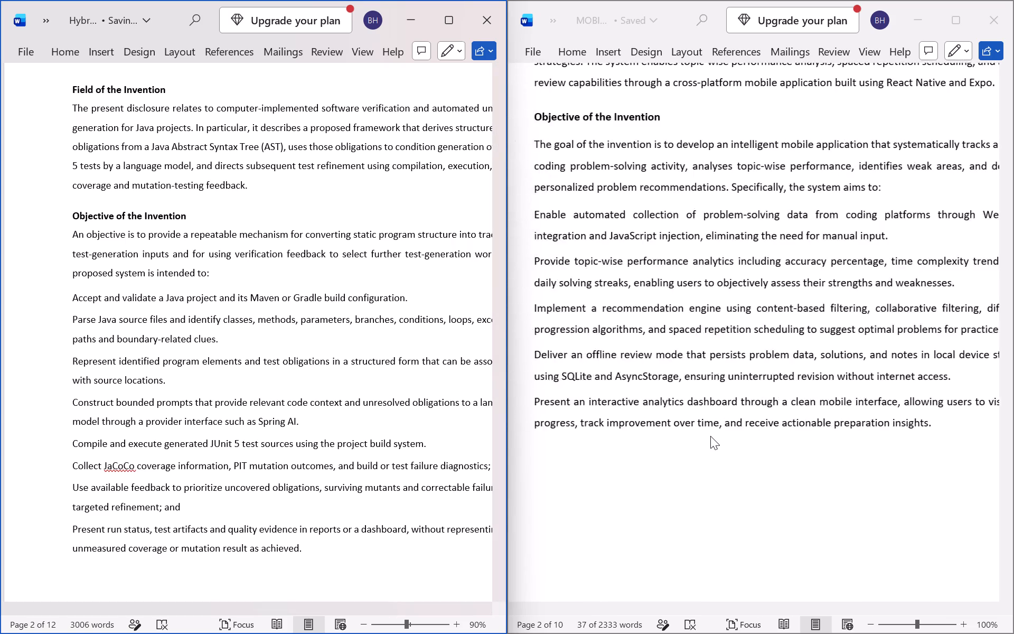
click(191, 519)
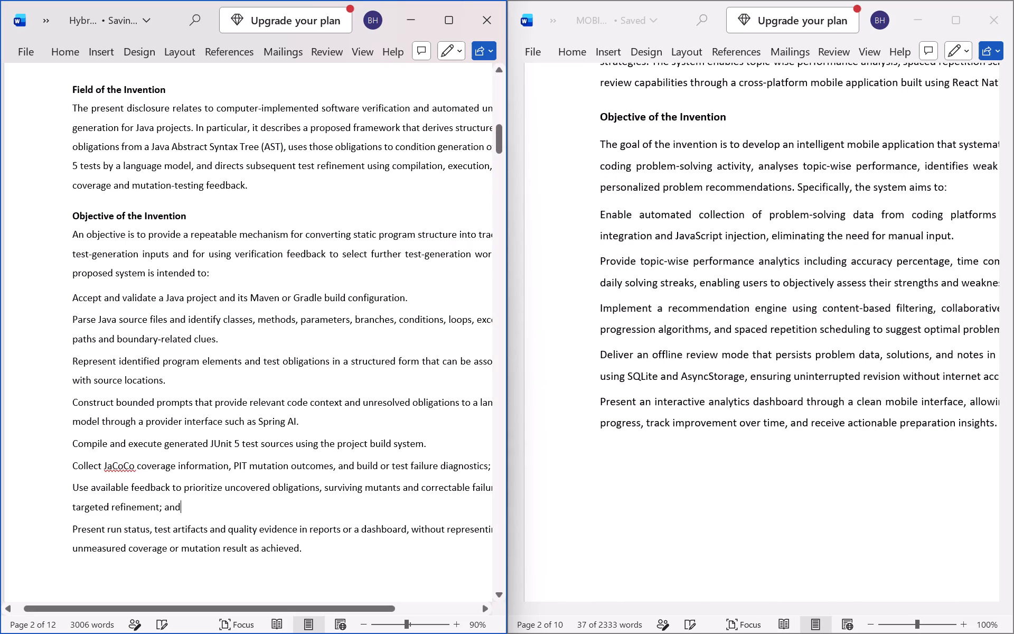
key(BackSpace)
key(BackSpace)
key(BackSpace)
key(BackSpace)
key(BackSpace)
key(period)
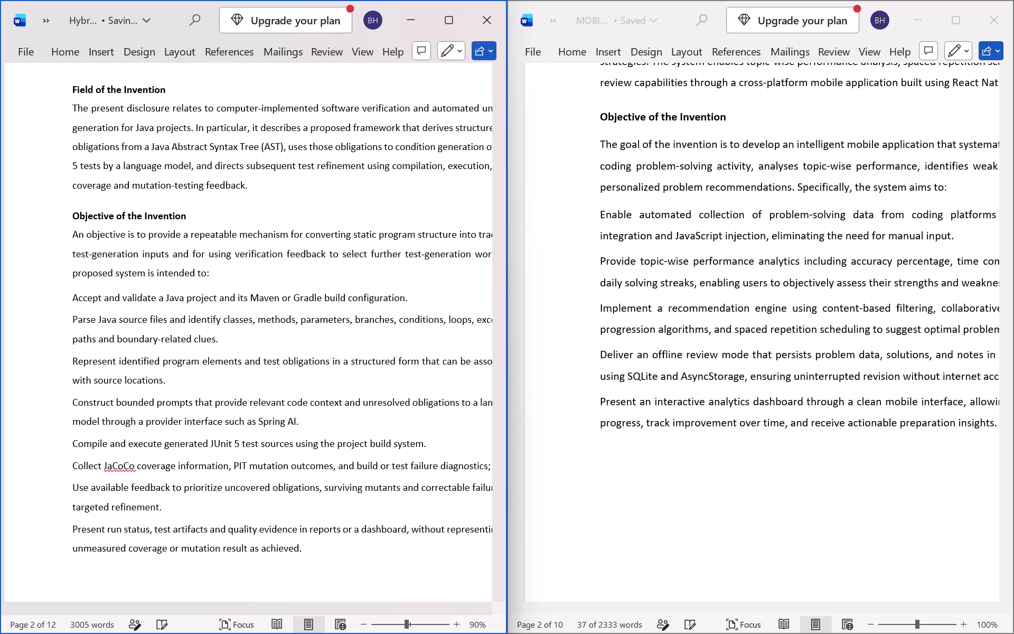
scroll(458, 478, left, 1)
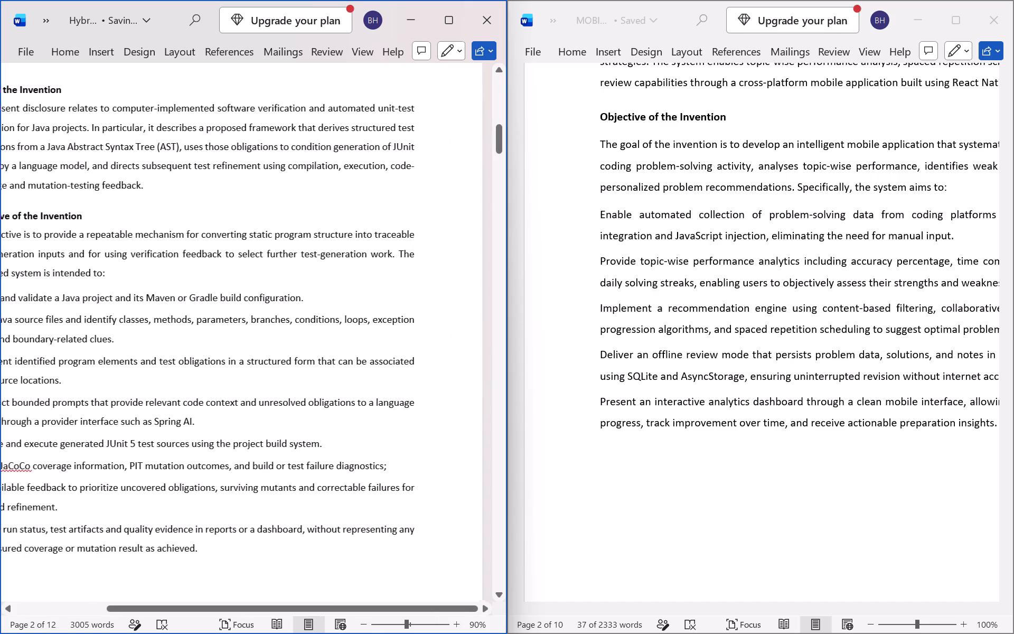
click(398, 465)
key(BackSpace)
key(period)
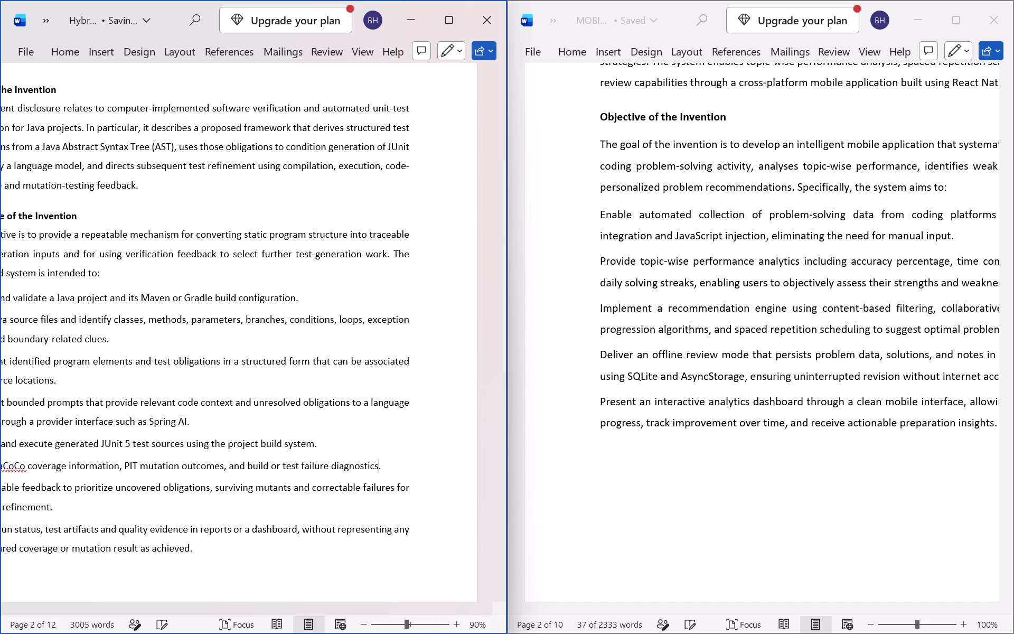
Insert a blank line between the Background of the Invention heading and its first paragraph in the Hybrid document.
scroll(398, 465, down, 2)
scroll(221, 275, right, 3)
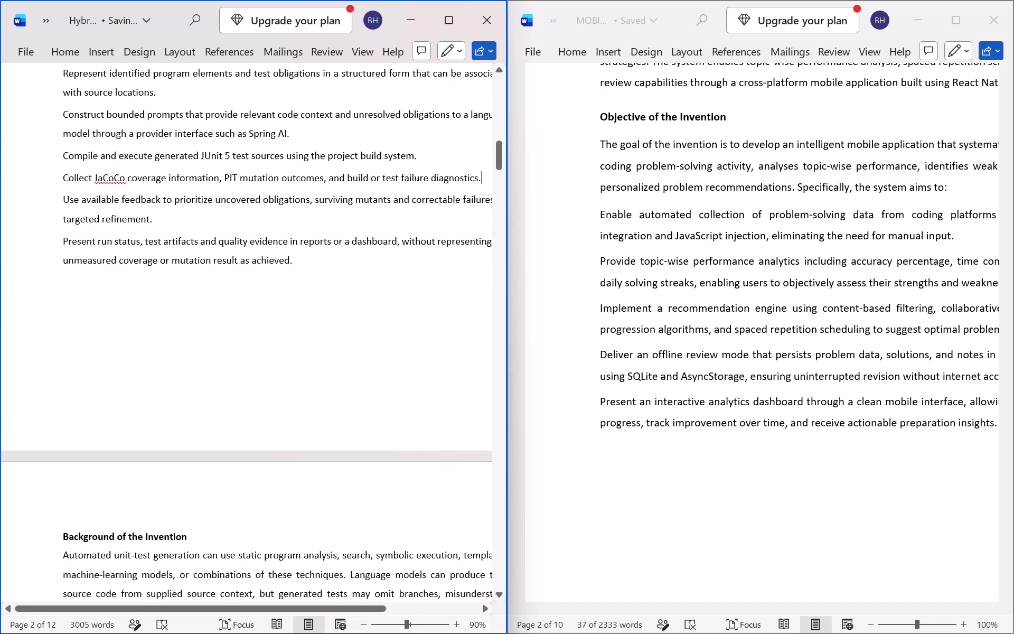
scroll(221, 275, down, 3)
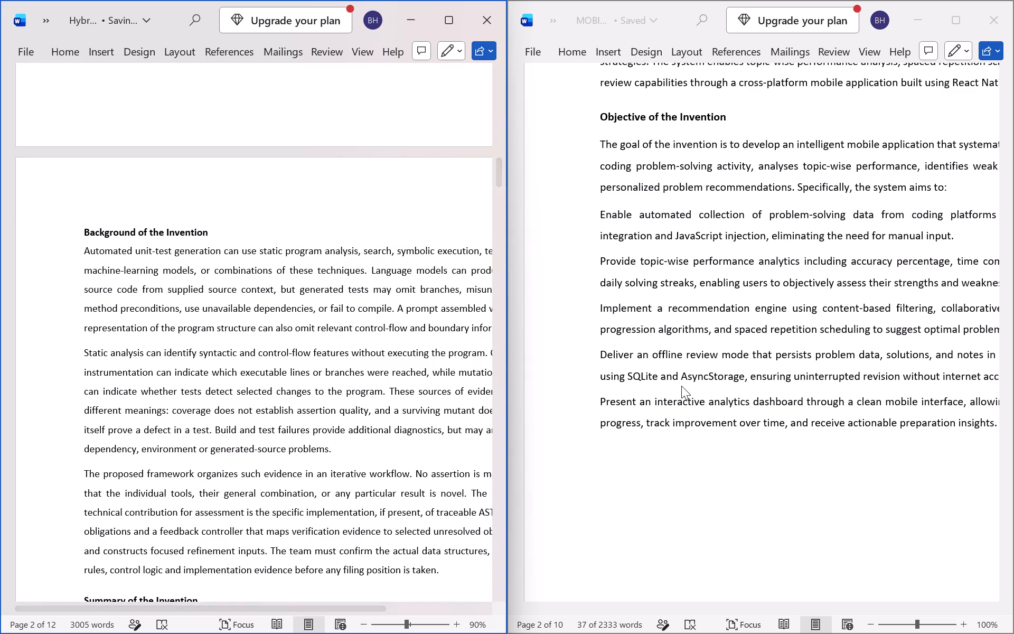
scroll(681, 386, down, 5)
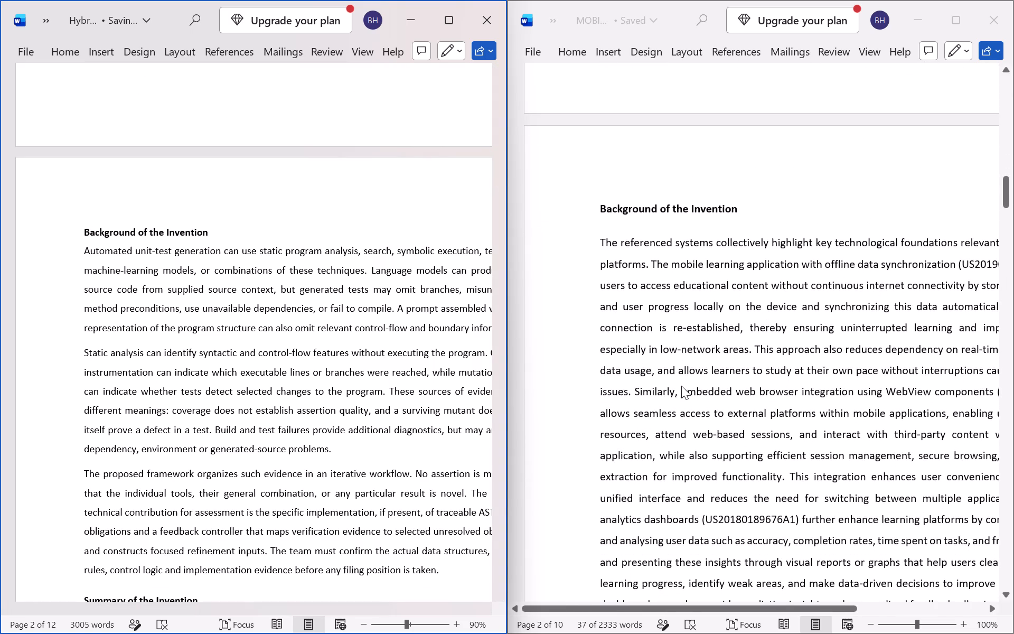
click(235, 228)
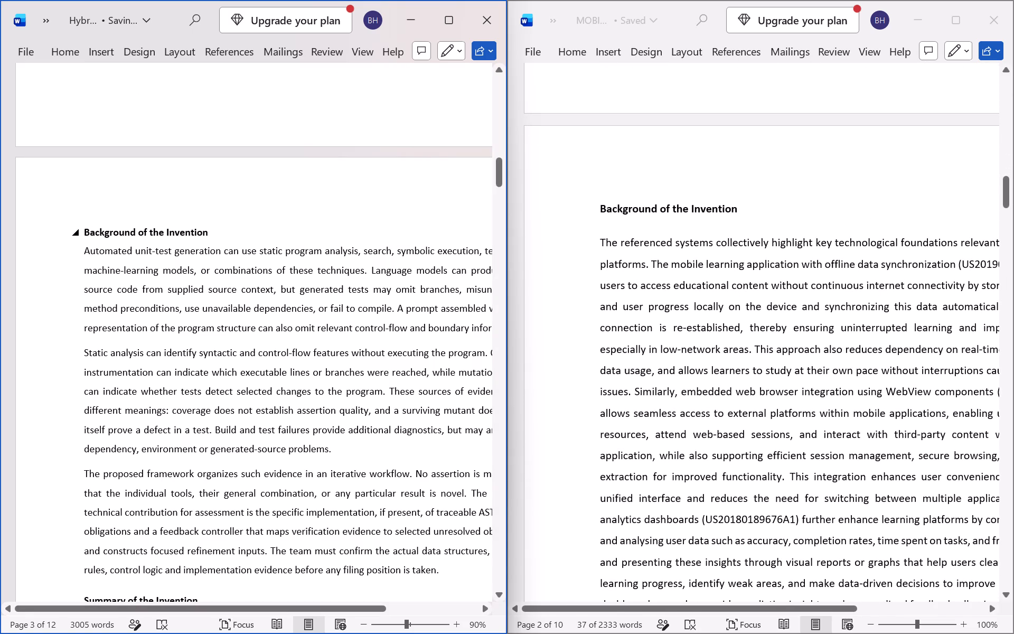
key(Return)
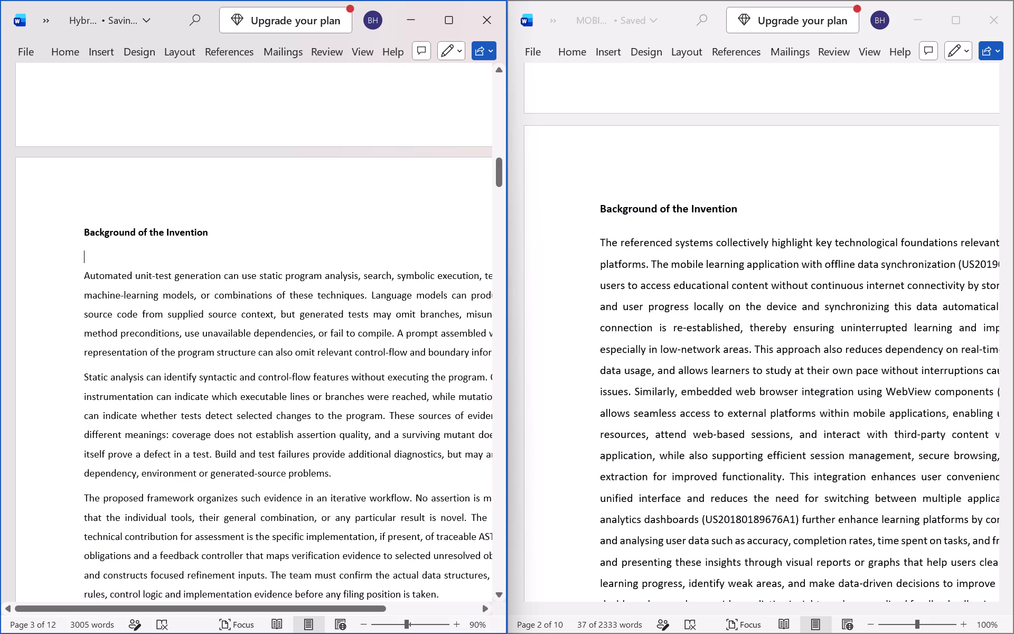
Compare the layout of the Background and Summary of the Invention sections in the Hybrid document with the MOBILE-BASED reference.
scroll(369, 293, left, 3)
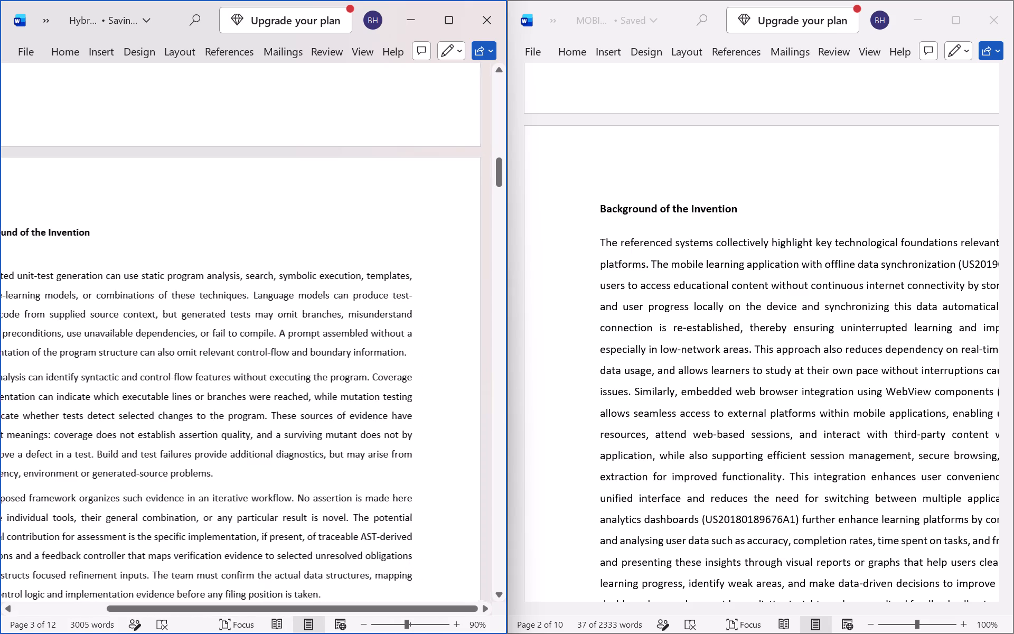
scroll(369, 293, left, 1)
scroll(369, 293, down, 3)
scroll(369, 293, right, 1)
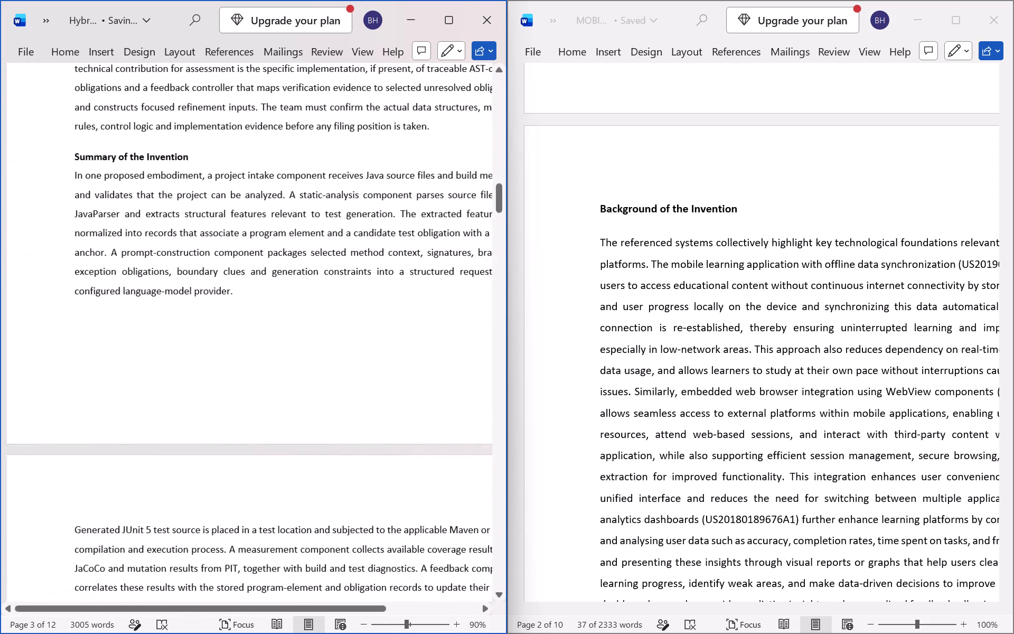
scroll(791, 393, down, 4)
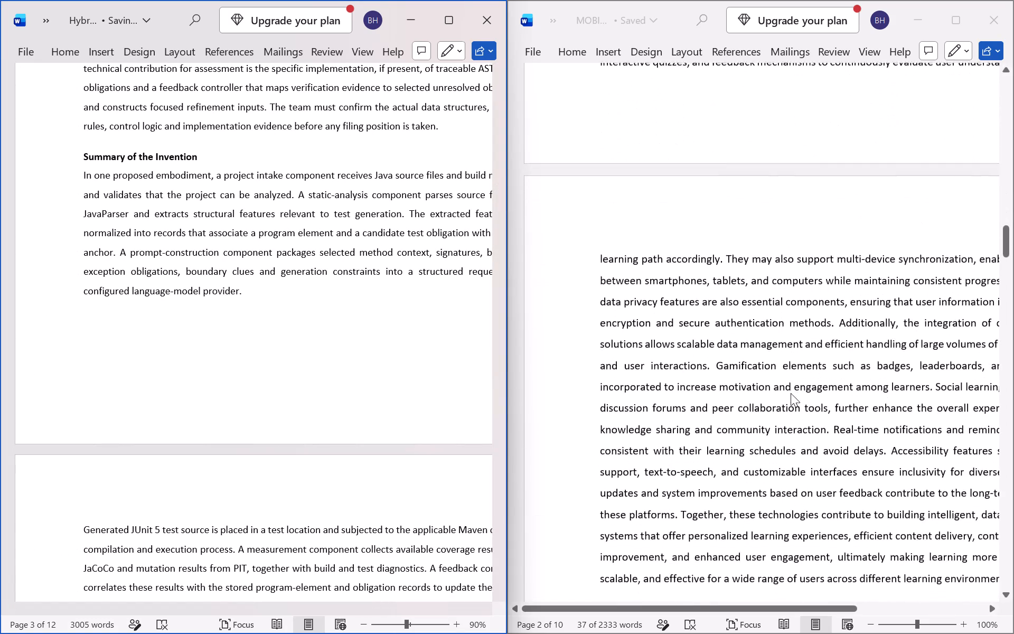
scroll(791, 393, down, 1)
scroll(242, 432, up, 1)
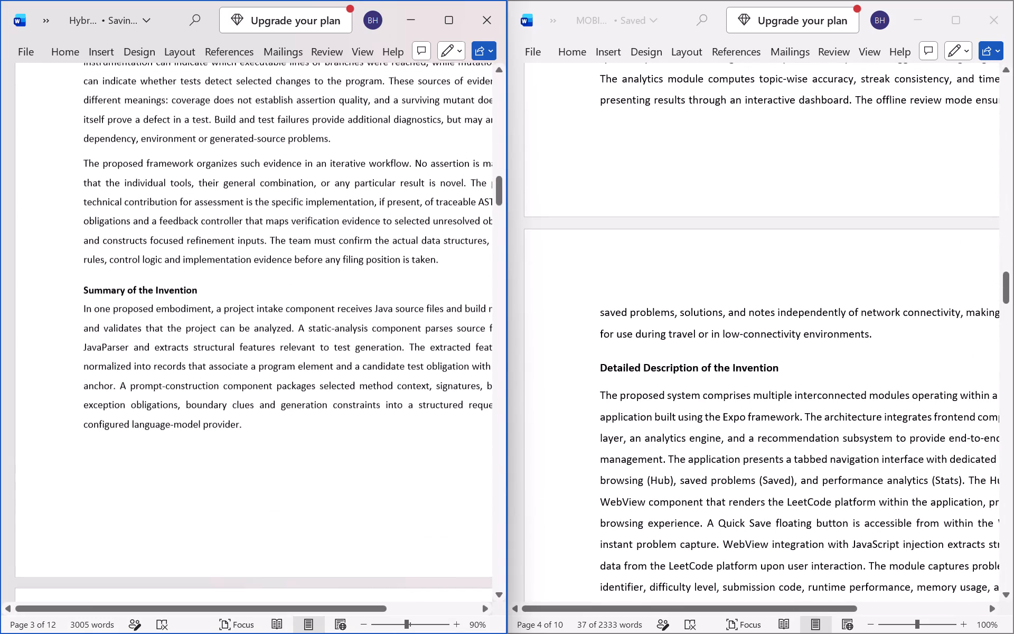
scroll(242, 432, up, 3)
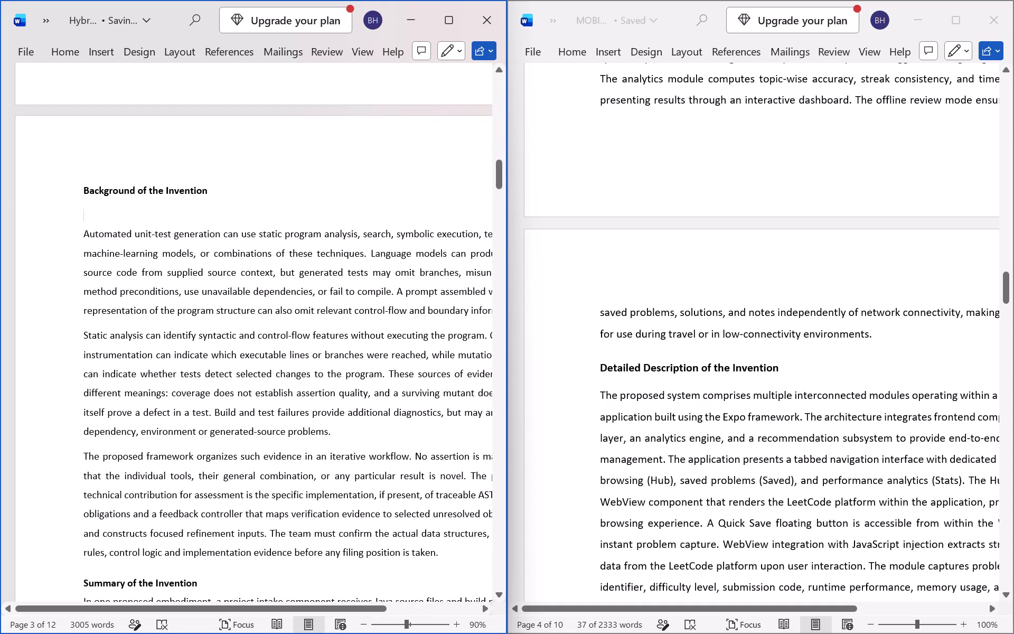
scroll(243, 419, down, 1)
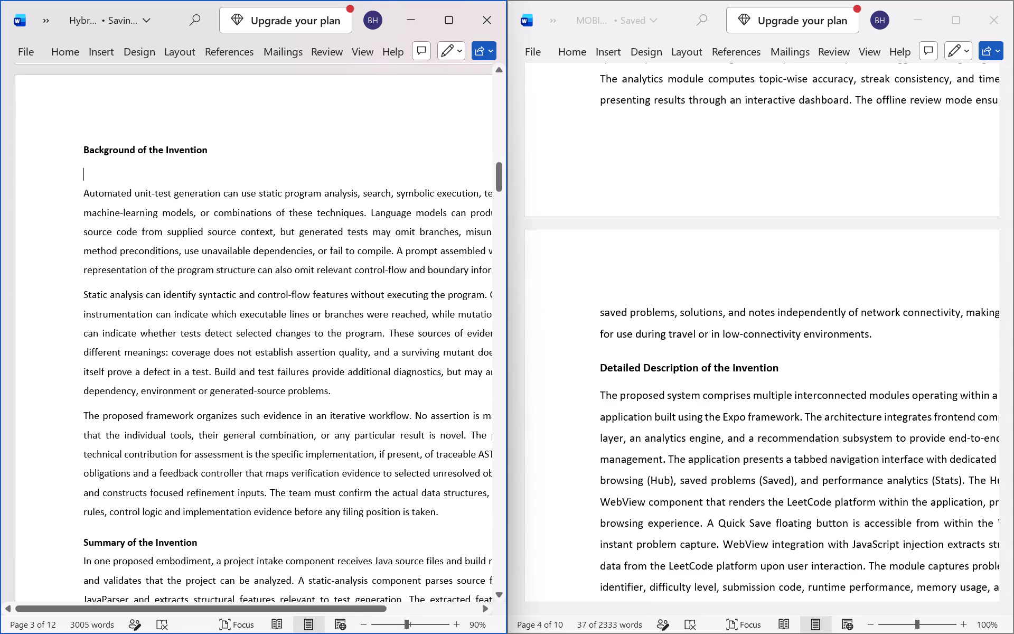
scroll(832, 240, up, 2)
ctrl+scroll(832, 240, down, 4)
ctrl+scroll(832, 240, up, 1)
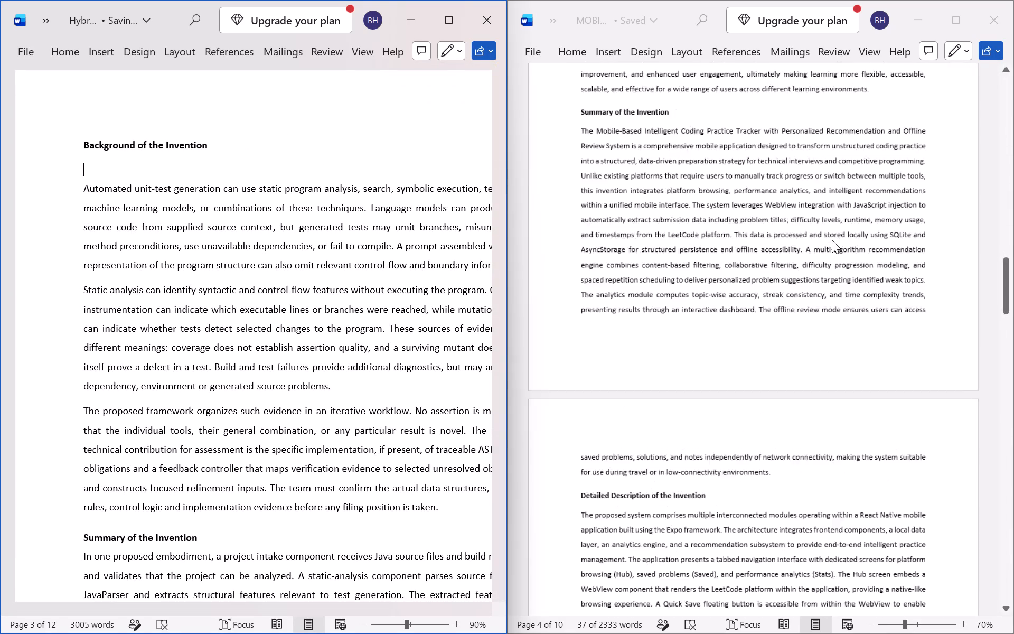
ctrl+scroll(832, 240, up, 1)
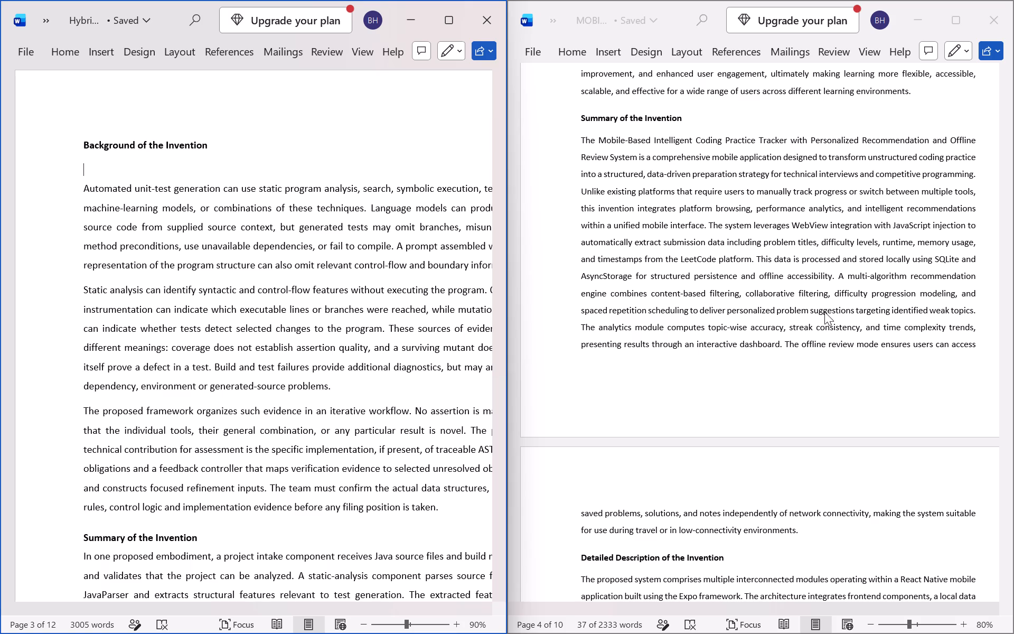
scroll(824, 312, down, 1)
scroll(824, 312, up, 2)
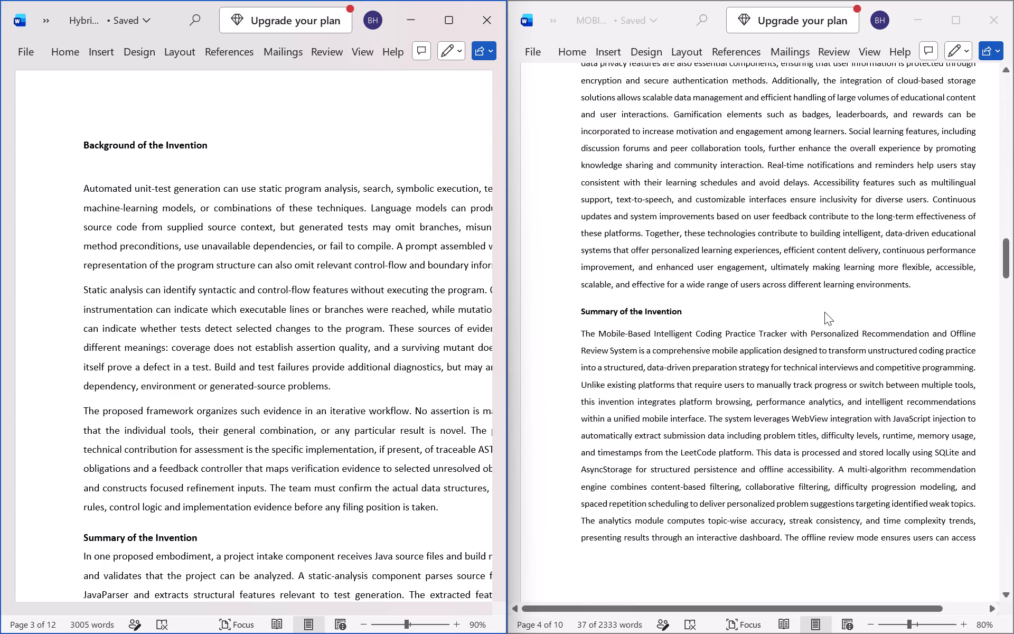
scroll(824, 312, up, 1)
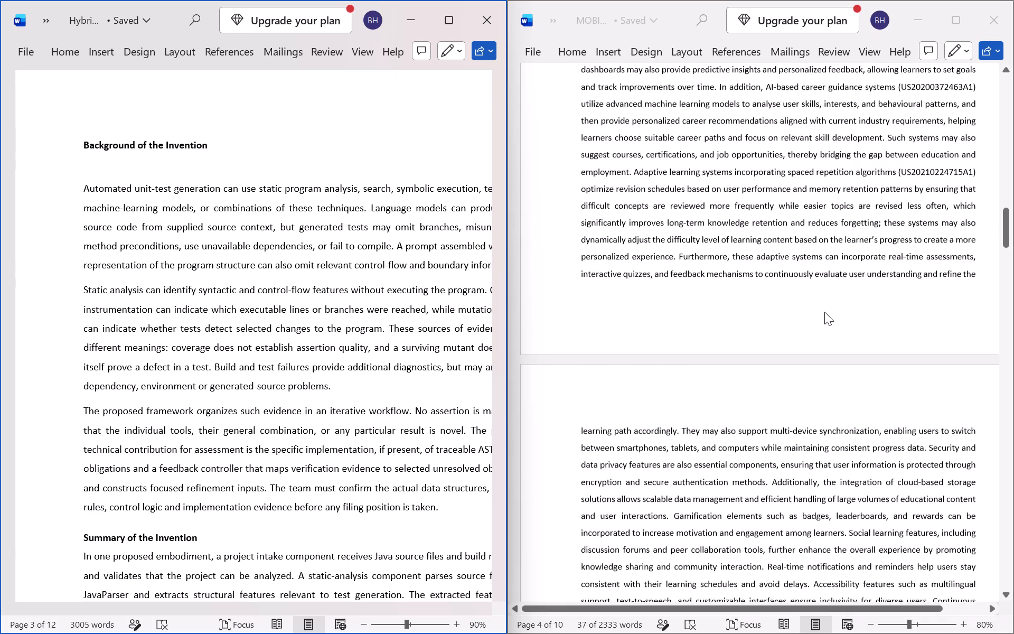
scroll(824, 312, up, 1)
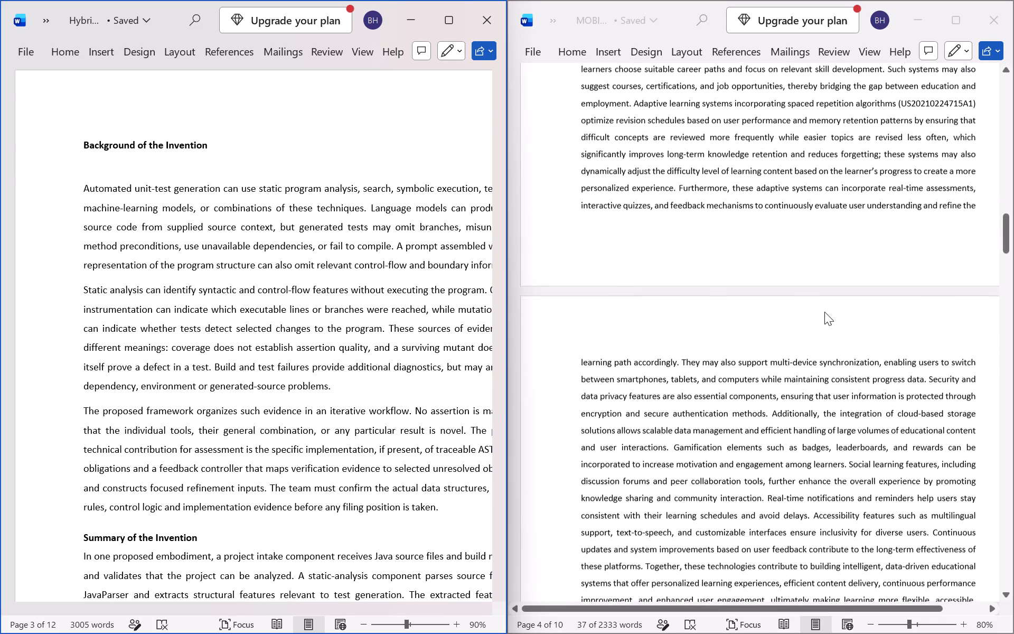
scroll(824, 312, up, 1)
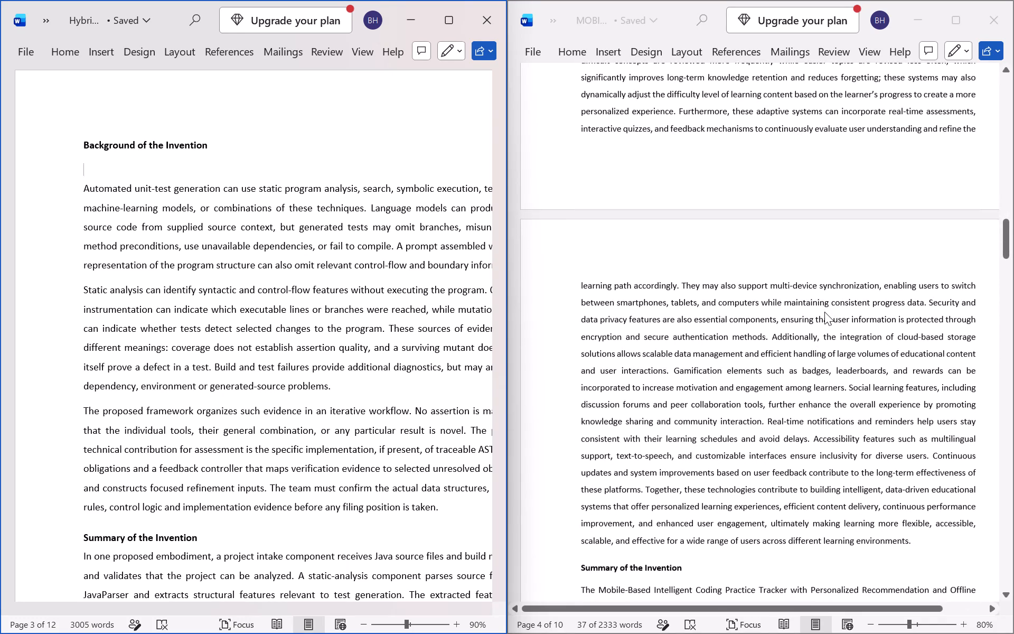
scroll(824, 312, up, 1)
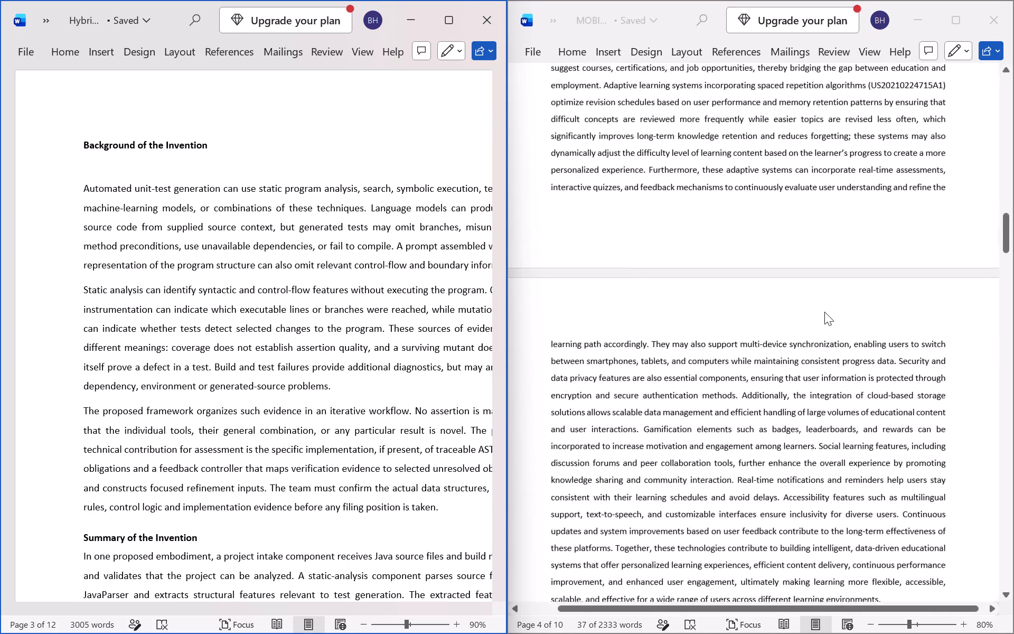
scroll(824, 312, up, 3)
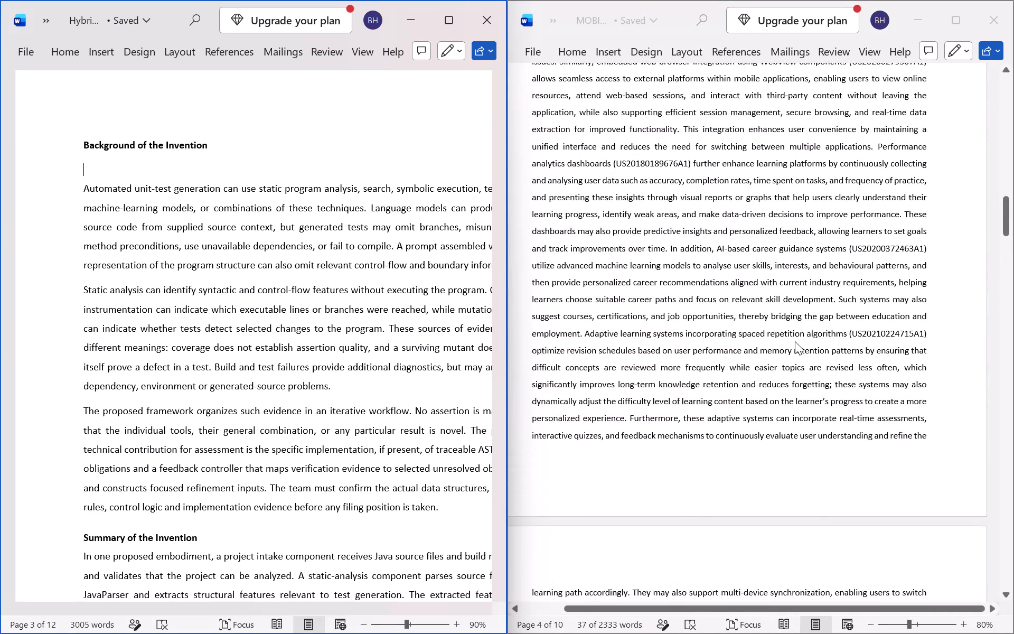
scroll(414, 388, down, 1)
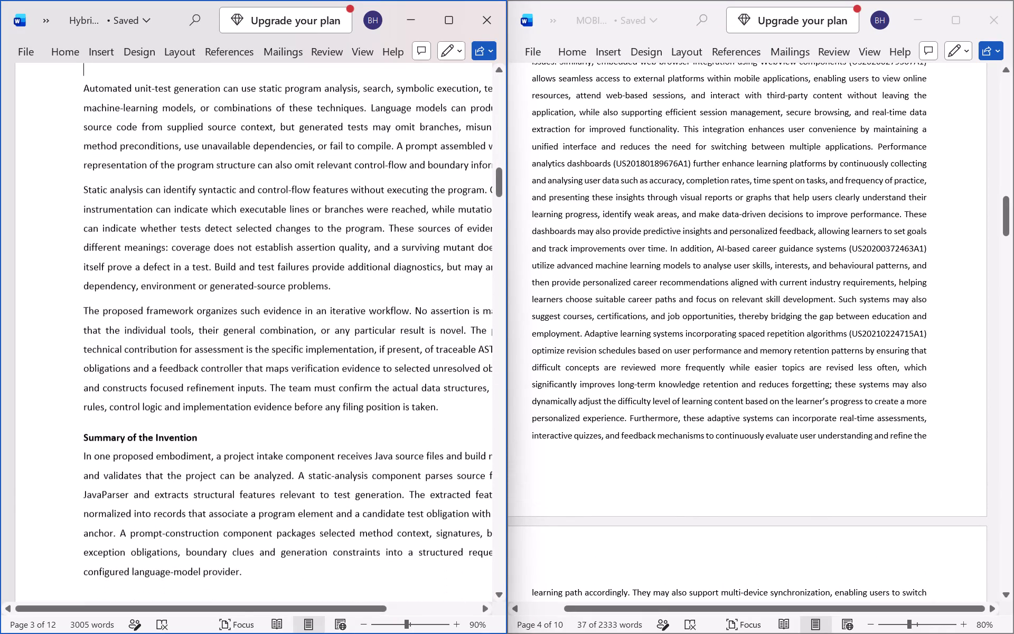
Maximise the Hybrid document window and review the layout of its title, Field of the Invention and Objective of the Invention sections.
scroll(414, 388, down, 1)
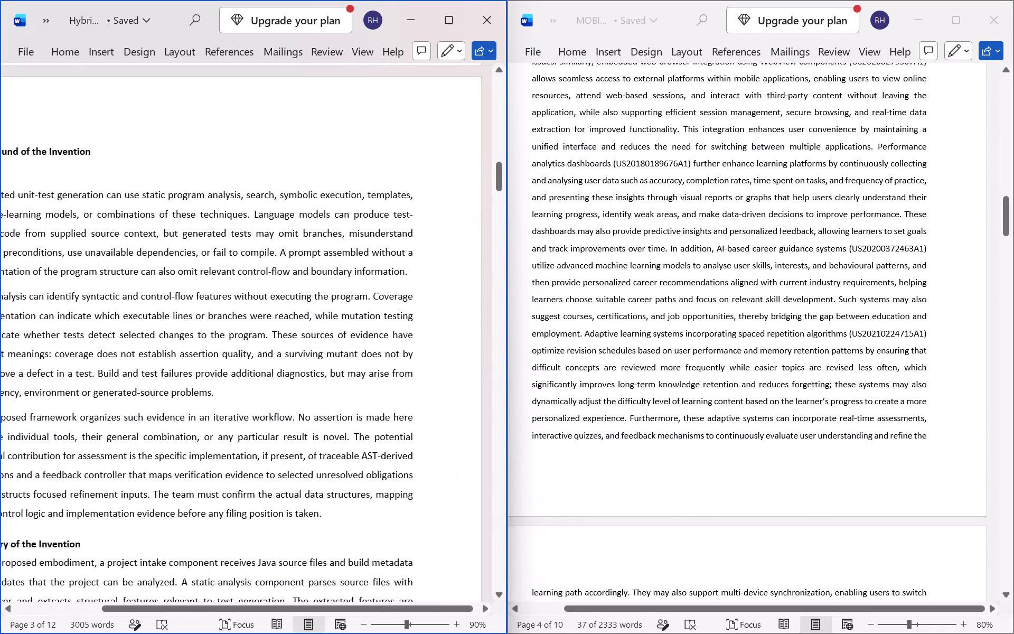
scroll(414, 388, down, 2)
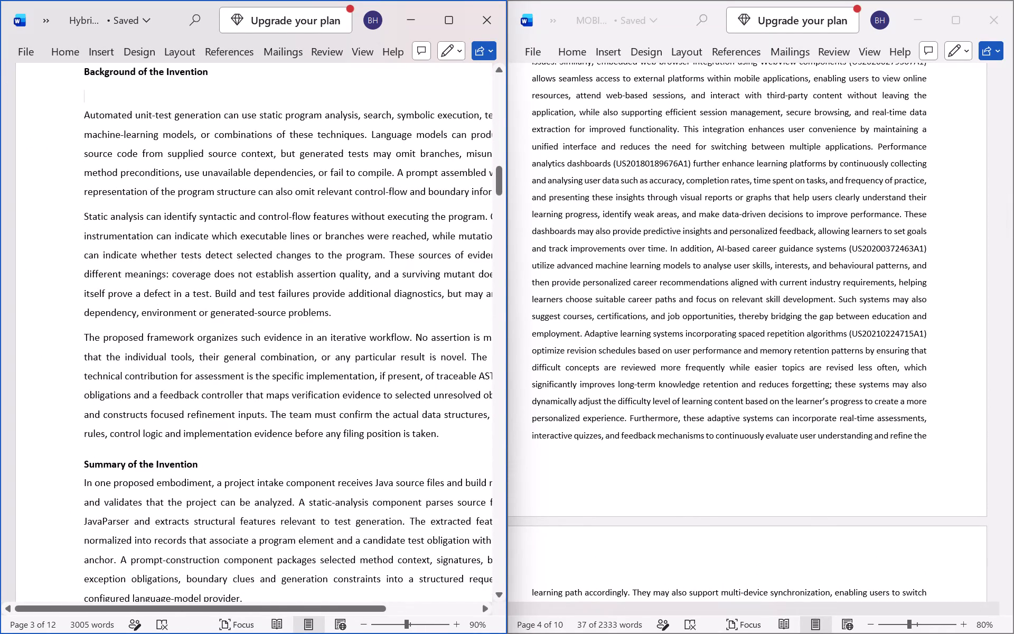
scroll(414, 388, down, 2)
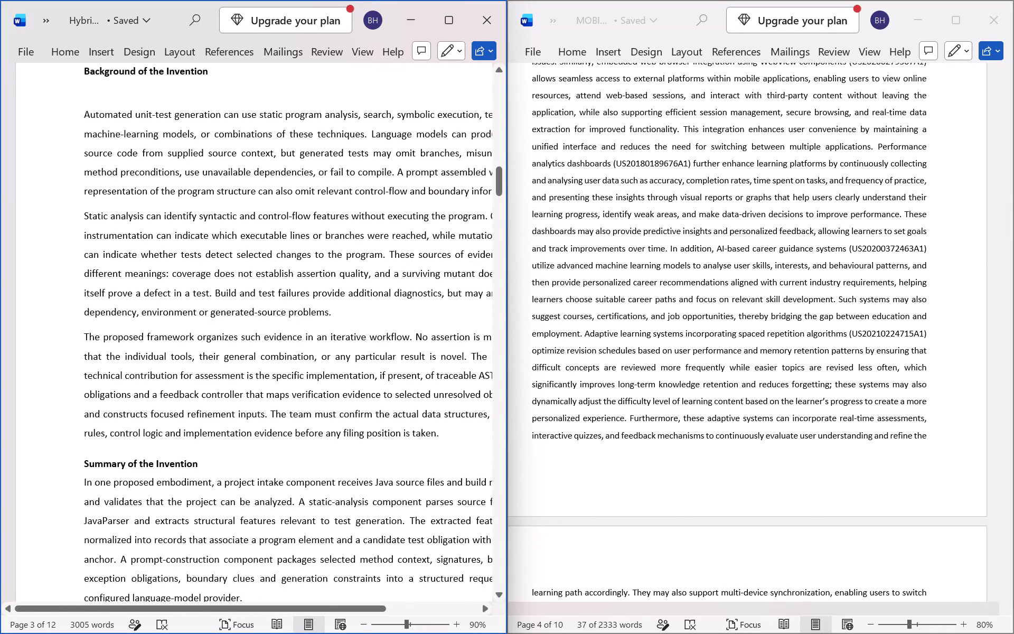
scroll(414, 388, down, 1)
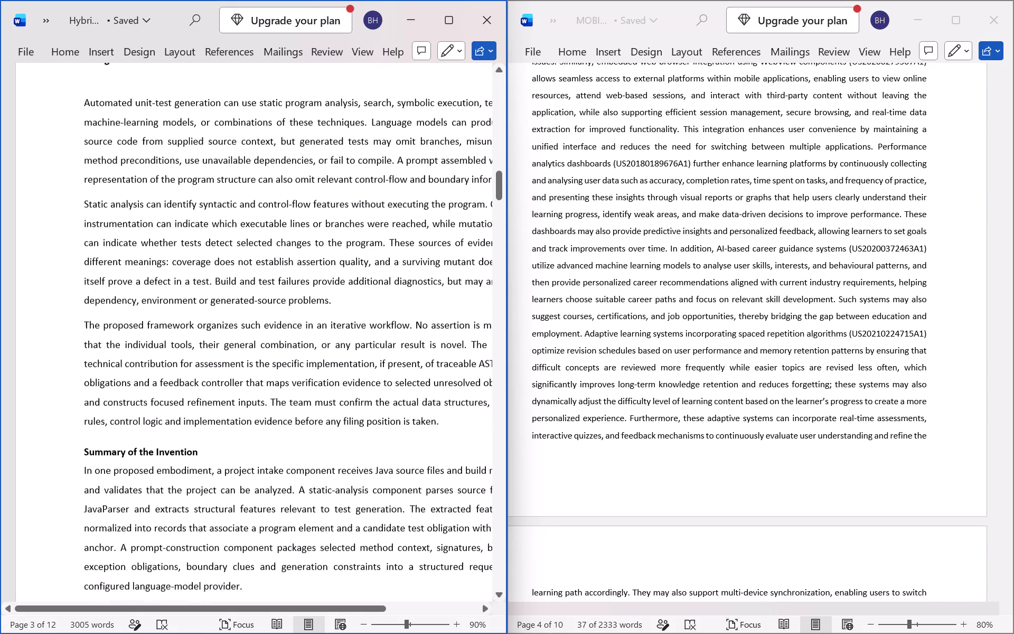
scroll(414, 388, down, 2)
ctrl+scroll(414, 388, down, 4)
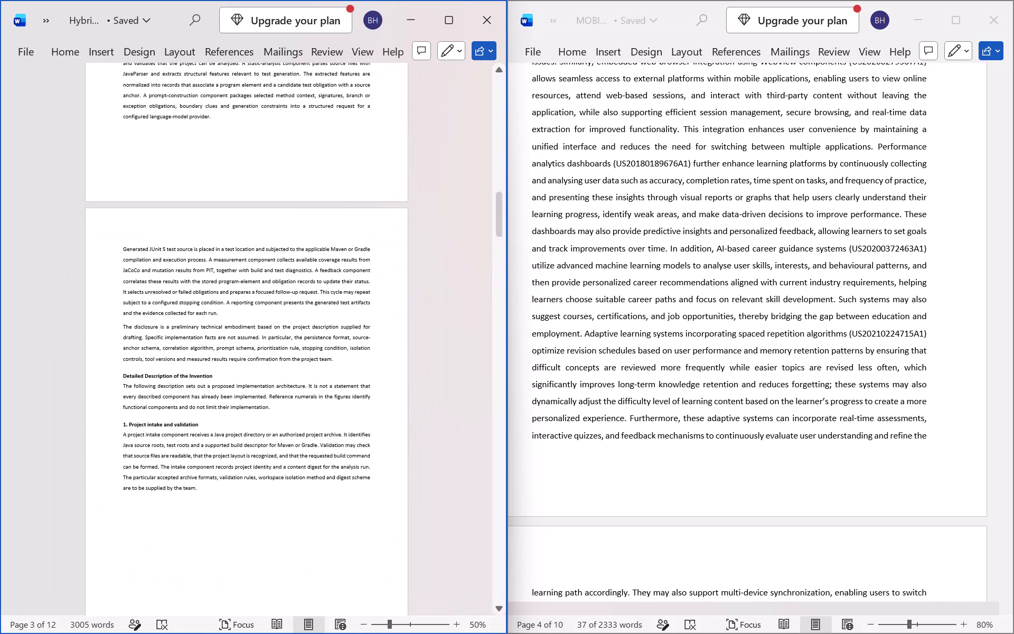
click(447, 38)
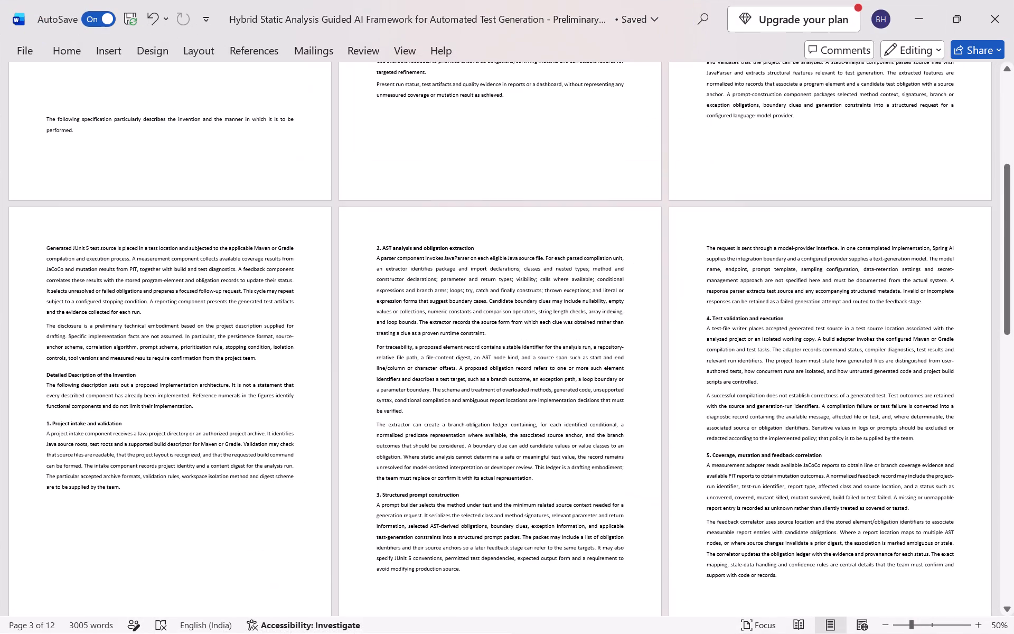
scroll(463, 253, up, 4)
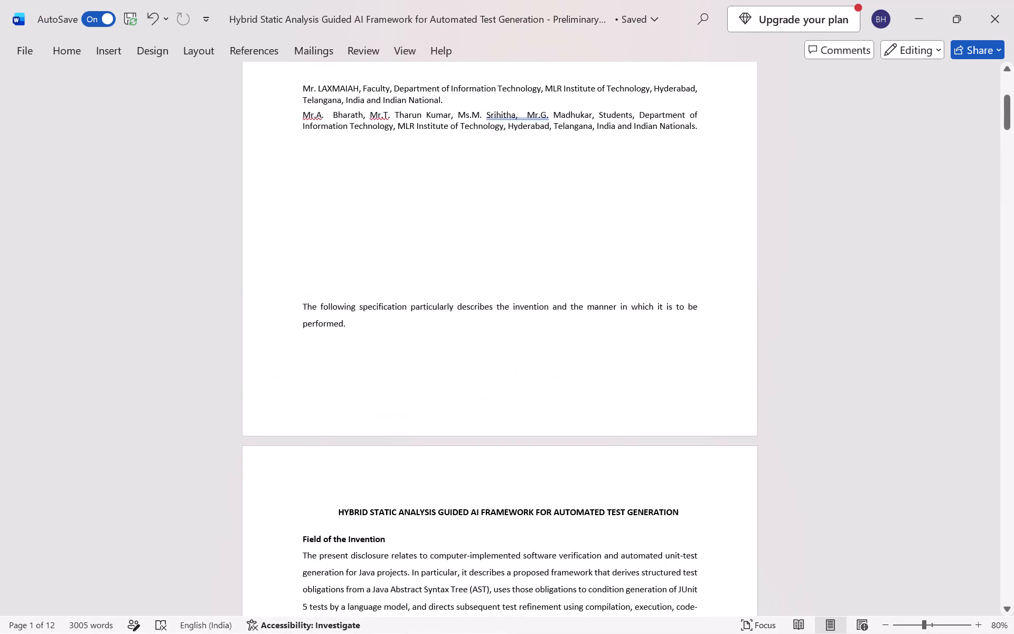
scroll(463, 253, up, 5)
scroll(463, 253, down, 4)
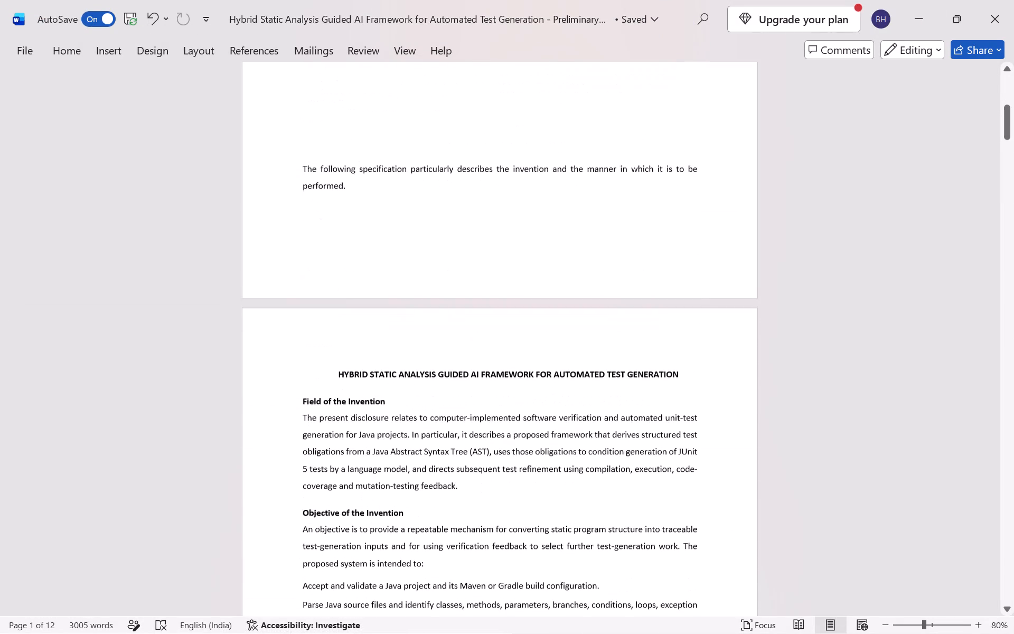
scroll(463, 253, down, 2)
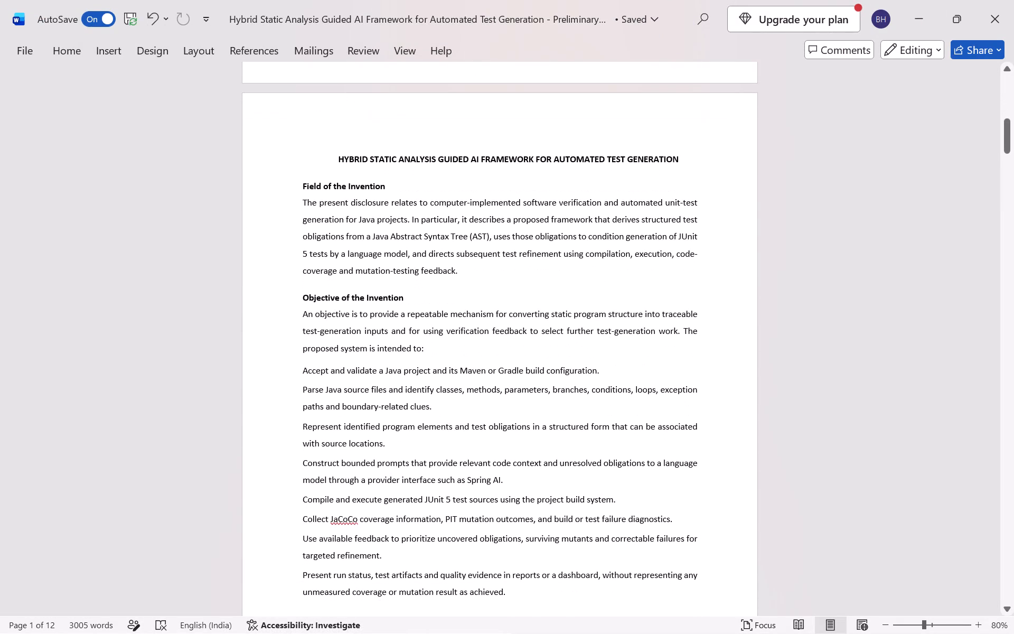
scroll(463, 253, down, 1)
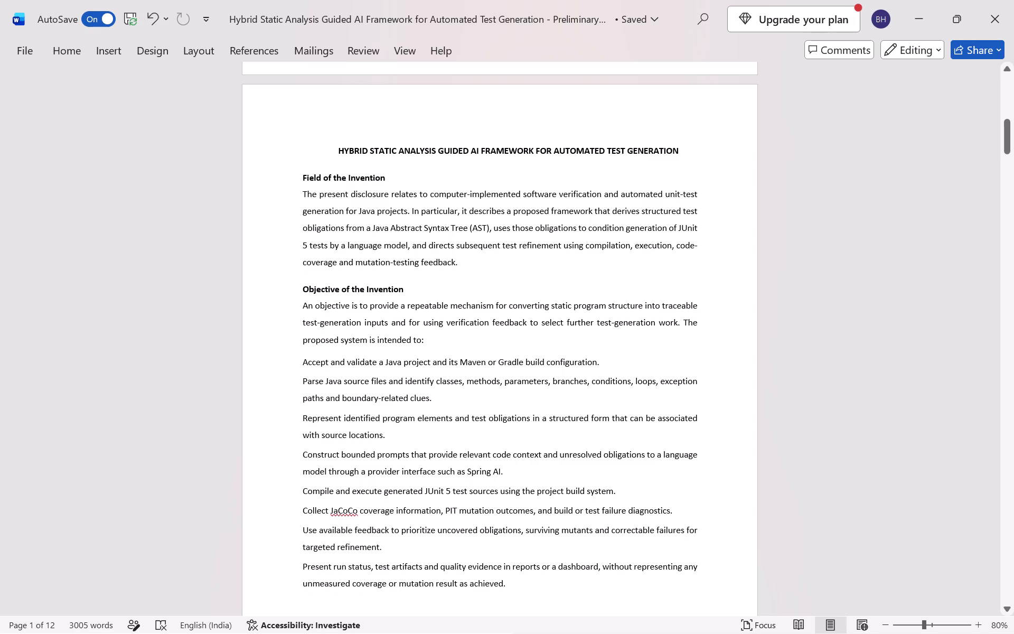
scroll(463, 253, down, 1)
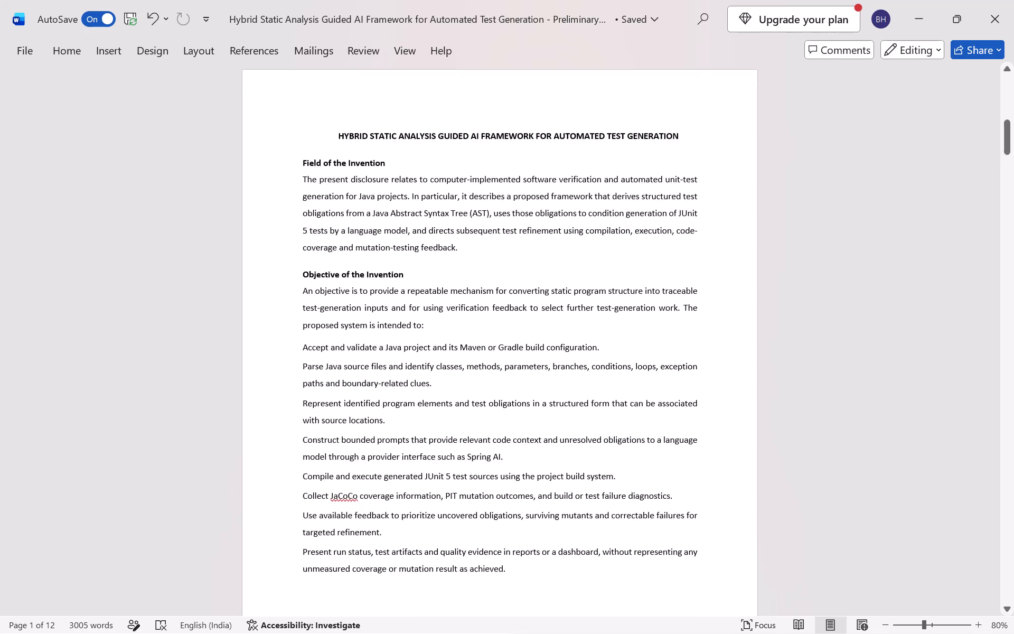
scroll(463, 253, down, 2)
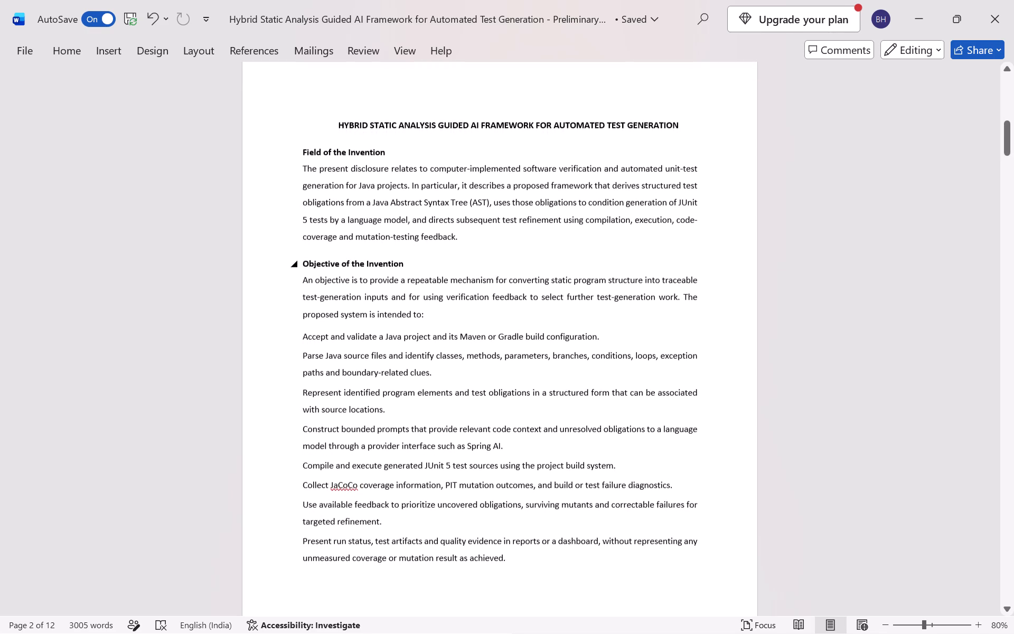
scroll(463, 253, down, 1)
Recheck the page layout of the Hybrid document from the Objective section through the Background and Summary of the Invention.
scroll(460, 259, up, 1)
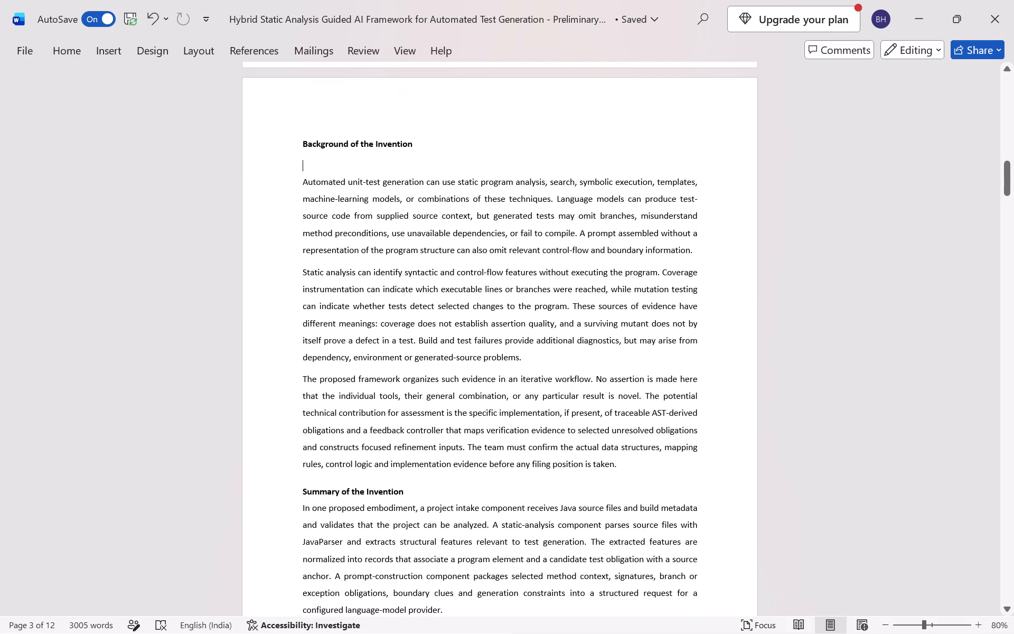
scroll(460, 259, up, 3)
scroll(460, 259, down, 1)
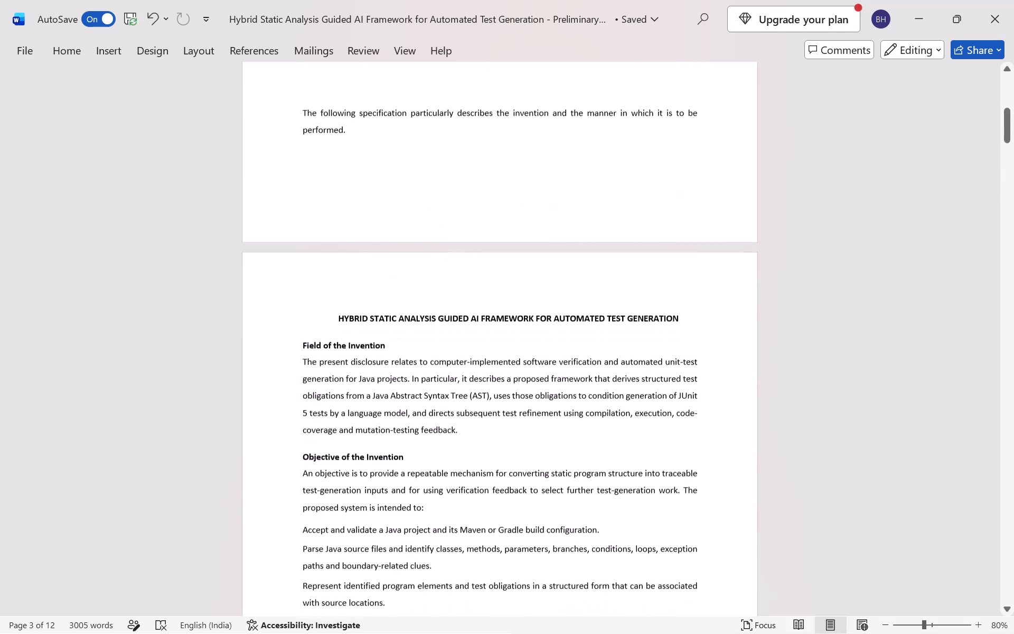
scroll(460, 259, down, 2)
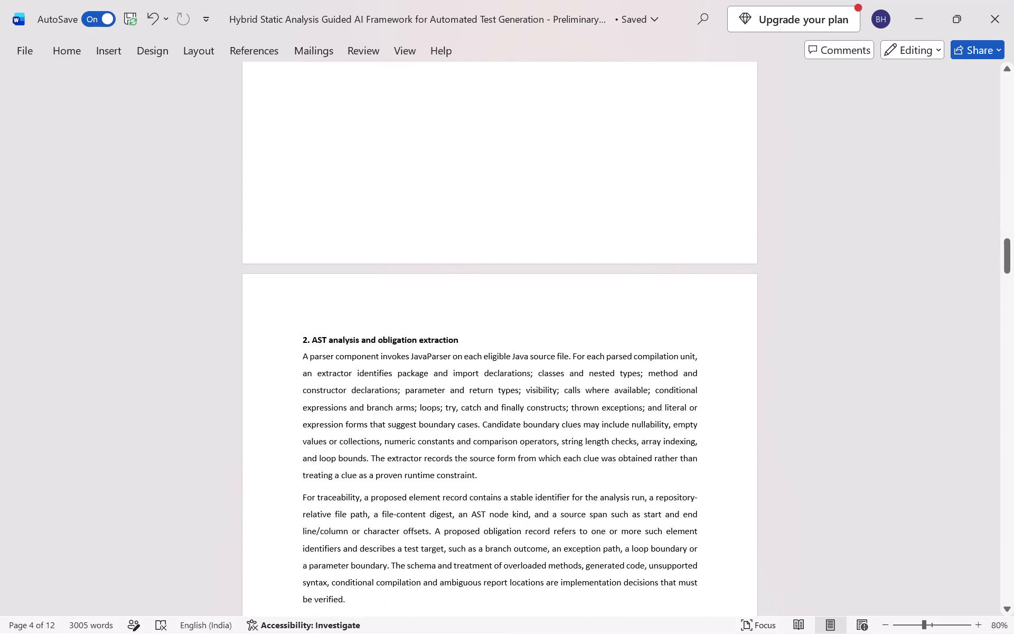
scroll(460, 259, up, 5)
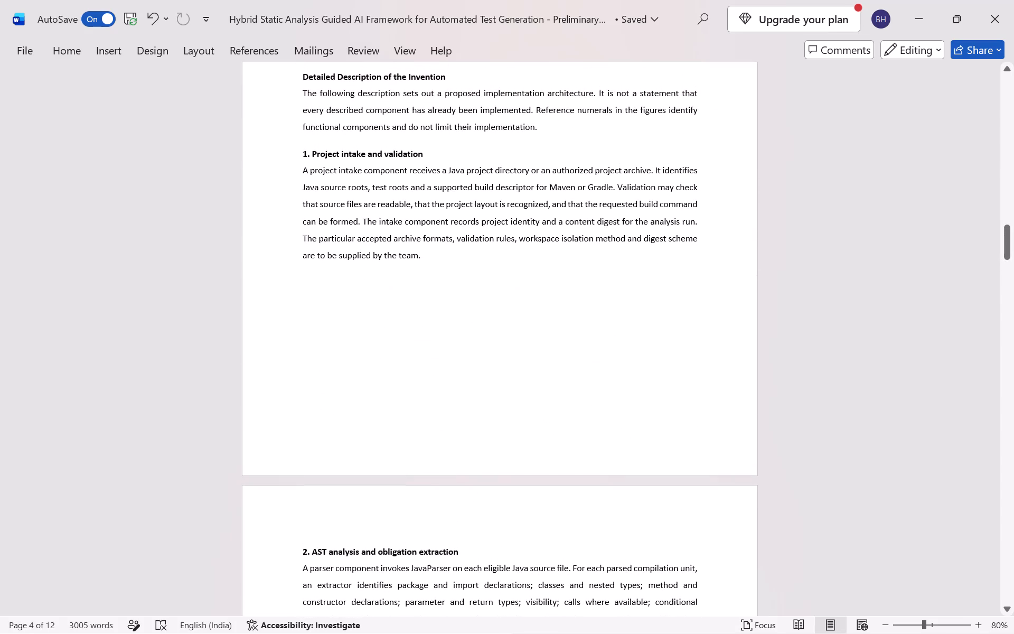
scroll(460, 259, up, 5)
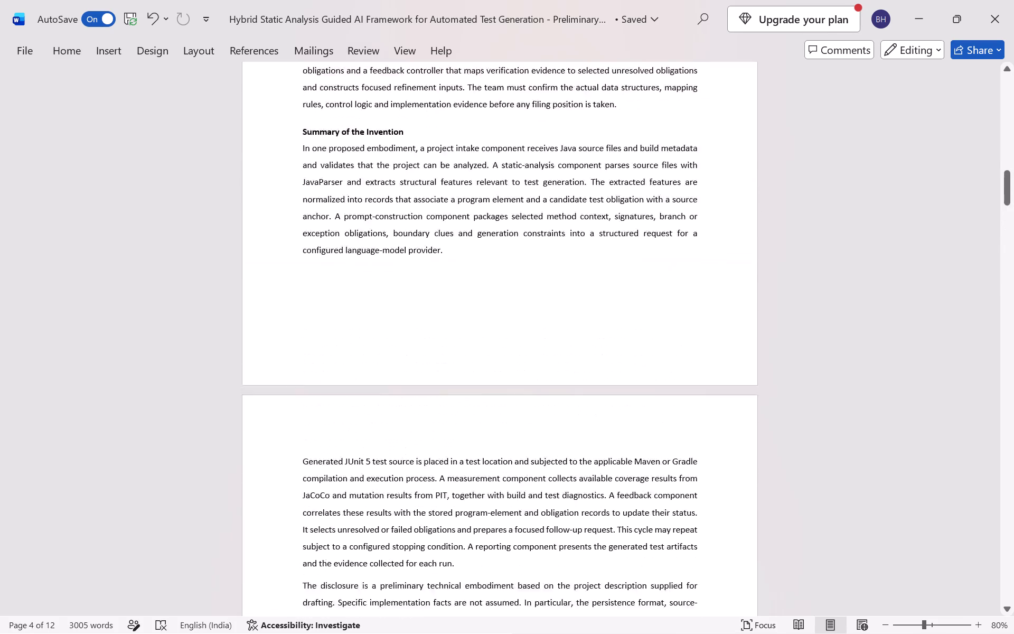
scroll(460, 259, up, 1)
scroll(460, 259, down, 1)
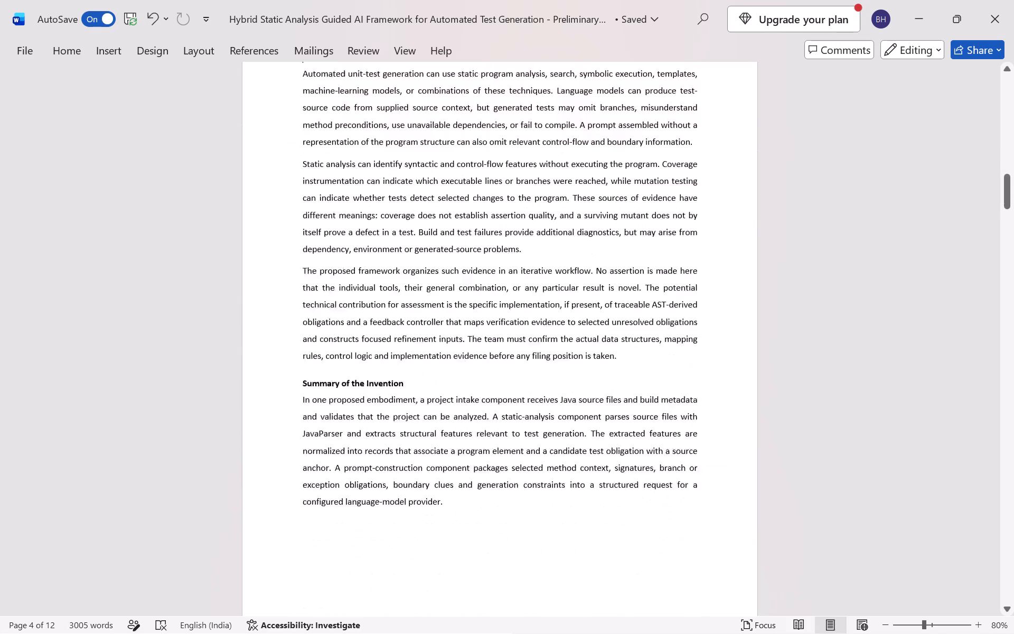
Look through the Hybrid document from the Detailed Description's numbered subsections to the figure sheets and the Abstract.
scroll(460, 259, down, 1)
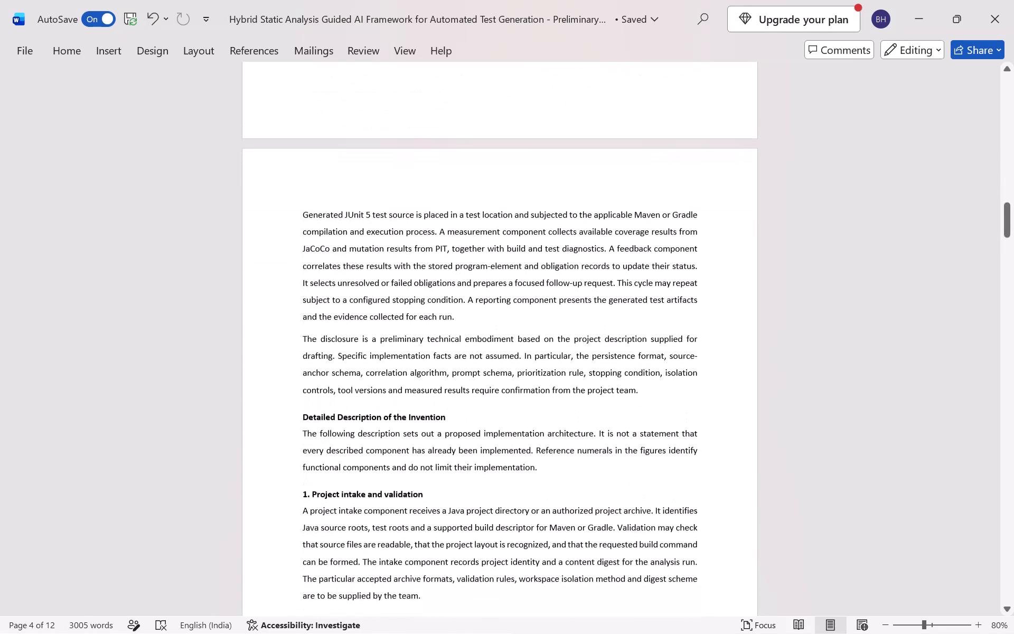
scroll(460, 259, down, 1)
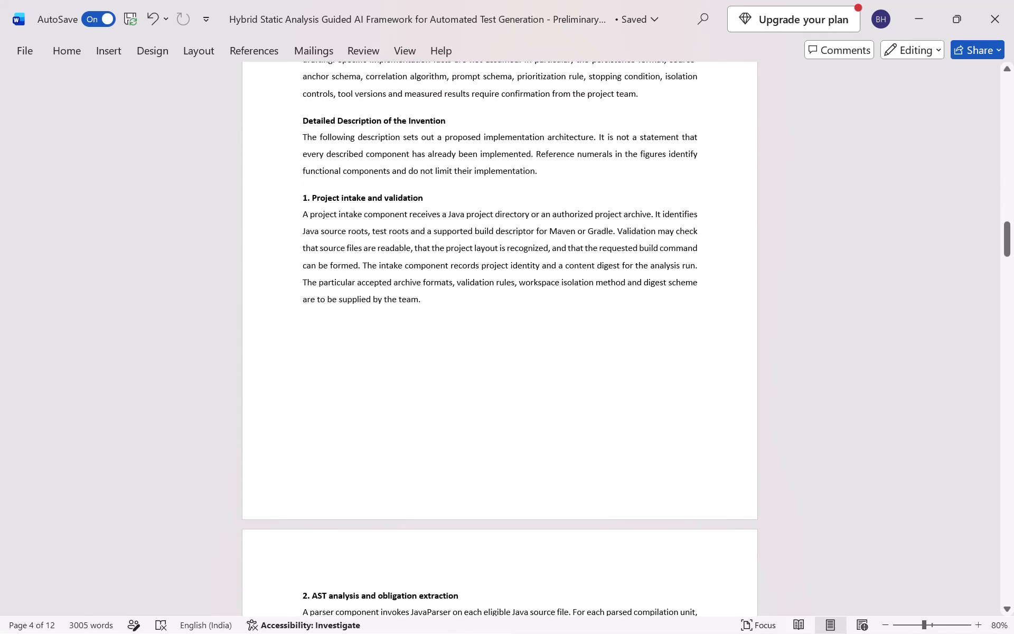
scroll(460, 259, down, 3)
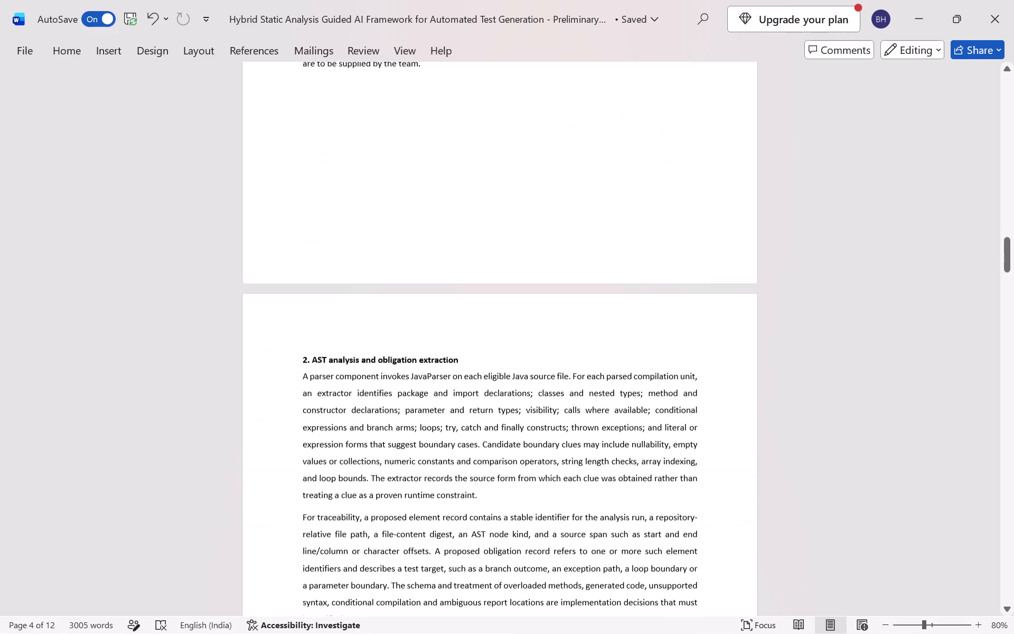
scroll(460, 259, down, 4)
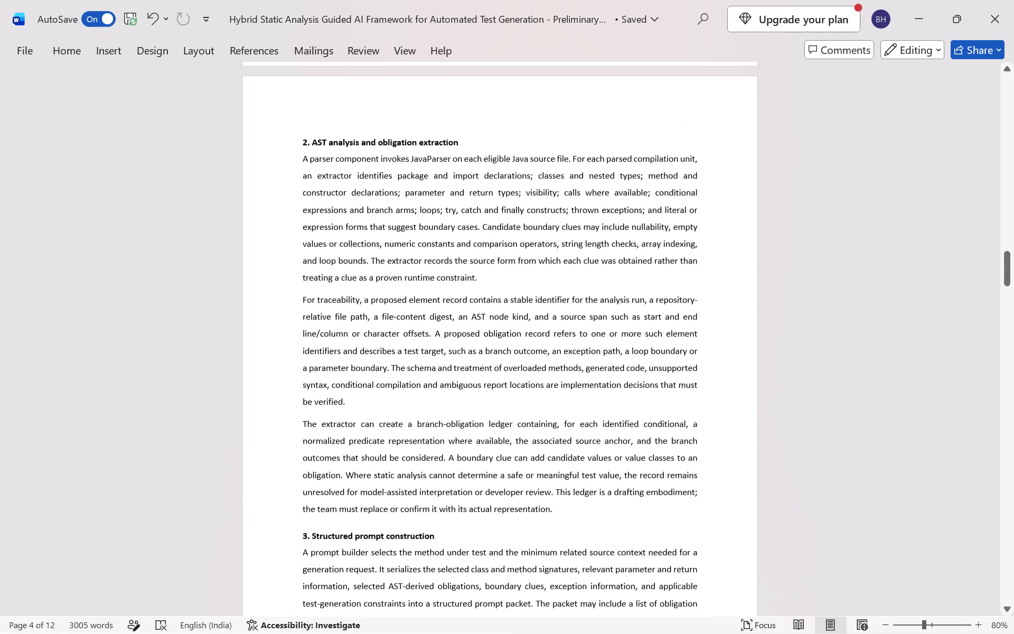
scroll(460, 259, down, 6)
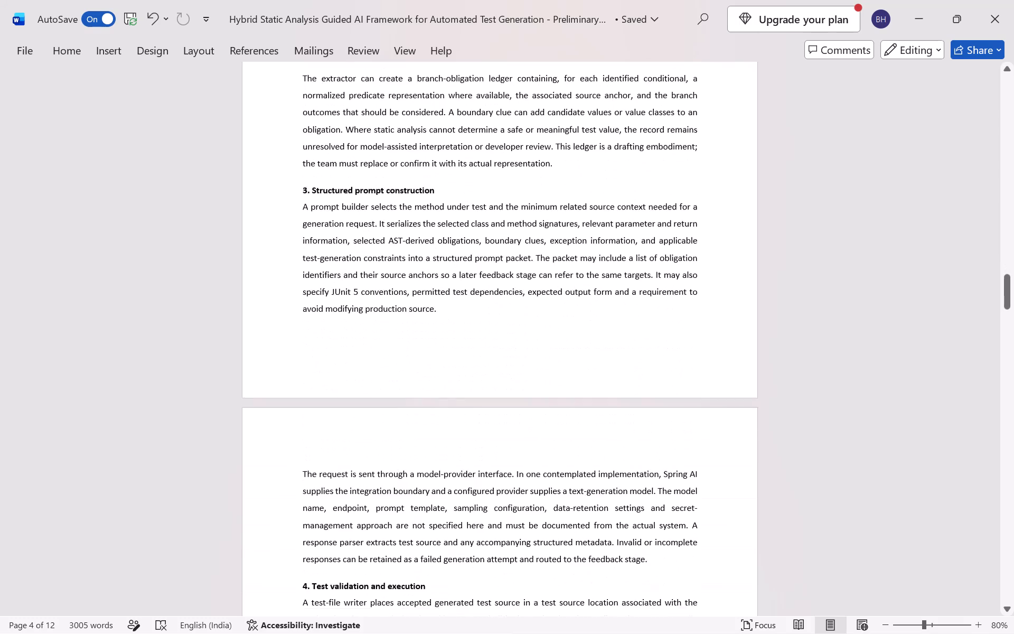
scroll(460, 259, down, 9)
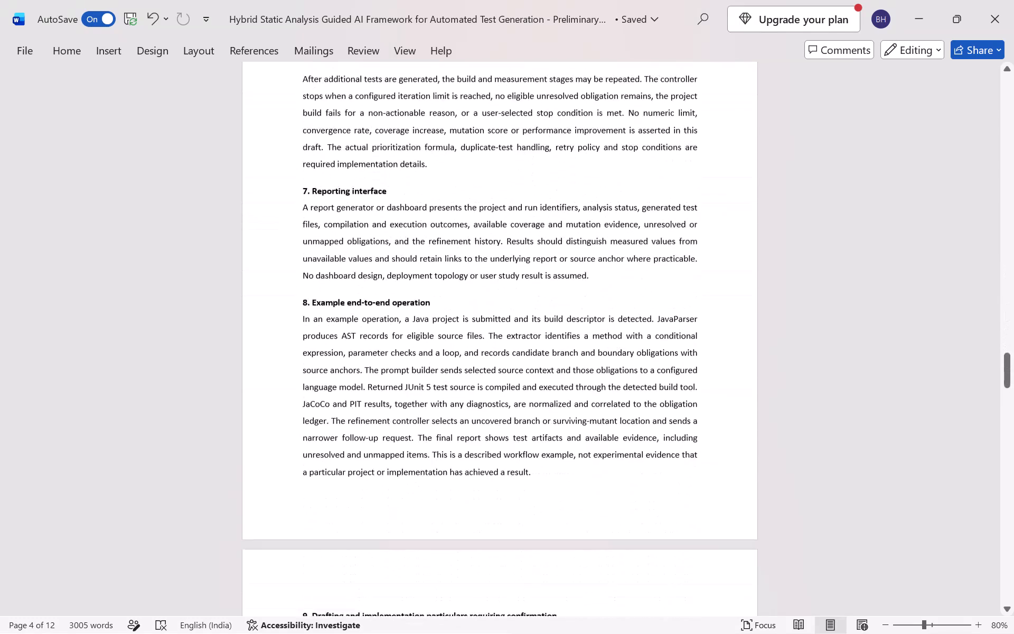
scroll(460, 259, down, 7)
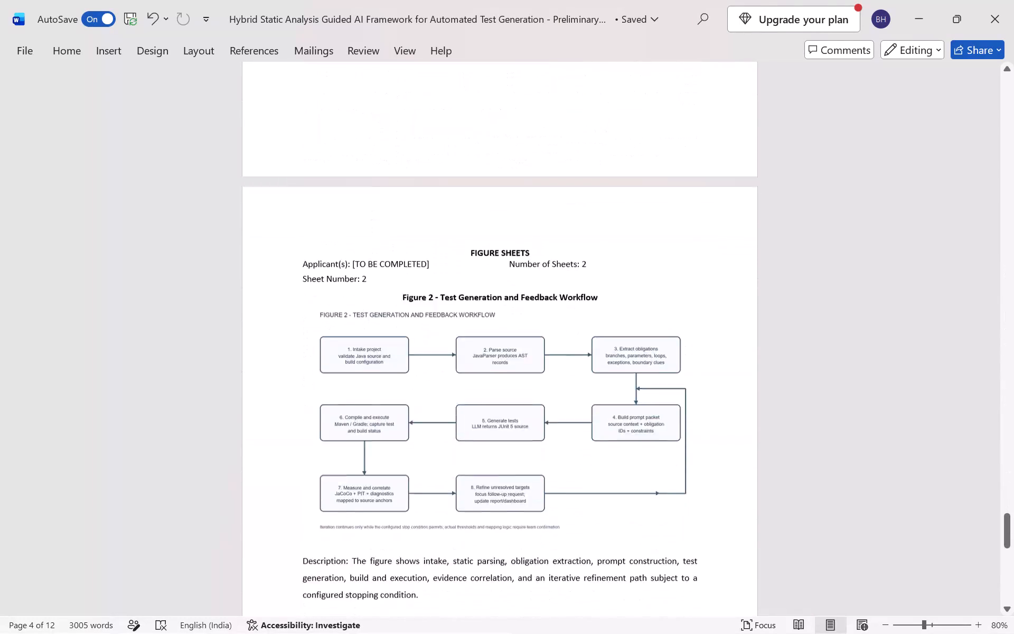
scroll(460, 259, down, 1)
scroll(460, 259, up, 2)
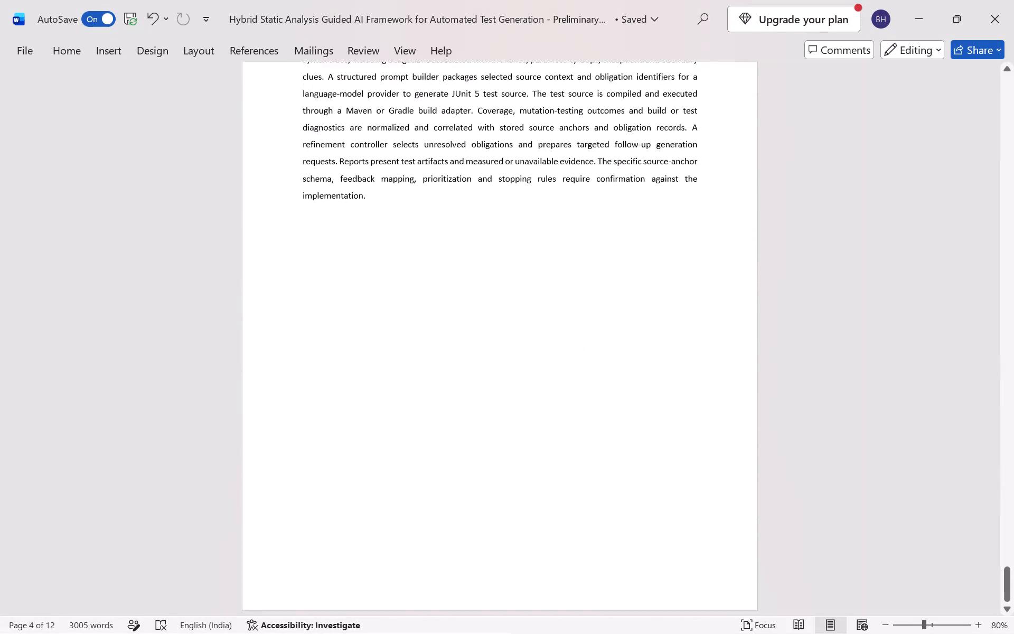
Review the Hybrid specification once more from its title page through to the Abstract, including the drafting particulars and Claims page.
scroll(460, 259, up, 7)
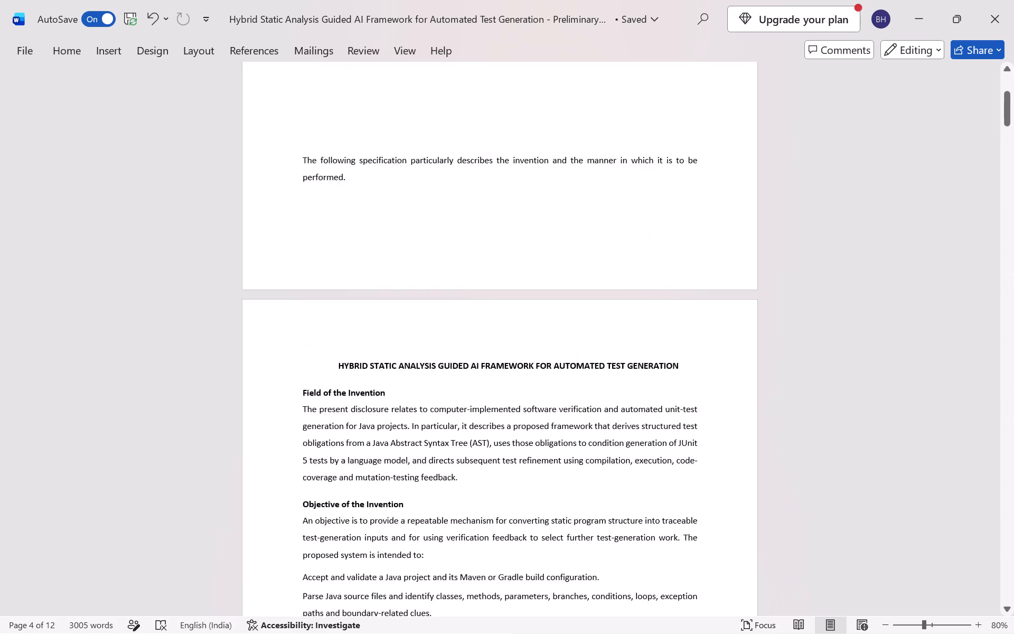
scroll(460, 259, down, 5)
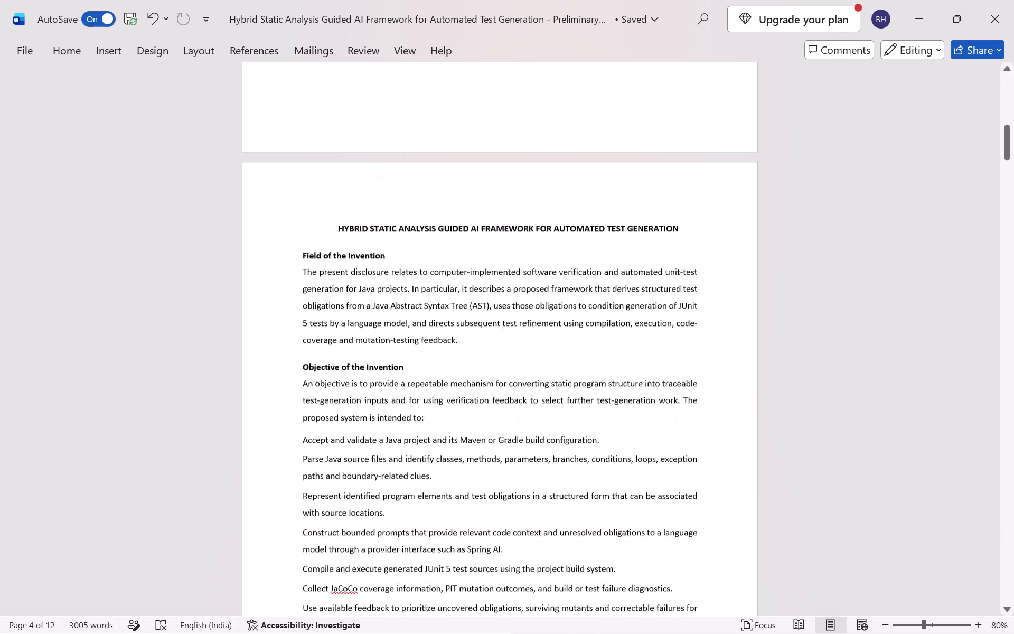
scroll(460, 259, down, 7)
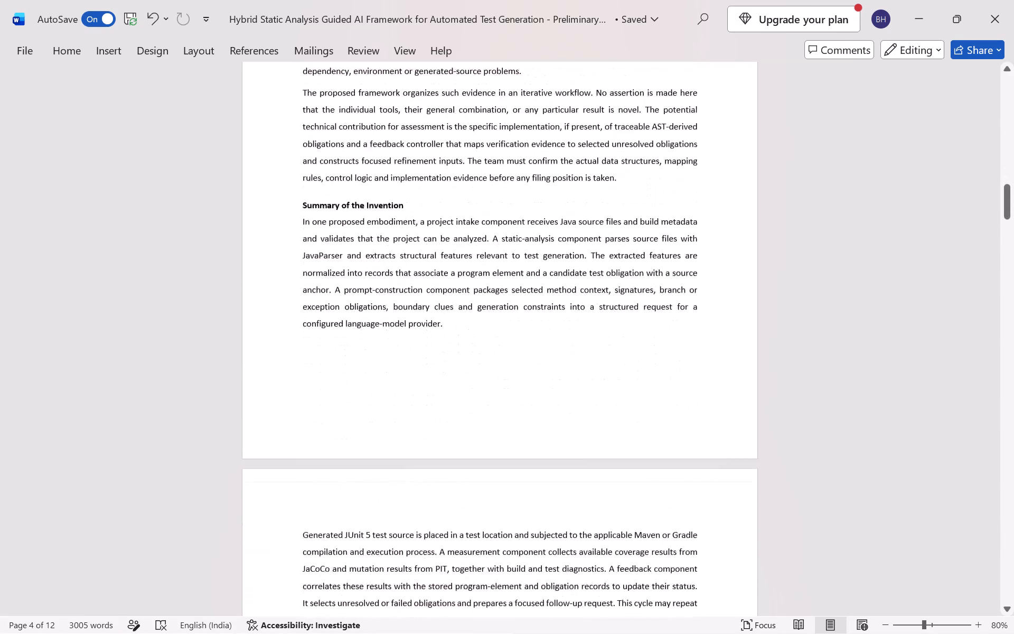
scroll(460, 259, down, 5)
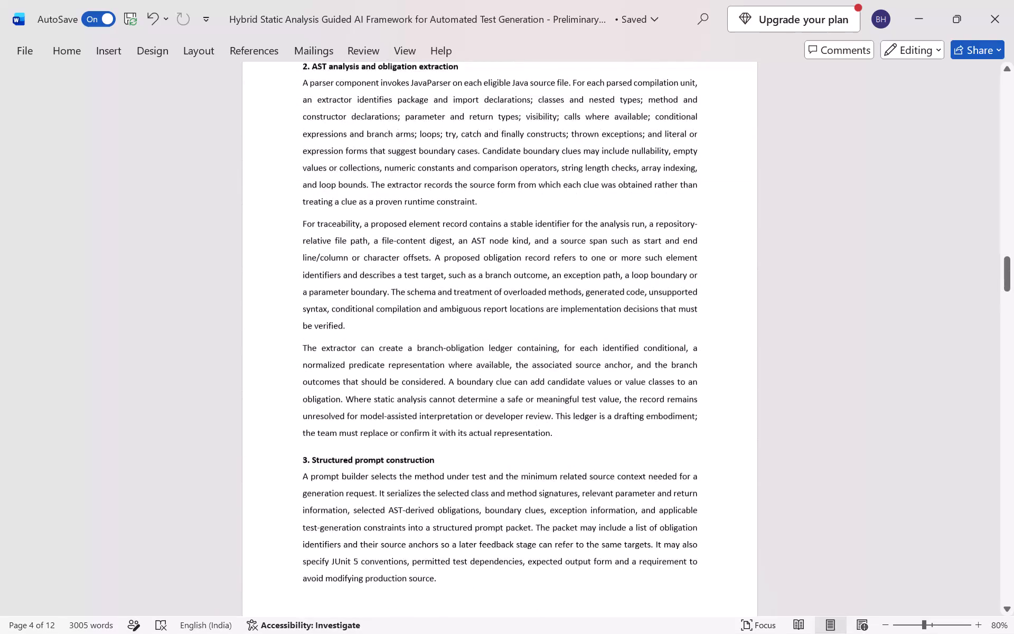
scroll(460, 259, down, 5)
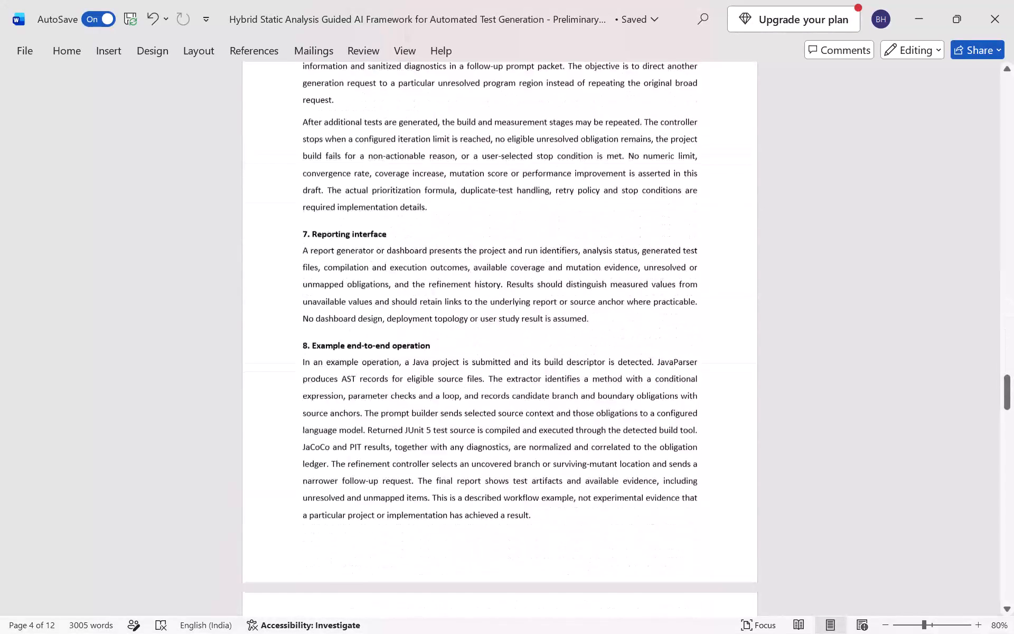
scroll(460, 259, down, 11)
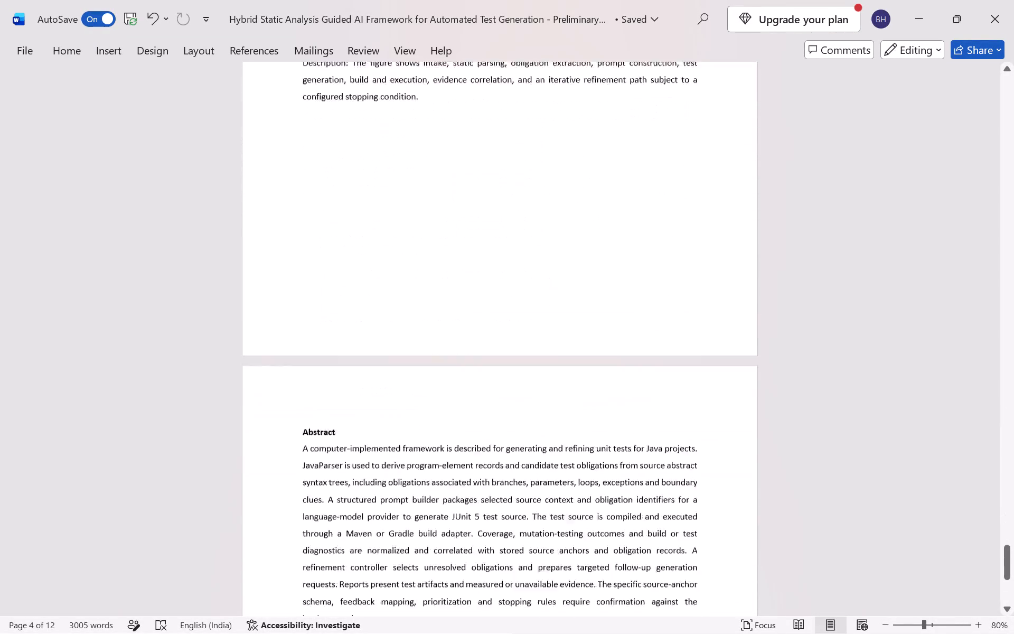
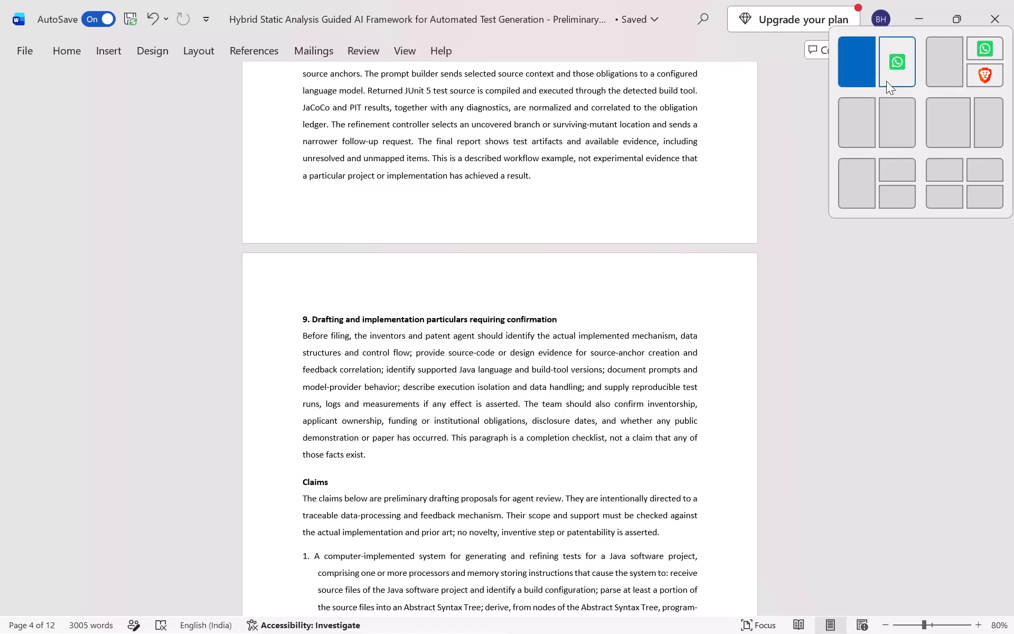
In Word, review the Hybrid specification from section 9 through the claims to the Figure 1 system architecture sheet.
scroll(702, 379, down, 2)
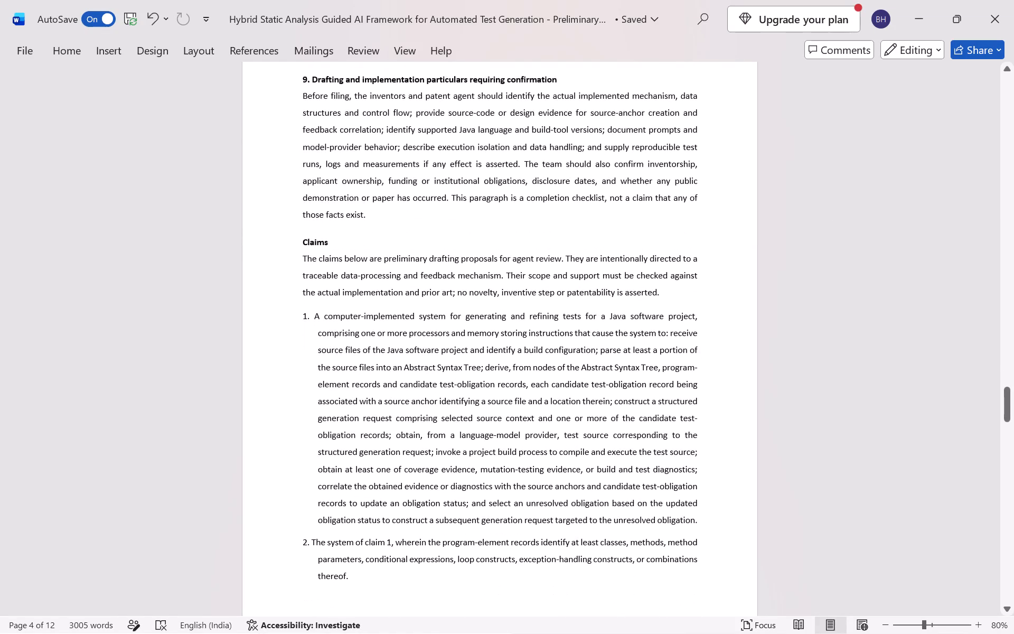
scroll(702, 379, down, 3)
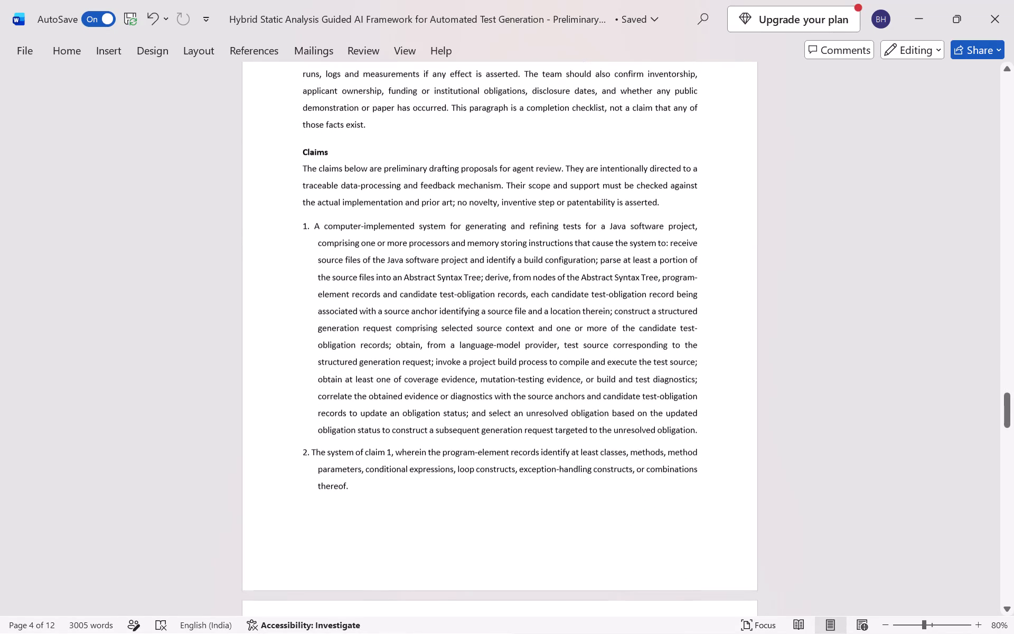
scroll(702, 379, down, 2)
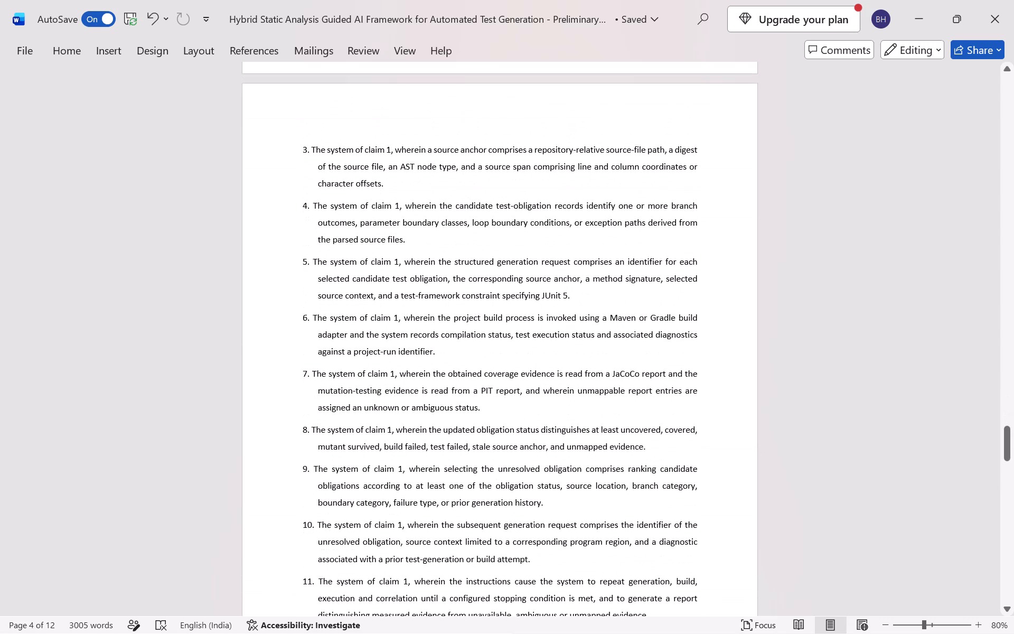
scroll(702, 379, down, 1)
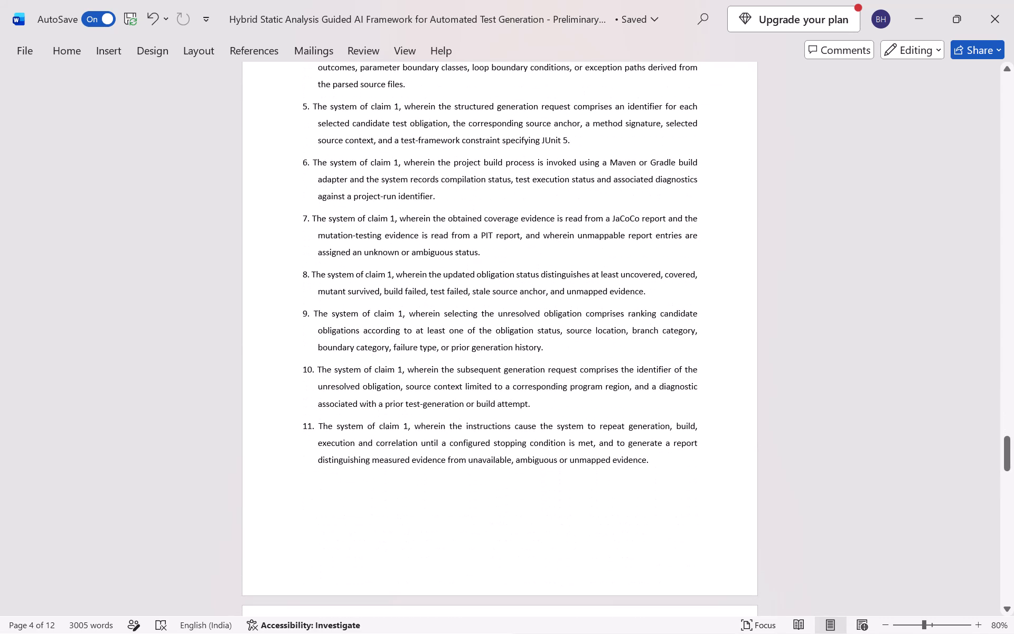
scroll(702, 379, down, 5)
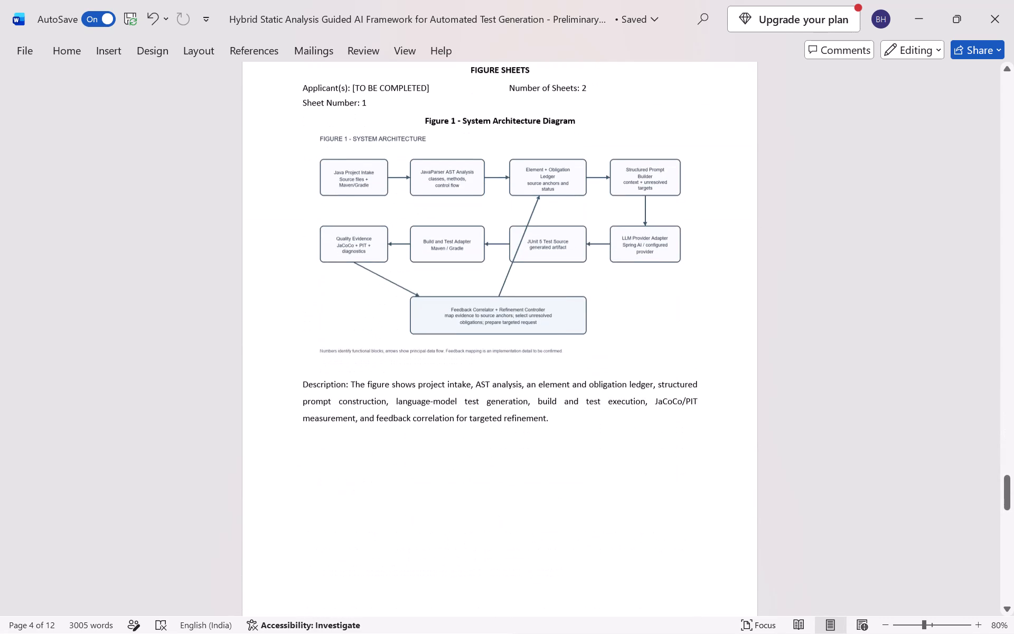
scroll(702, 379, up, 1)
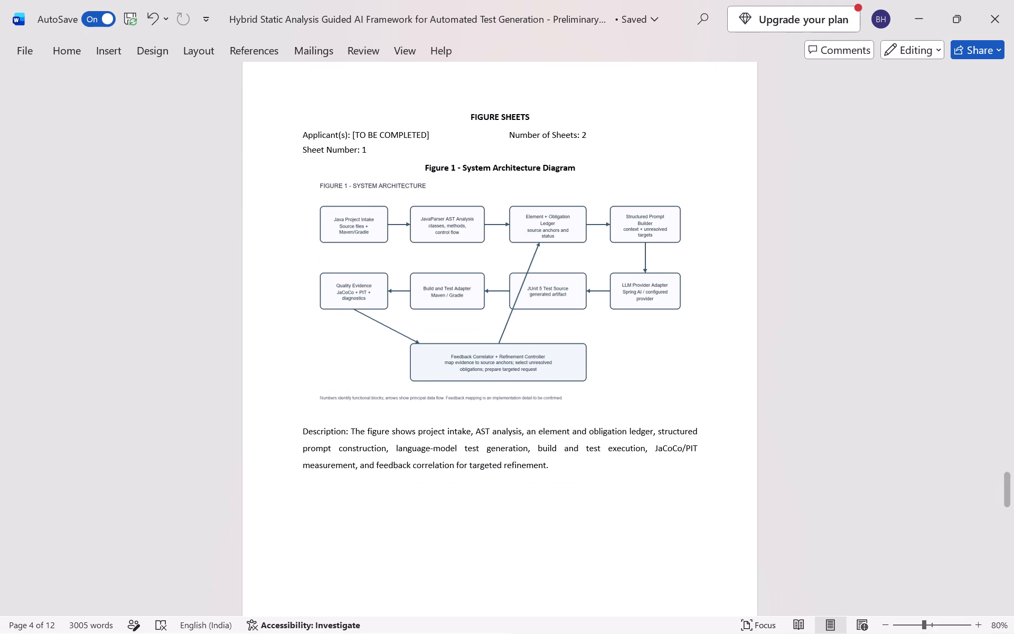
click(673, 598)
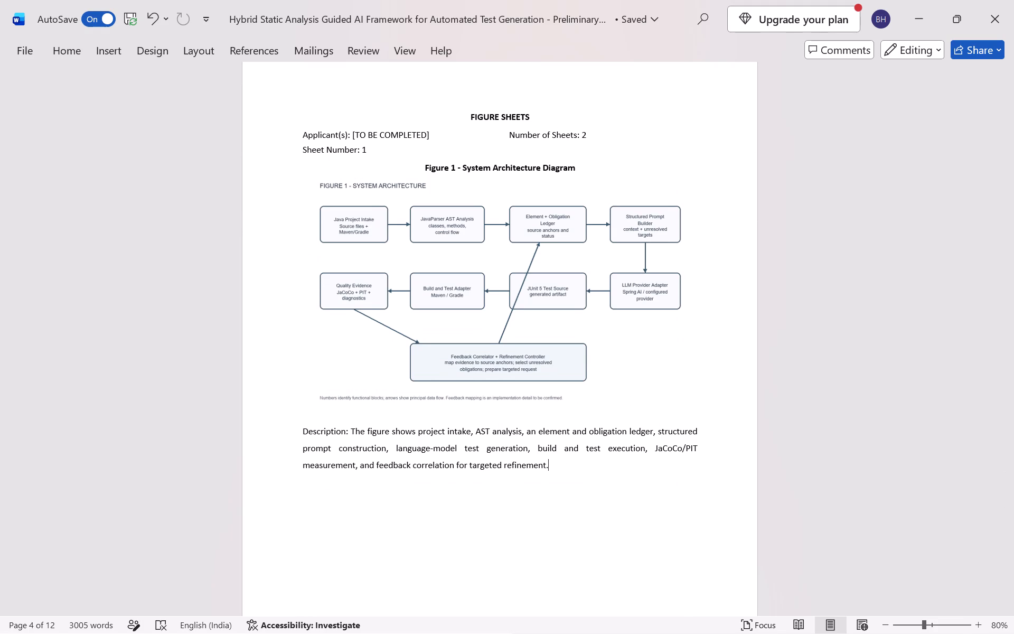
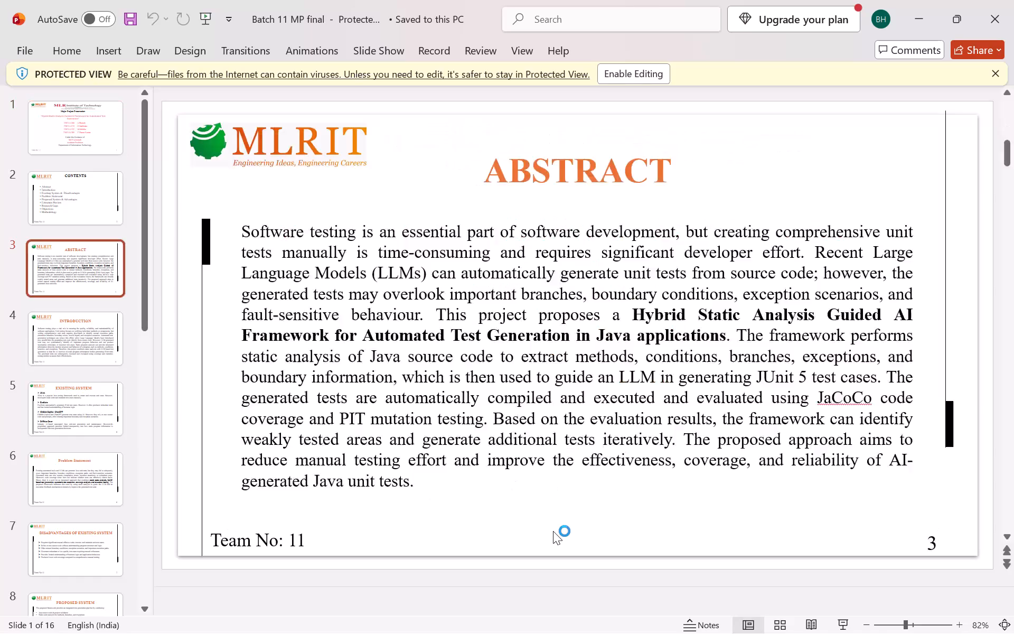
In the Batch 11 MP final presentation, find the Architecture slide and copy its diagram picture.
scroll(553, 531, down, 8)
scroll(553, 531, up, 1)
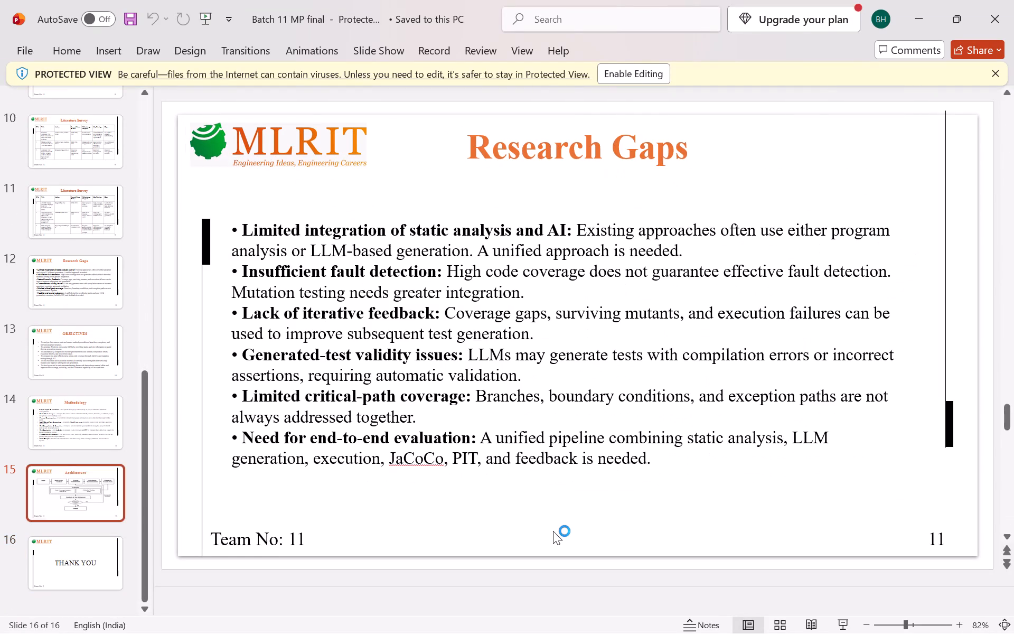
scroll(553, 531, down, 1)
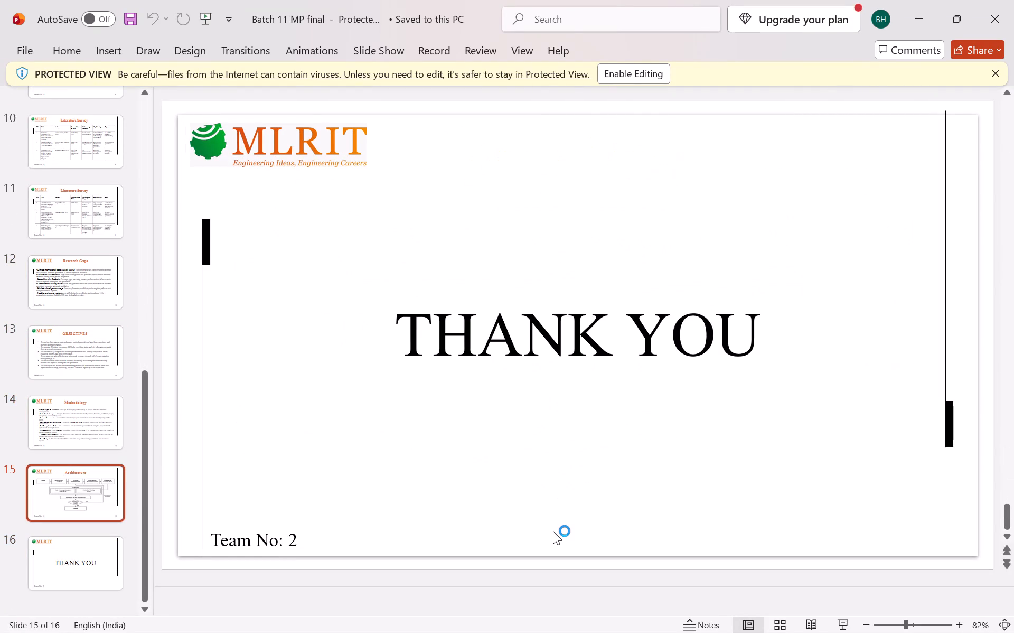
drag(553, 531, 59, 492)
click(59, 492)
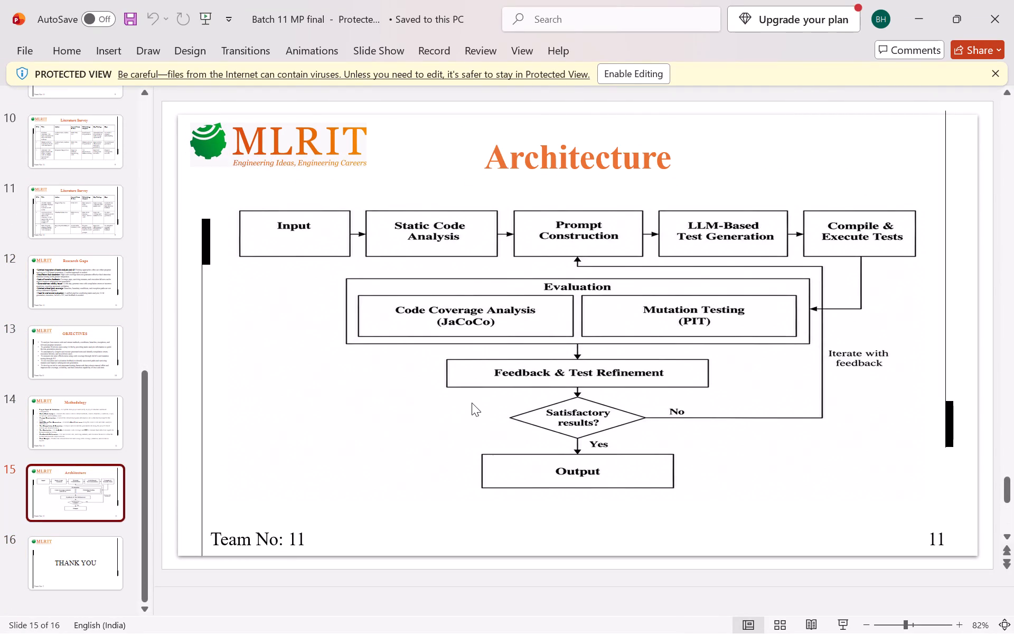
right_click(591, 334)
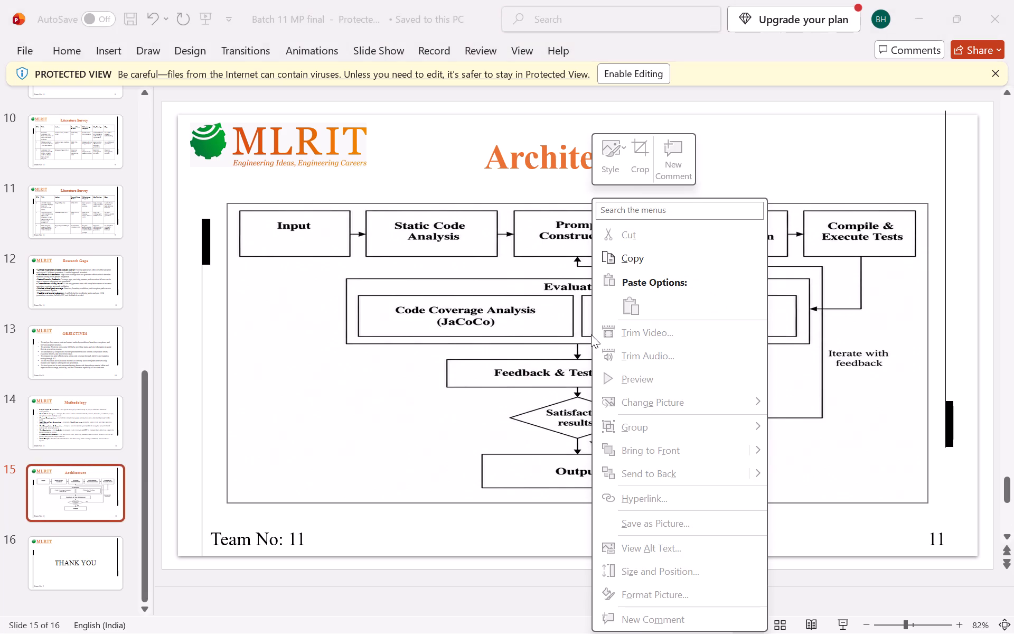
click(660, 263)
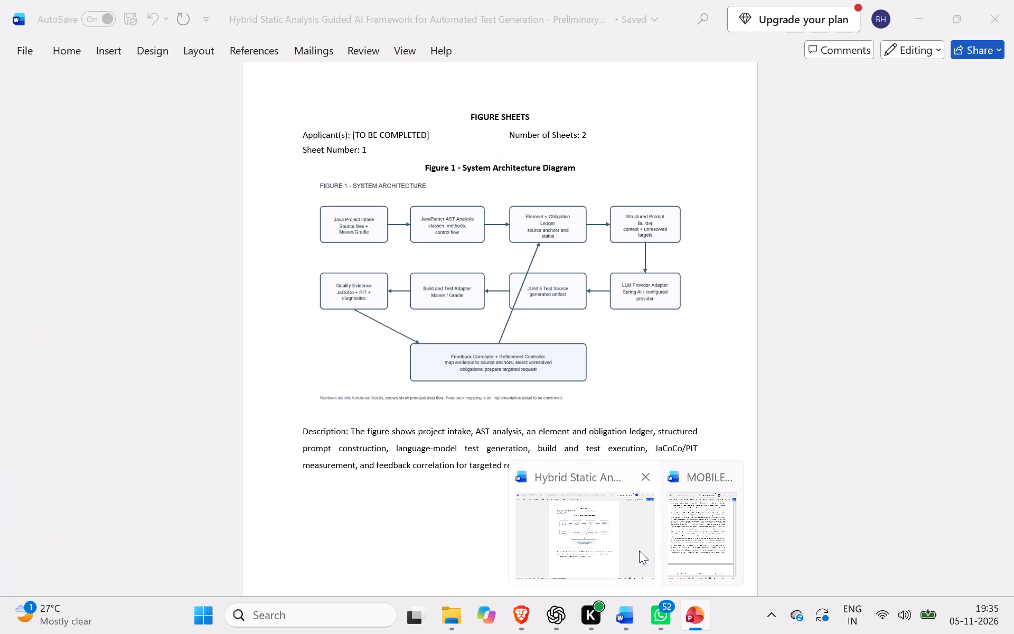
Switch to the Hybrid specification in Word and replace the Figure 1 system architecture picture with the copied Architecture diagram.
click(639, 551)
scroll(623, 295, up, 3)
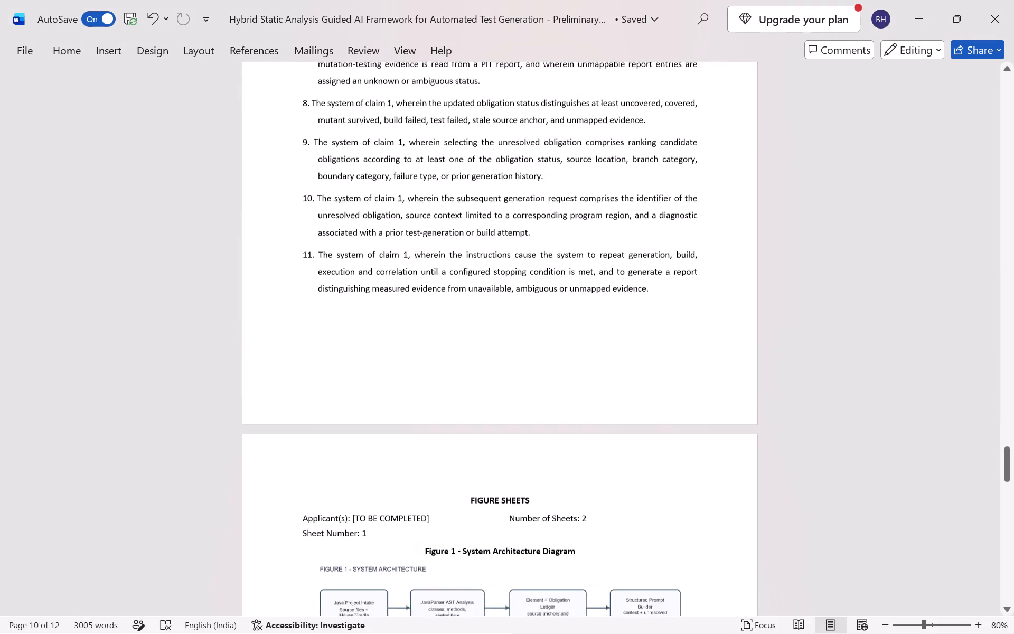
scroll(623, 295, down, 1)
click(513, 304)
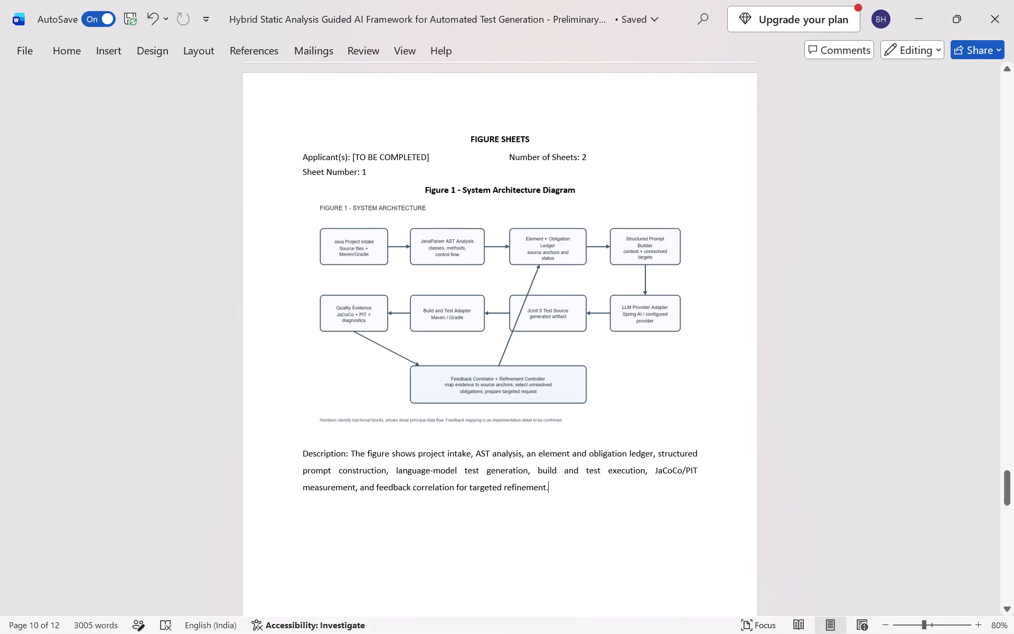
key(BackSpace)
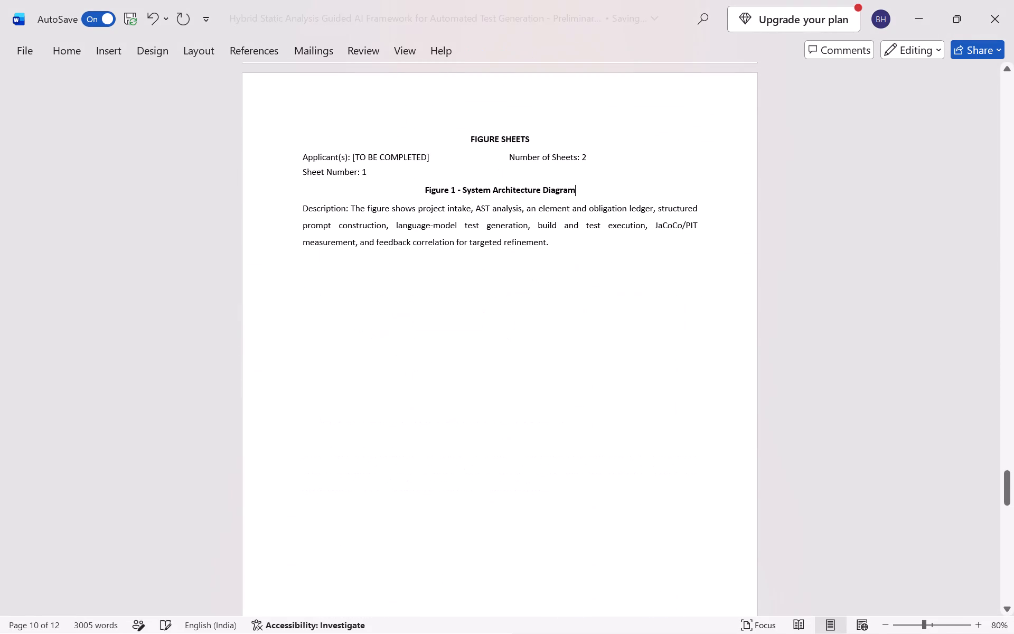
key(ctrl+v)
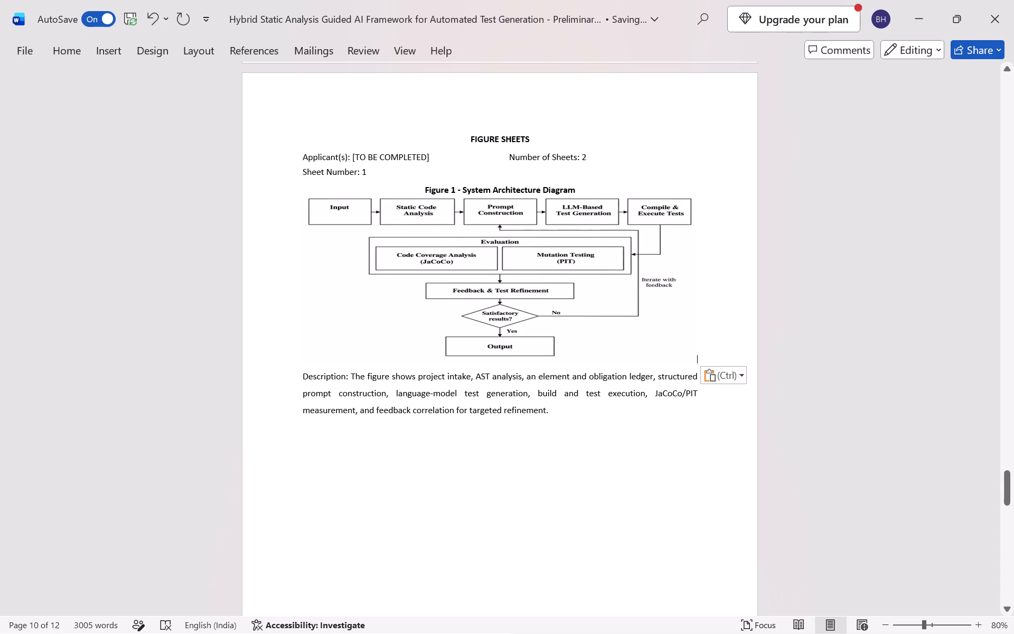
Review the Hybrid specification's figure sheets and abstract, including the Figure 2 workflow, and return to the last claims before Figure 1.
scroll(453, 399, down, 3)
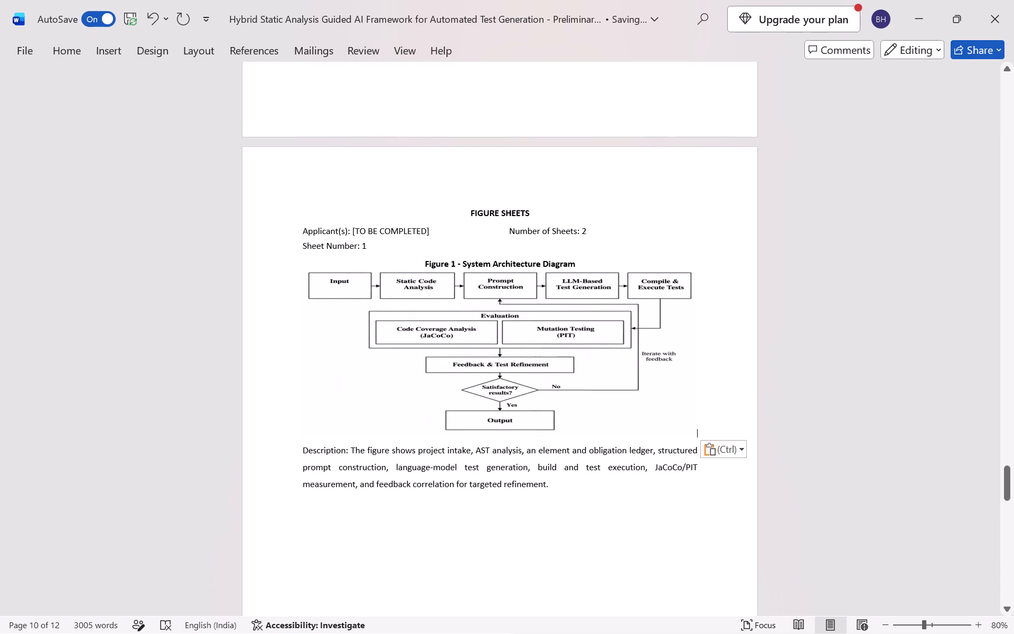
scroll(453, 399, down, 3)
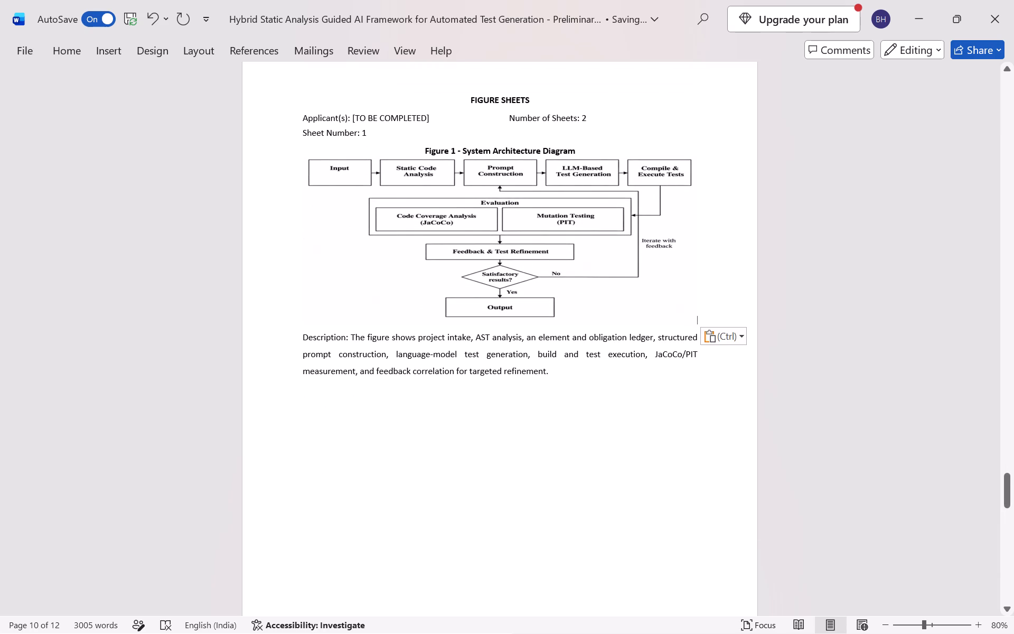
scroll(453, 399, down, 2)
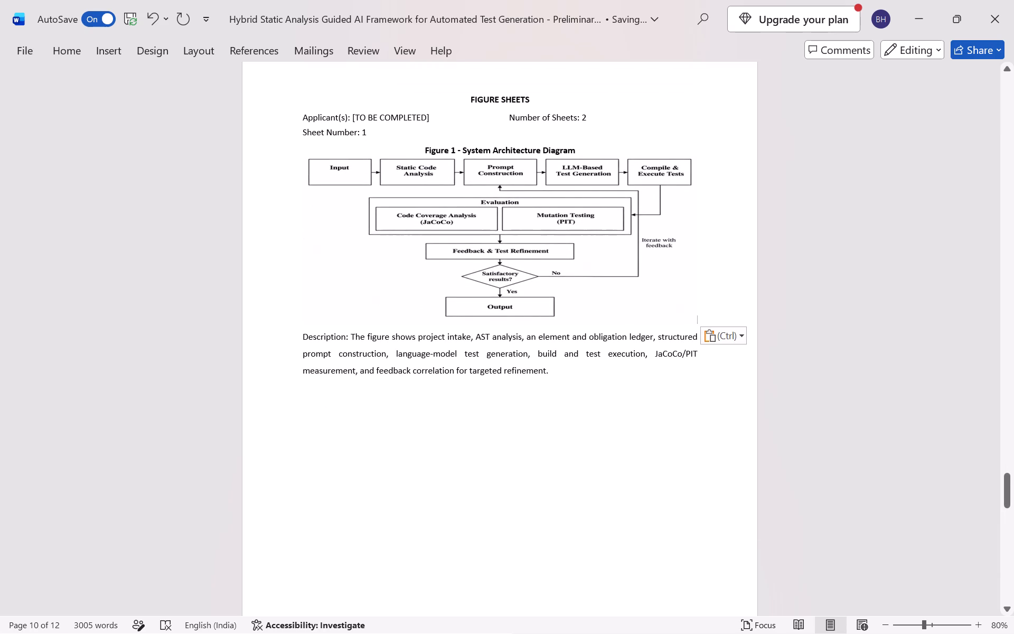
scroll(453, 399, down, 4)
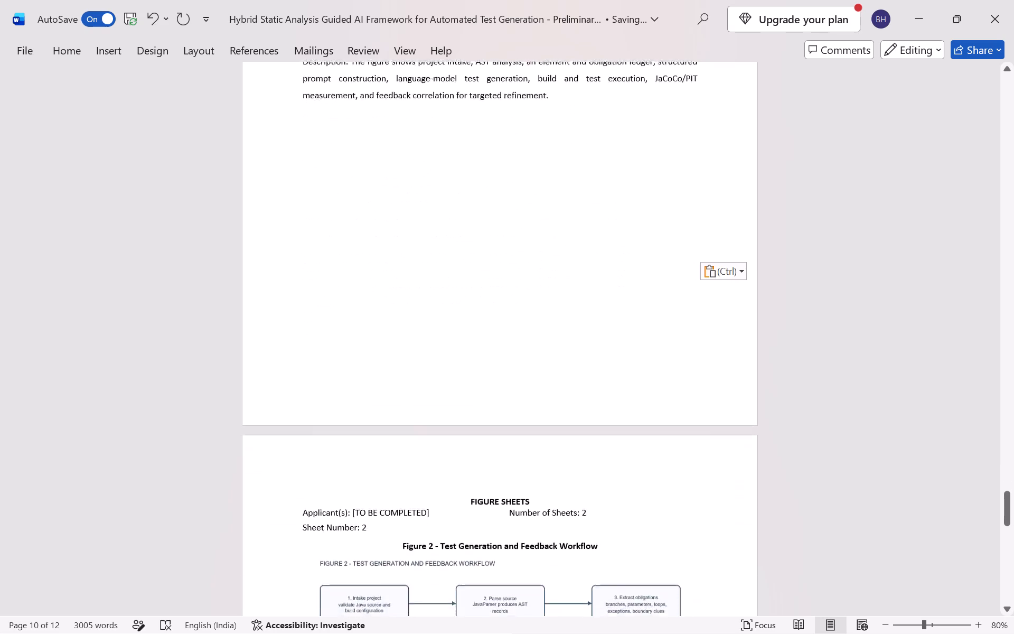
scroll(453, 399, down, 1)
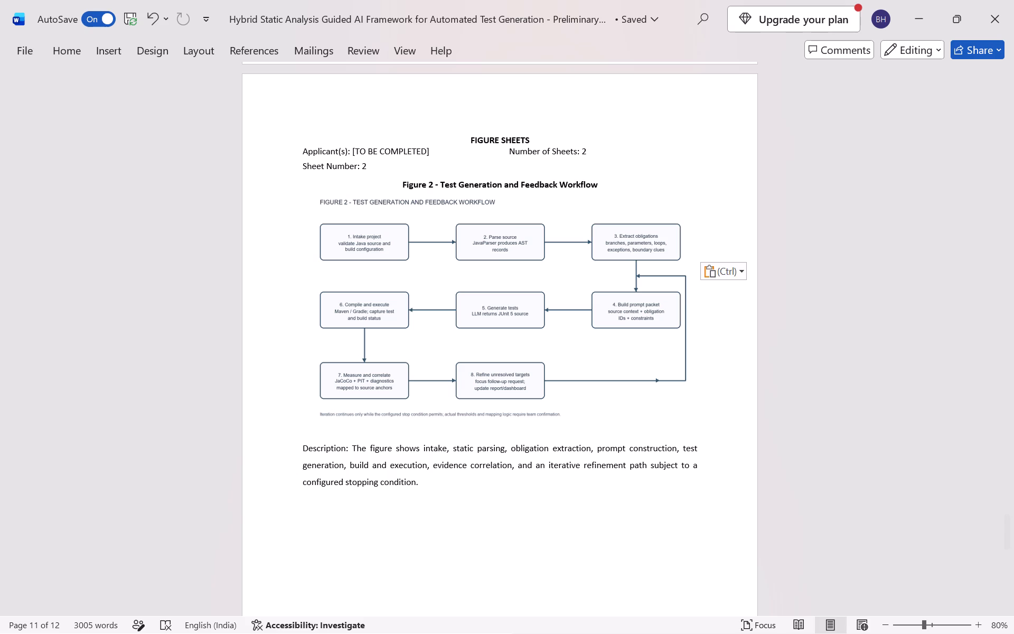
scroll(453, 399, down, 1)
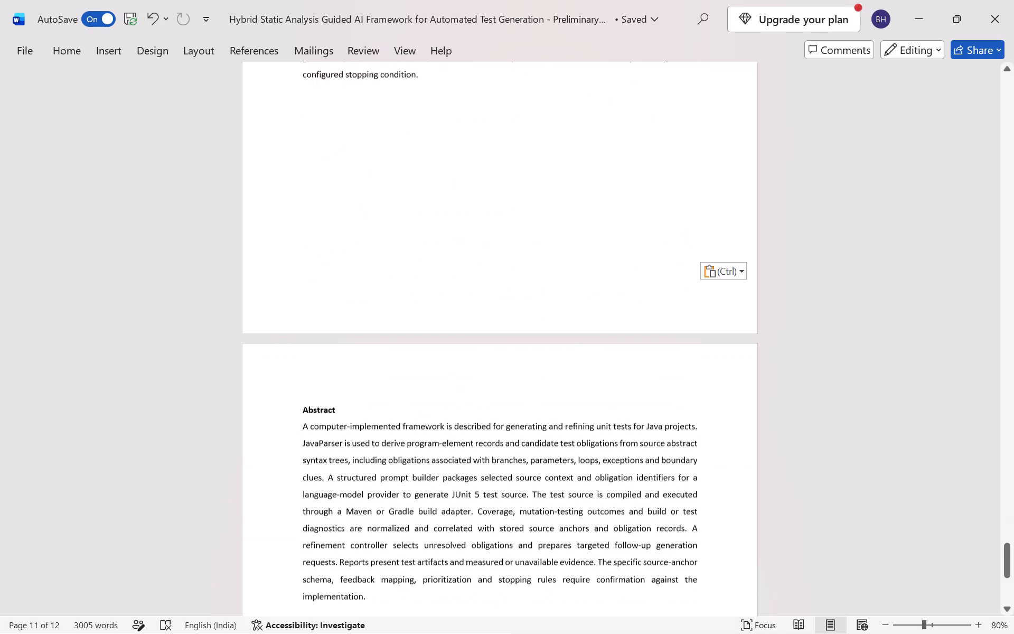
scroll(453, 399, down, 1)
scroll(453, 399, up, 3)
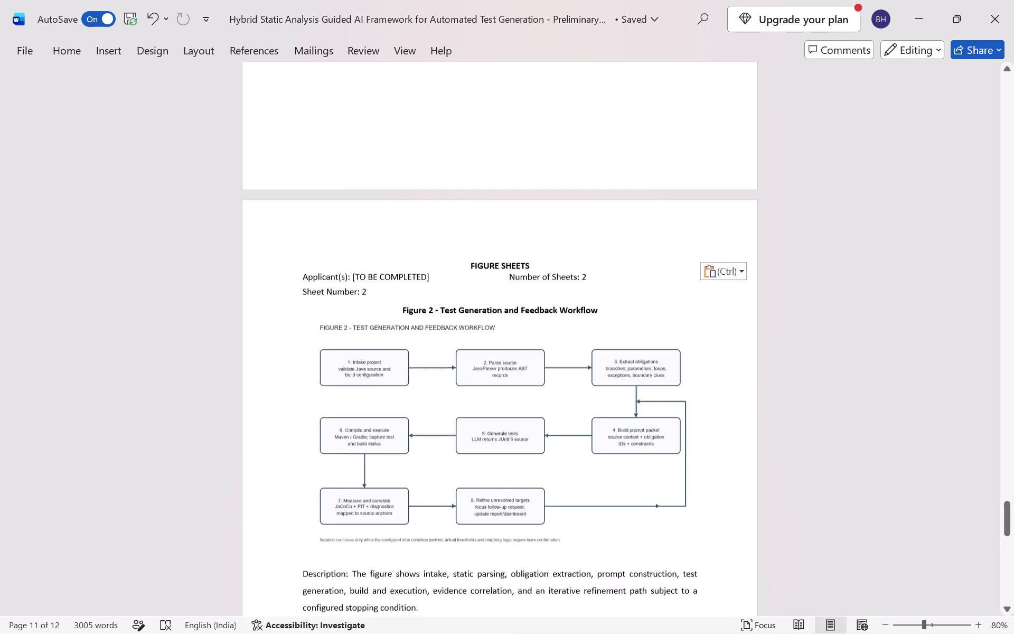
scroll(453, 399, up, 5)
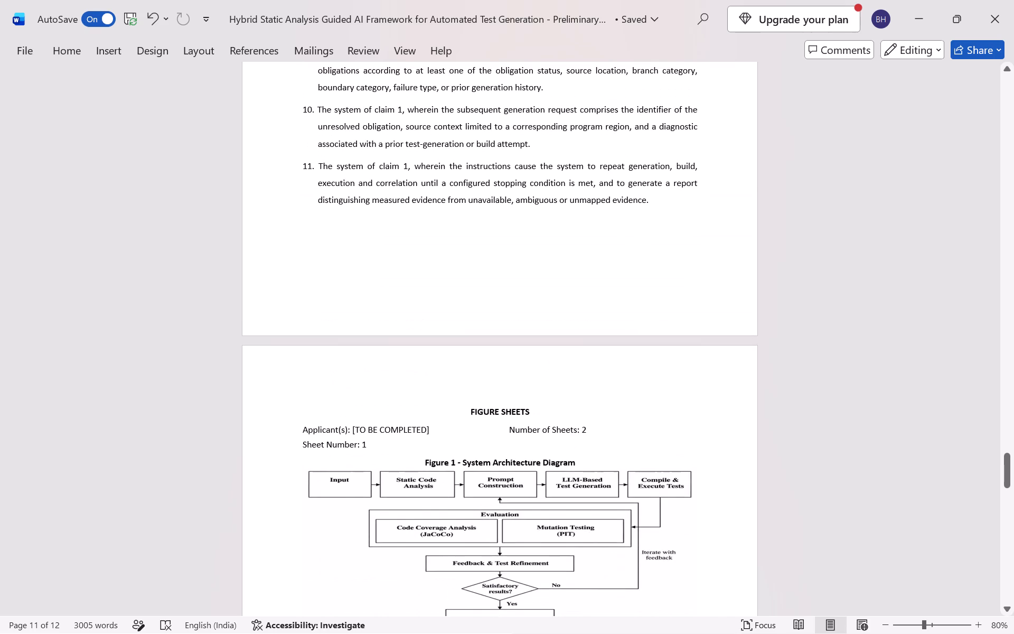
scroll(453, 399, up, 1)
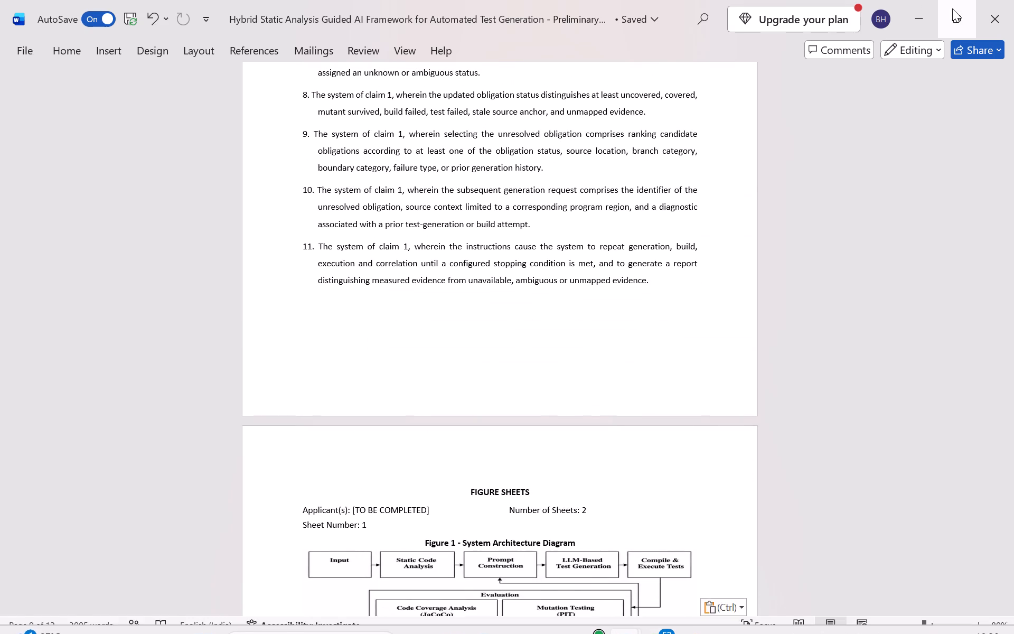
Arrange the MOBILE-BASED reference and the Hybrid specification side by side, with the reference on the left half.
click(697, 371)
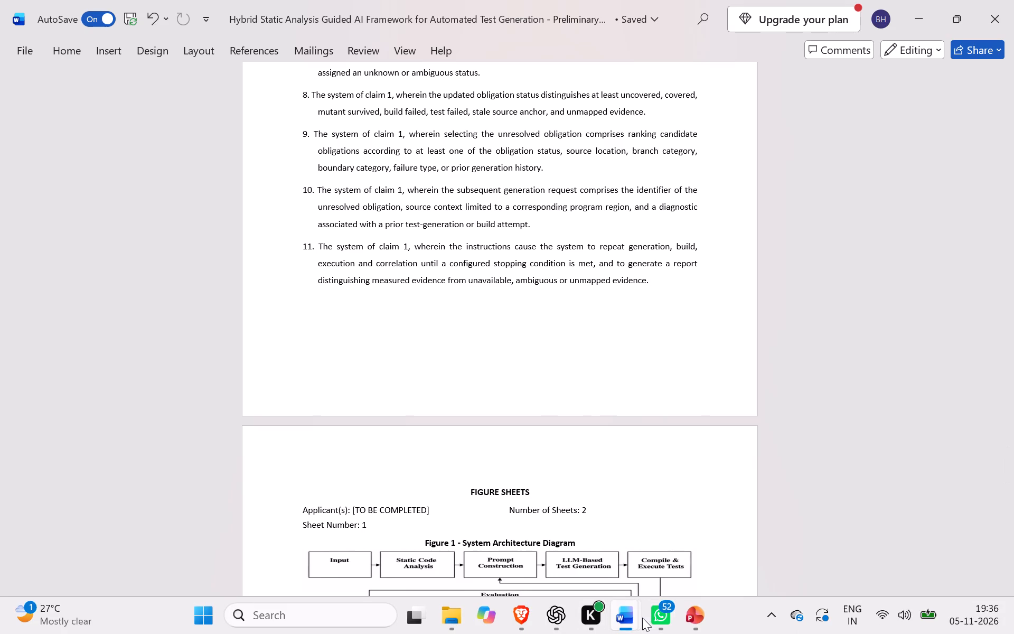
click(683, 546)
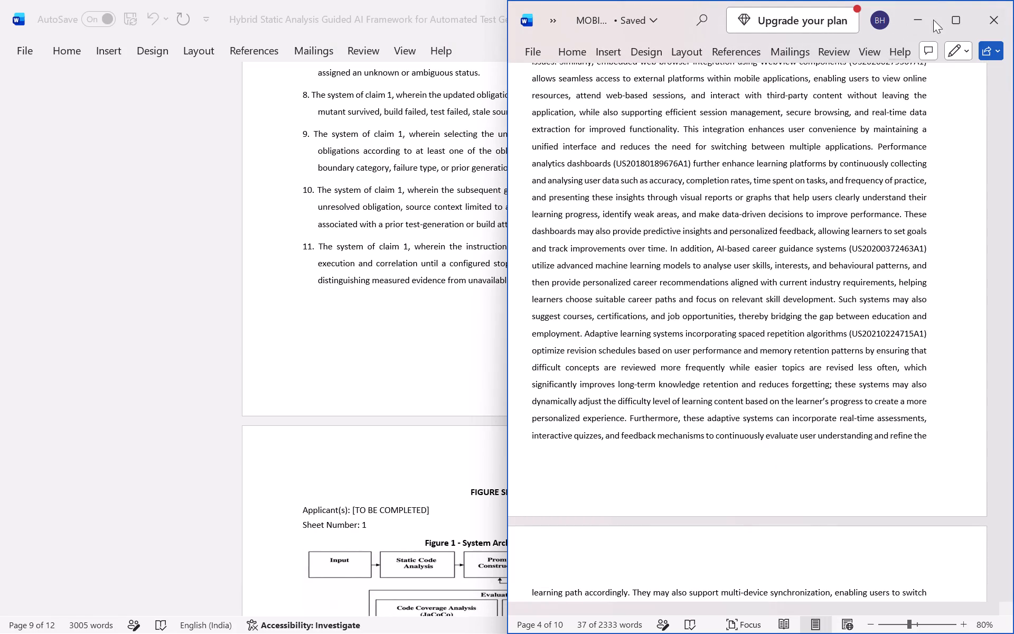
click(900, 62)
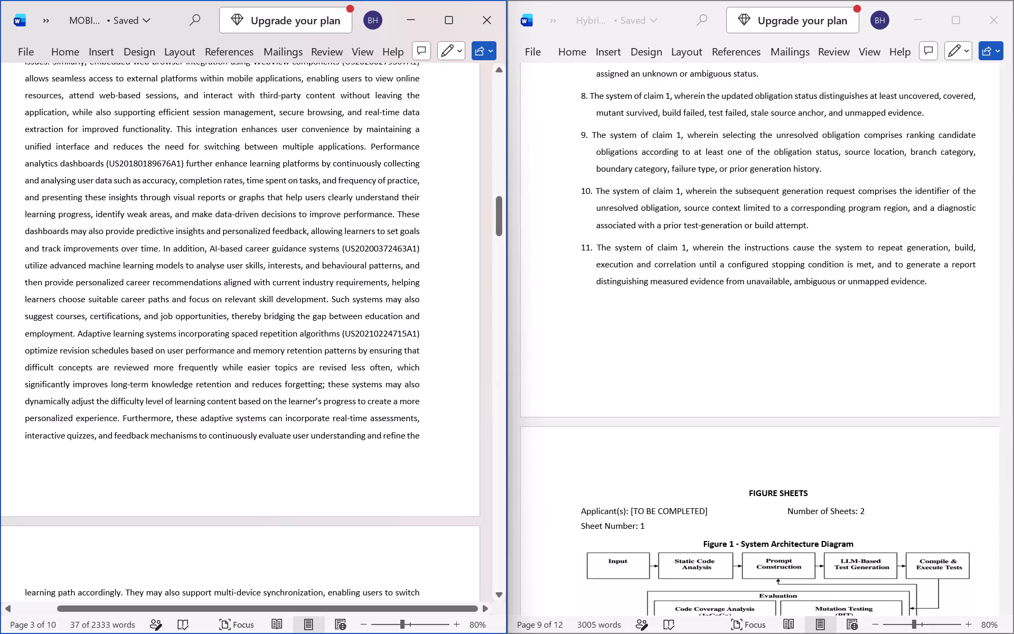
Examine the MOBILE-BASED reference's background, cover page, field and objective sections, and clear the text selection in Field of the Invention.
scroll(10, 327, down, 1)
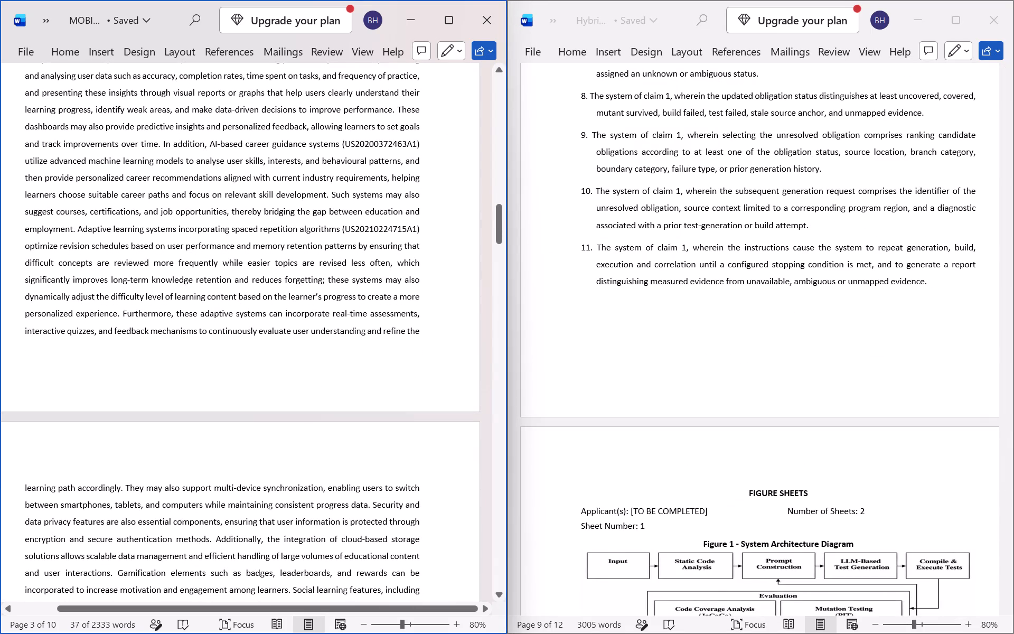
scroll(169, 310, up, 2)
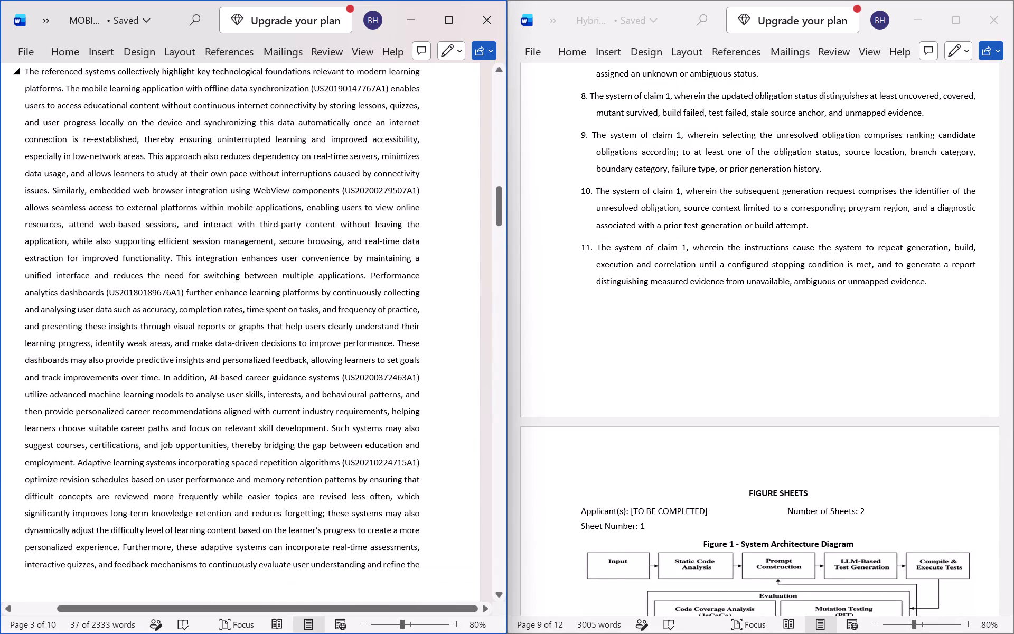
scroll(169, 310, up, 2)
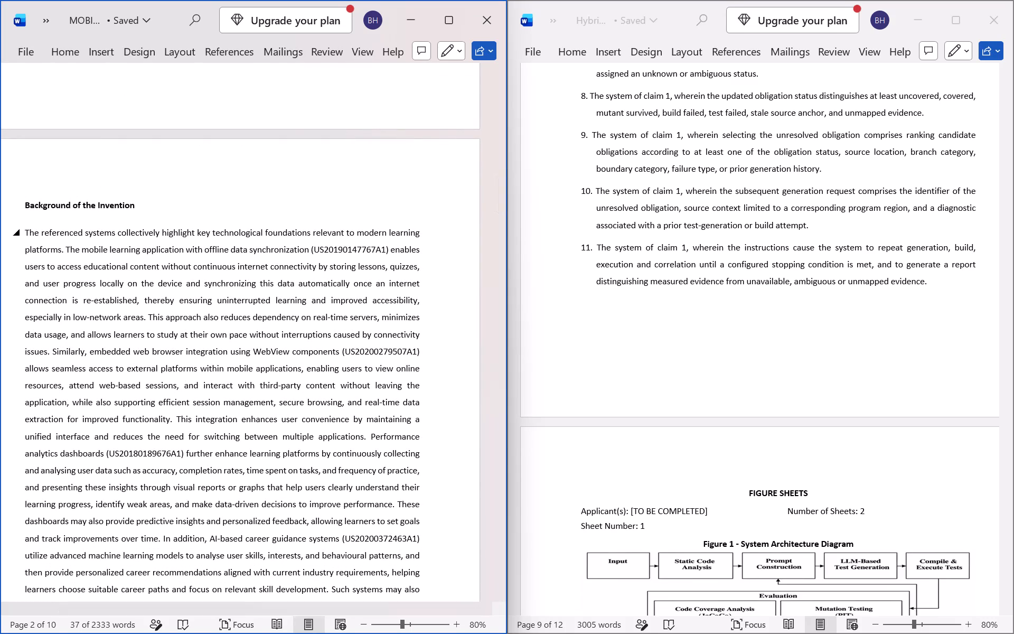
scroll(169, 310, down, 1)
scroll(169, 310, up, 2)
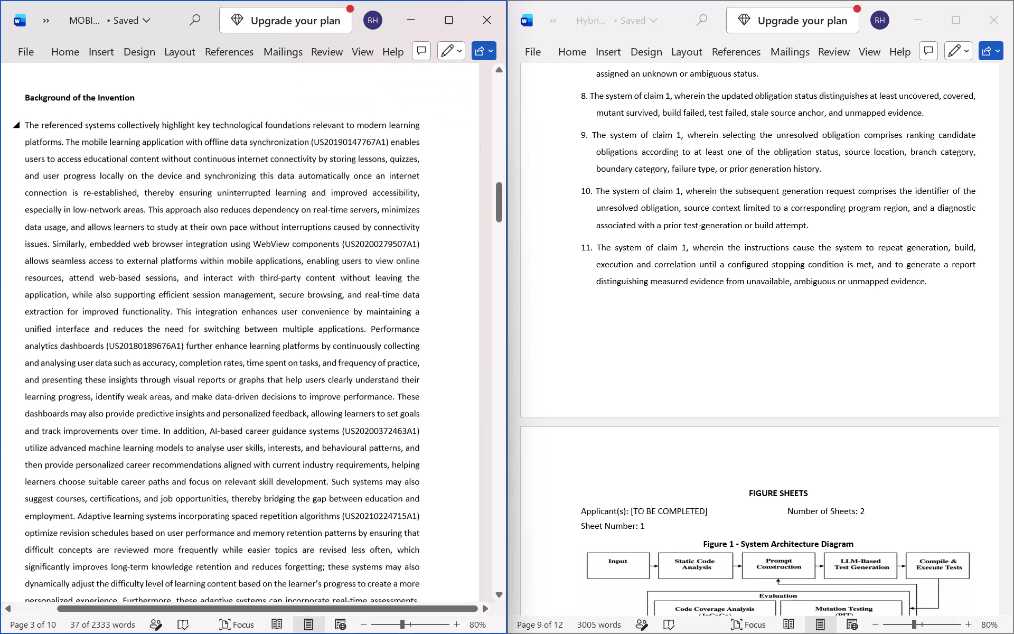
scroll(169, 310, up, 2)
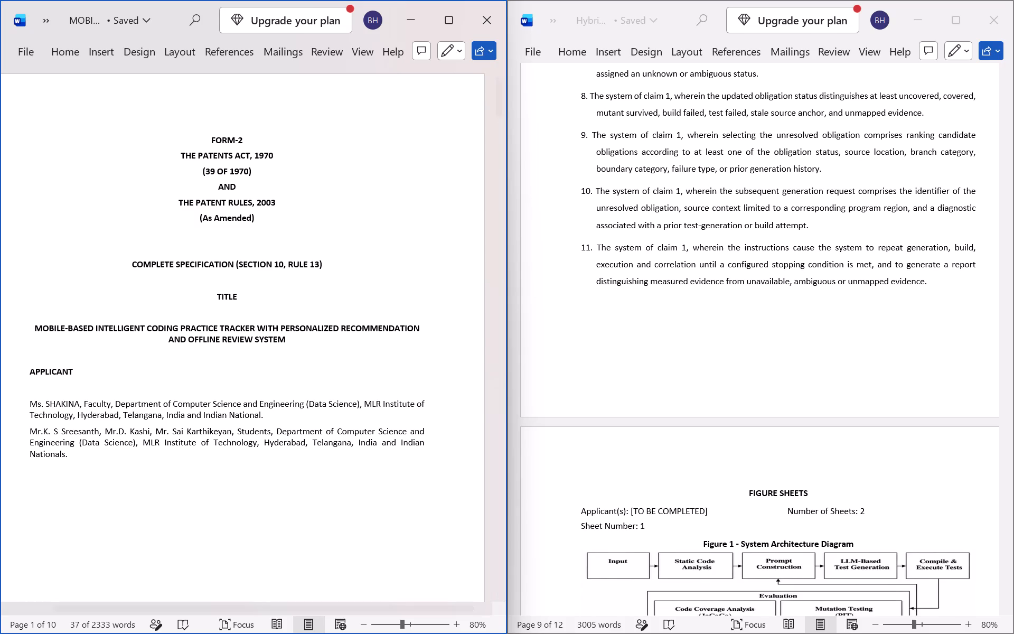
scroll(169, 310, down, 4)
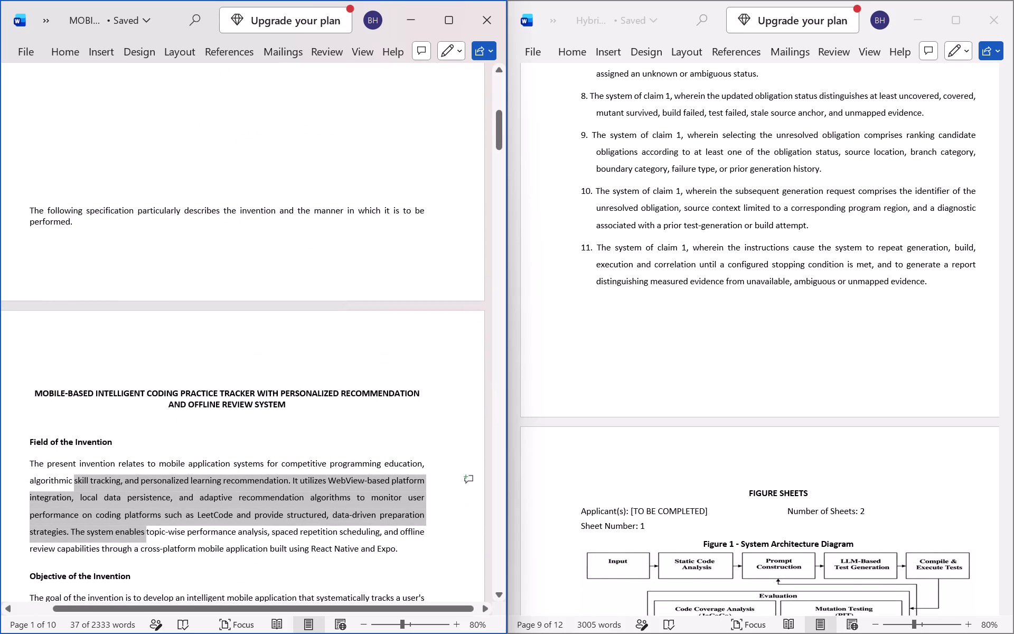
scroll(169, 310, down, 2)
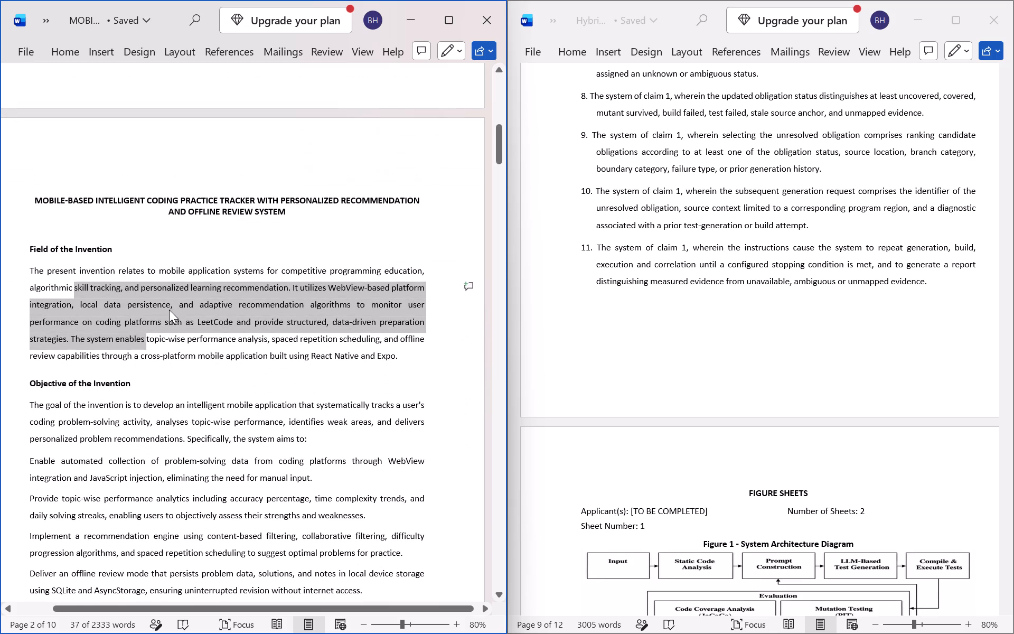
click(169, 310)
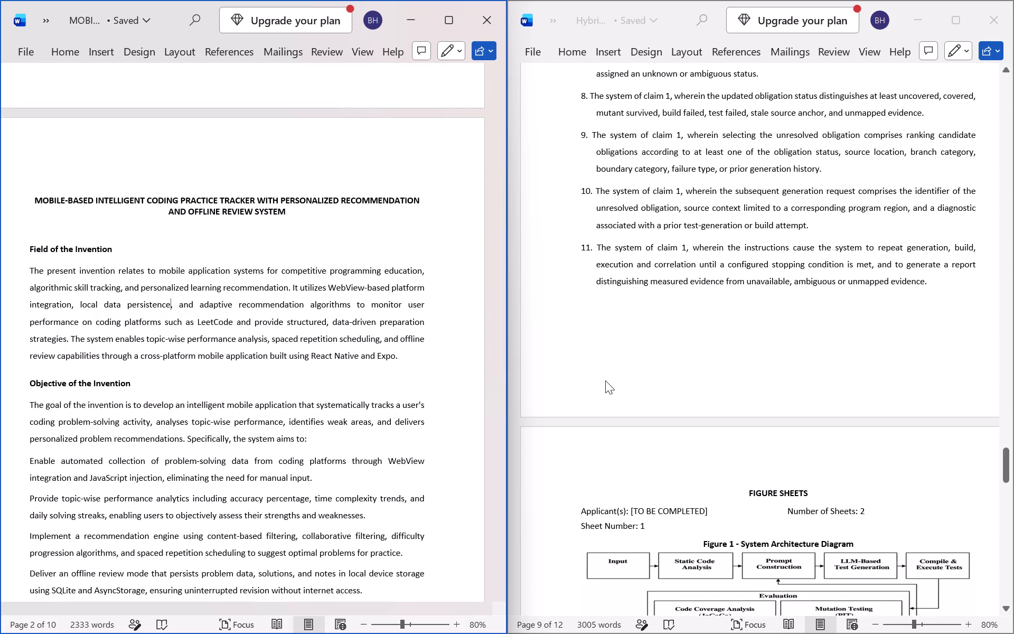
Compare the MOBILE-BASED reference with the Hybrid specification, going back through both documents to the title and applicant details on their cover pages.
scroll(605, 380, up, 1)
scroll(323, 440, down, 2)
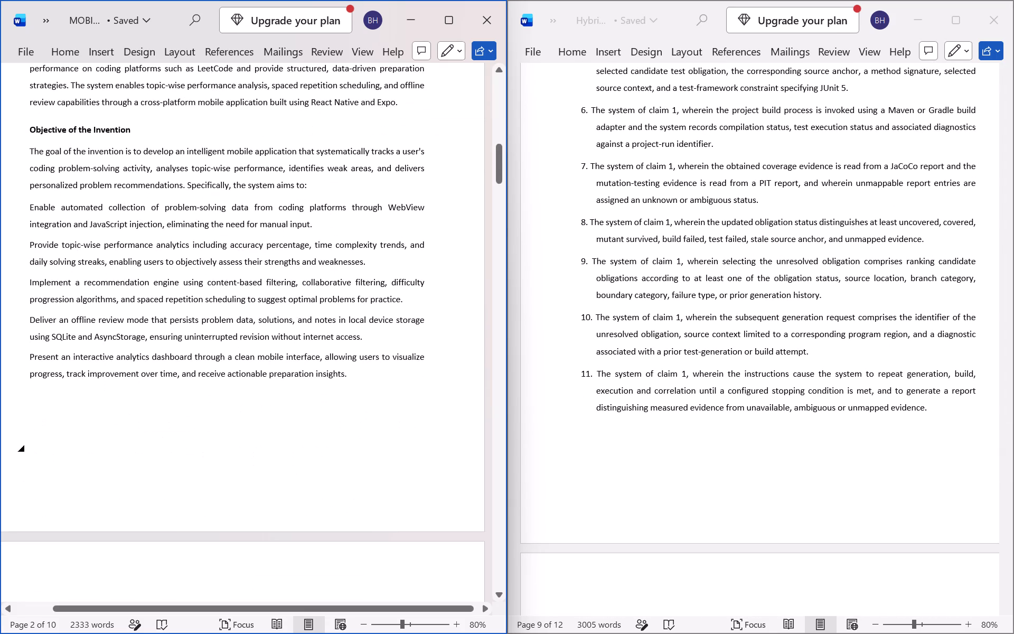
scroll(323, 440, down, 2)
scroll(666, 355, up, 5)
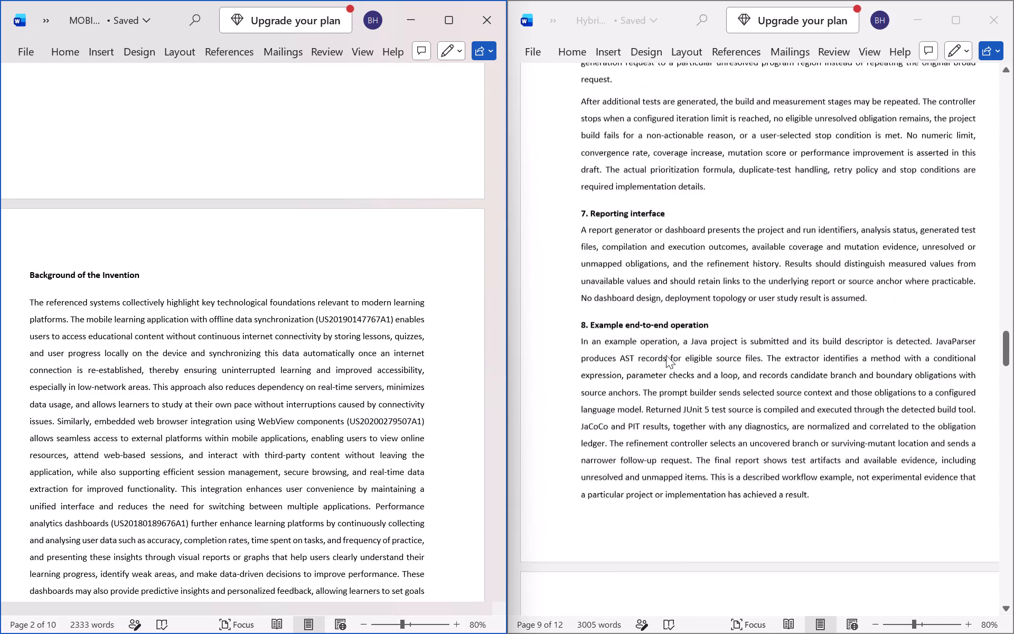
scroll(666, 355, up, 4)
scroll(666, 355, down, 2)
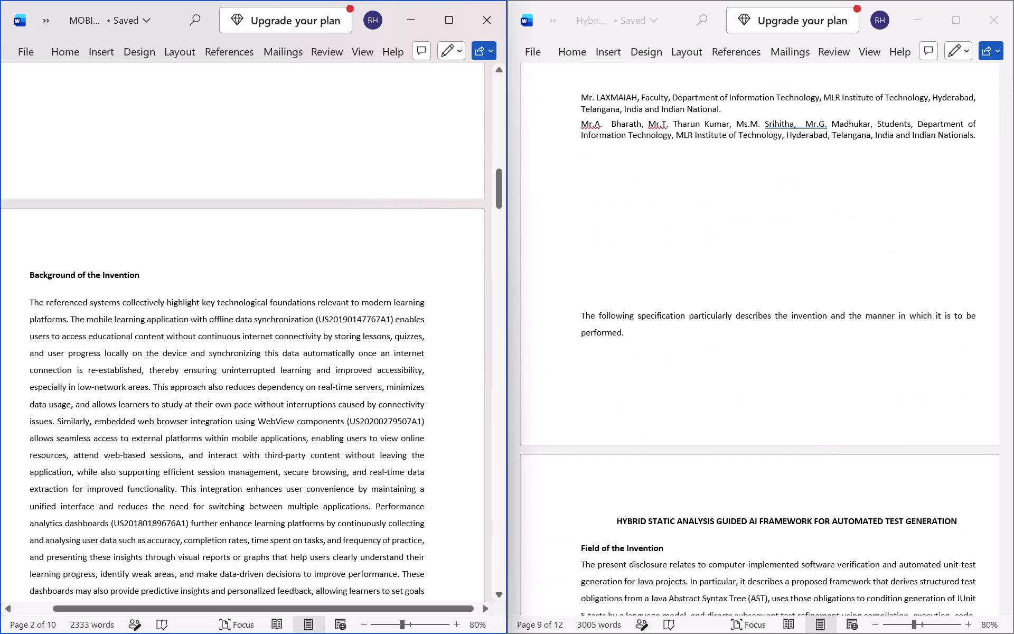
scroll(255, 256, up, 7)
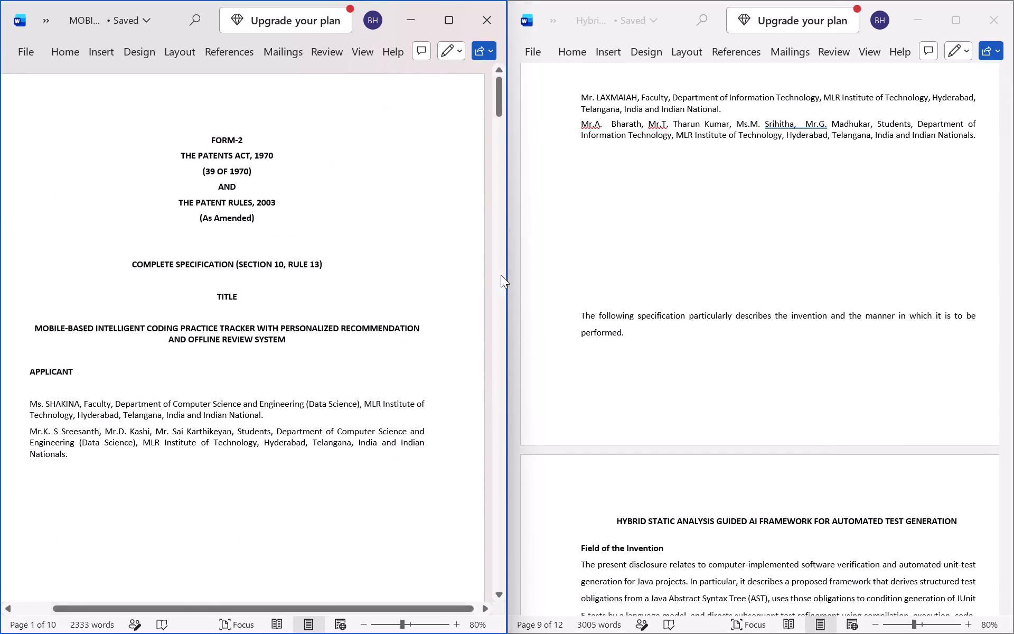
scroll(636, 333, up, 1)
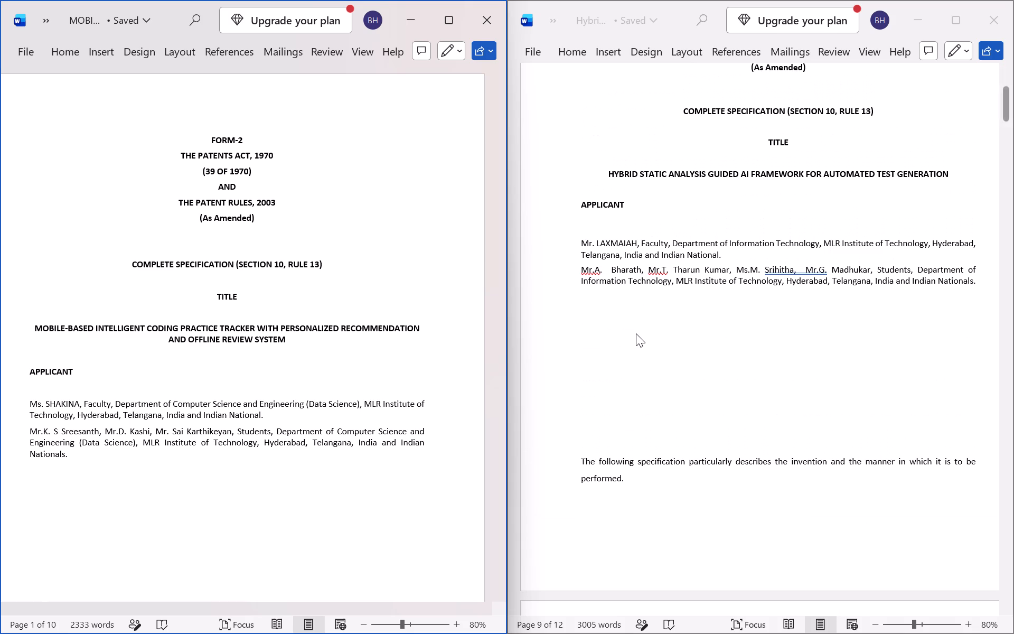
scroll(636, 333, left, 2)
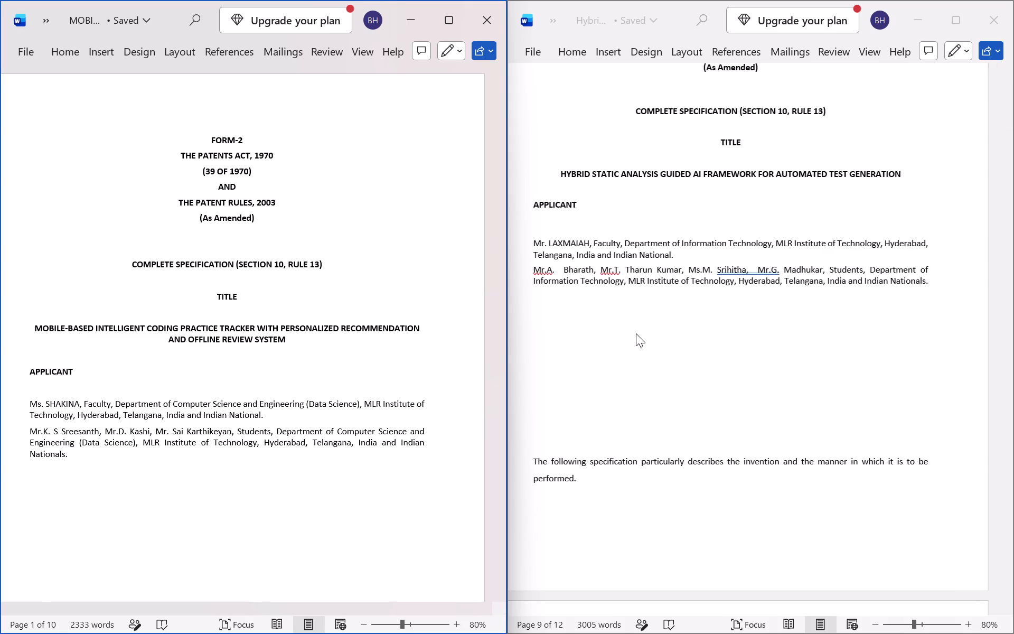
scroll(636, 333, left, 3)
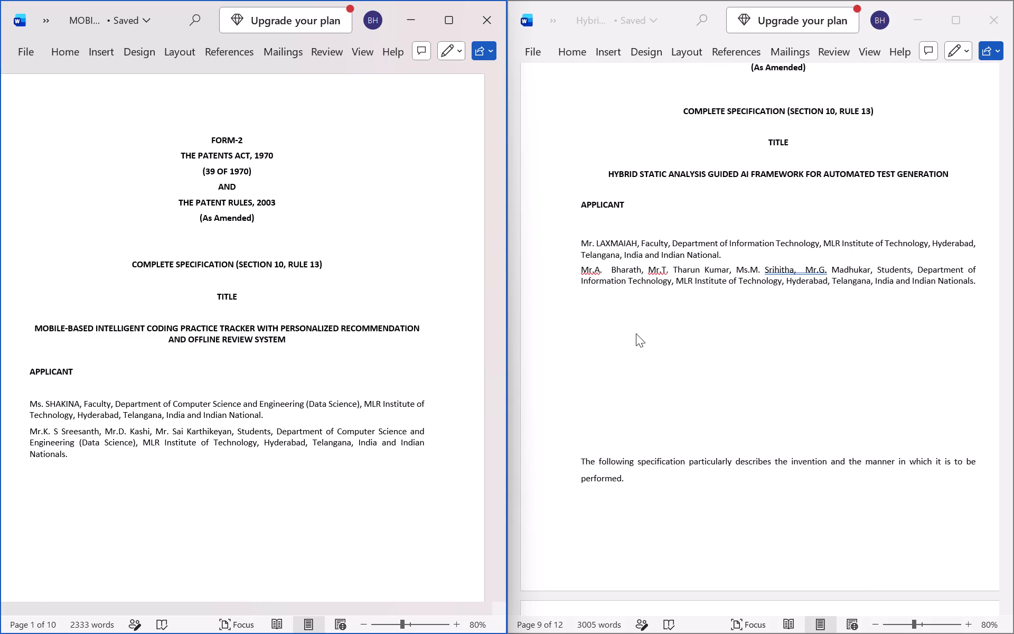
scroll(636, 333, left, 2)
Compare the rest of both cover pages and examine the Hybrid specification's Field and Objective of the Invention sections.
scroll(636, 333, down, 3)
scroll(202, 499, down, 1)
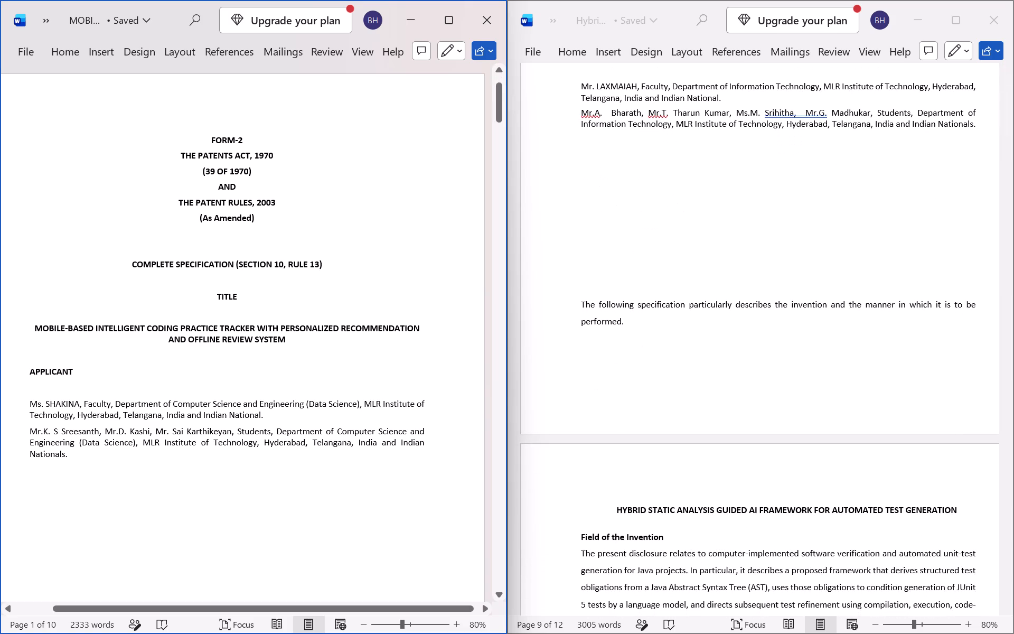
scroll(202, 499, down, 1)
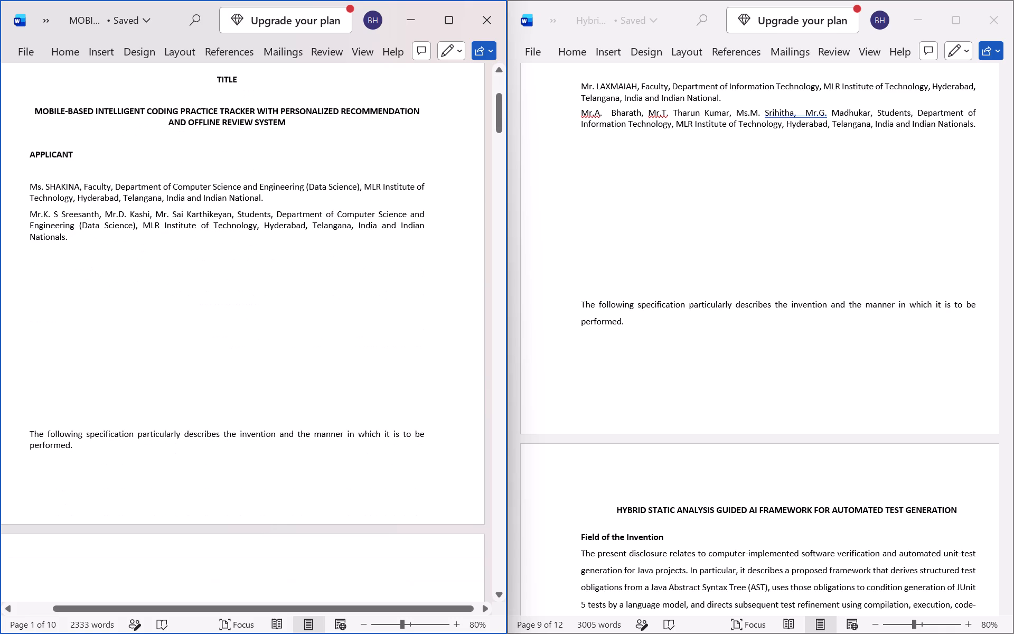
scroll(642, 530, down, 3)
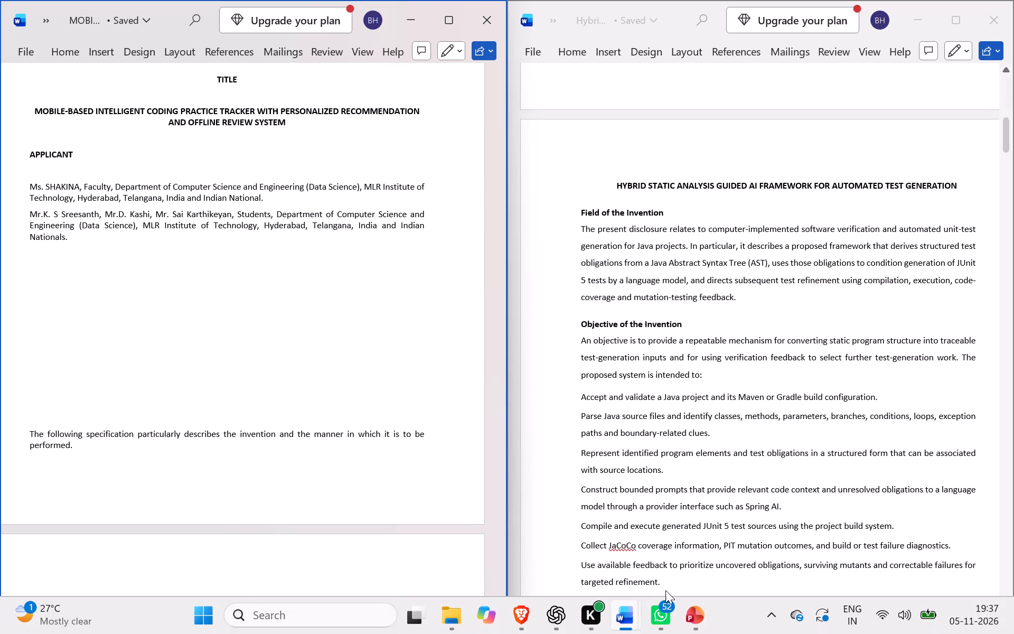
Switch to the Batch 11 MP final presentation in PowerPoint and check its title slide for the project title and team details.
click(702, 609)
scroll(527, 250, up, 10)
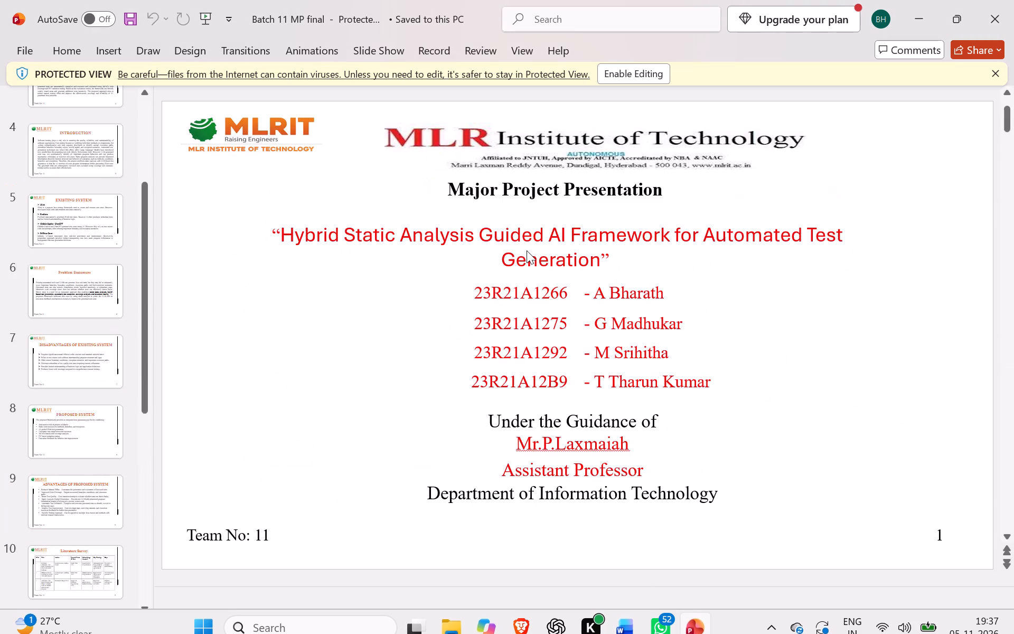
scroll(527, 250, up, 4)
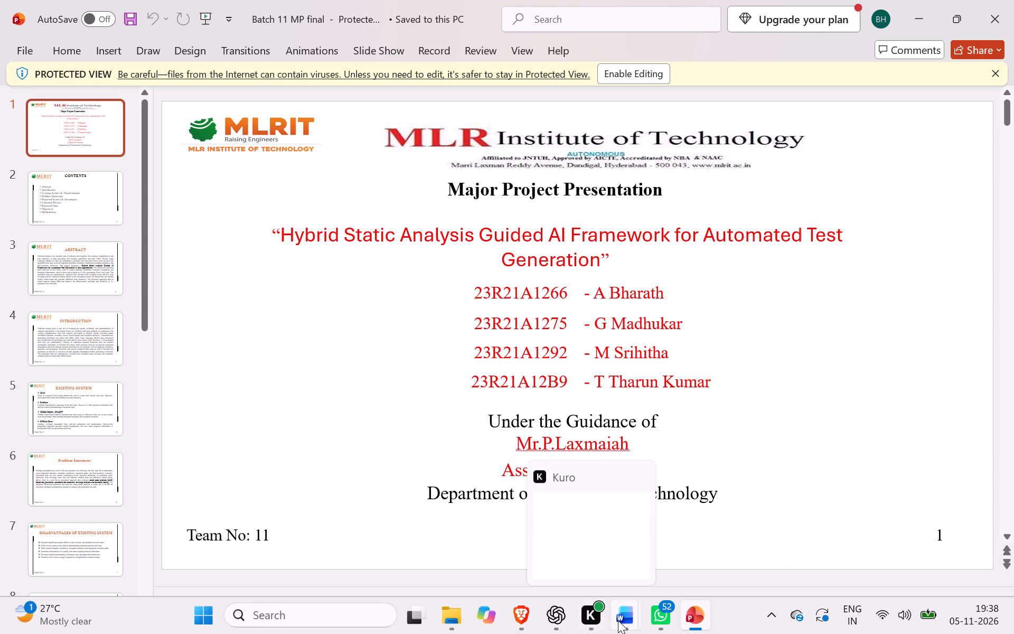
Return to the Hybrid specification in Word and compare its Field, Objective and Background sections with those of the MOBILE-BASED reference.
click(618, 620)
click(586, 539)
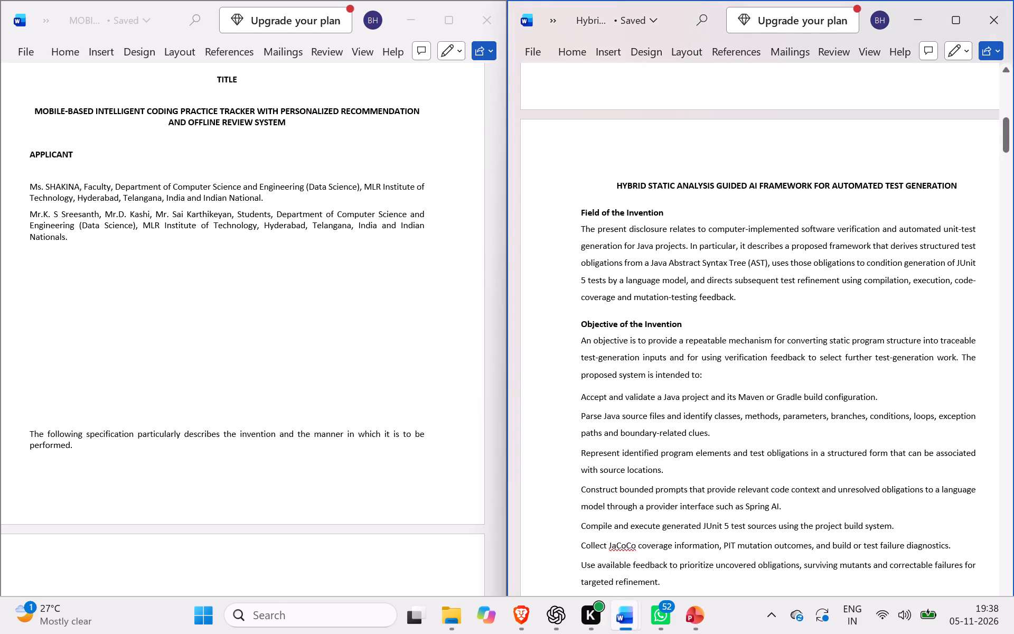
scroll(438, 383, down, 5)
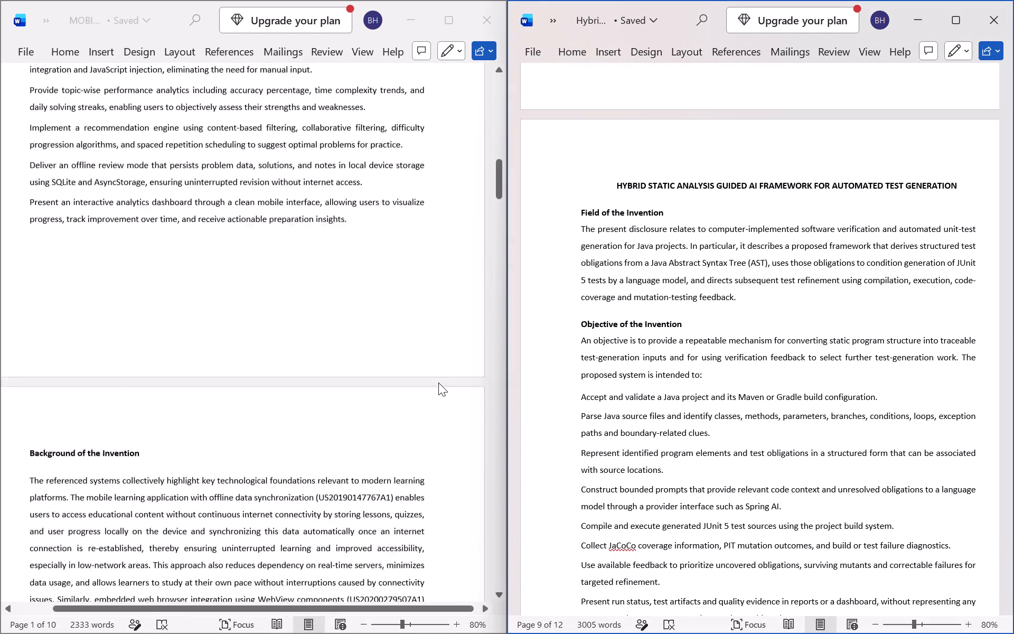
scroll(438, 383, down, 4)
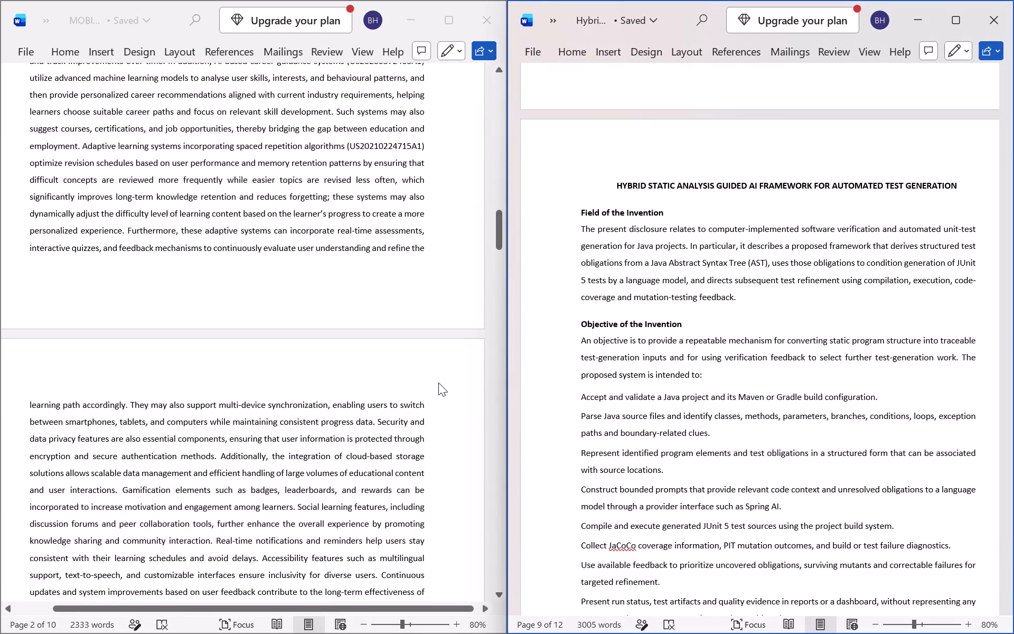
scroll(734, 397, down, 2)
scroll(734, 397, up, 1)
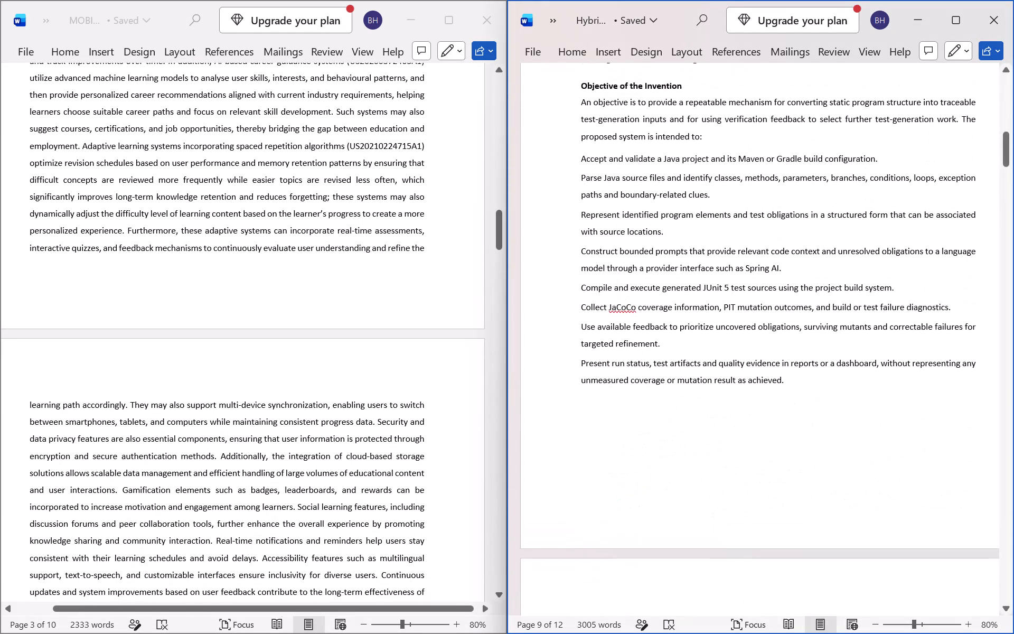
scroll(734, 397, up, 1)
scroll(411, 401, up, 6)
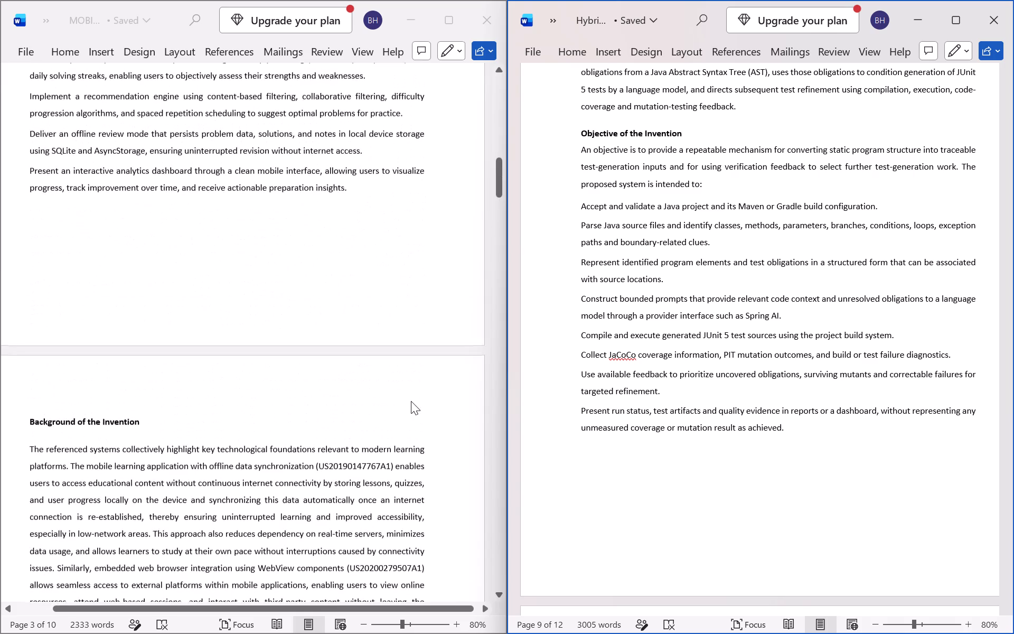
scroll(411, 401, up, 2)
scroll(738, 418, down, 1)
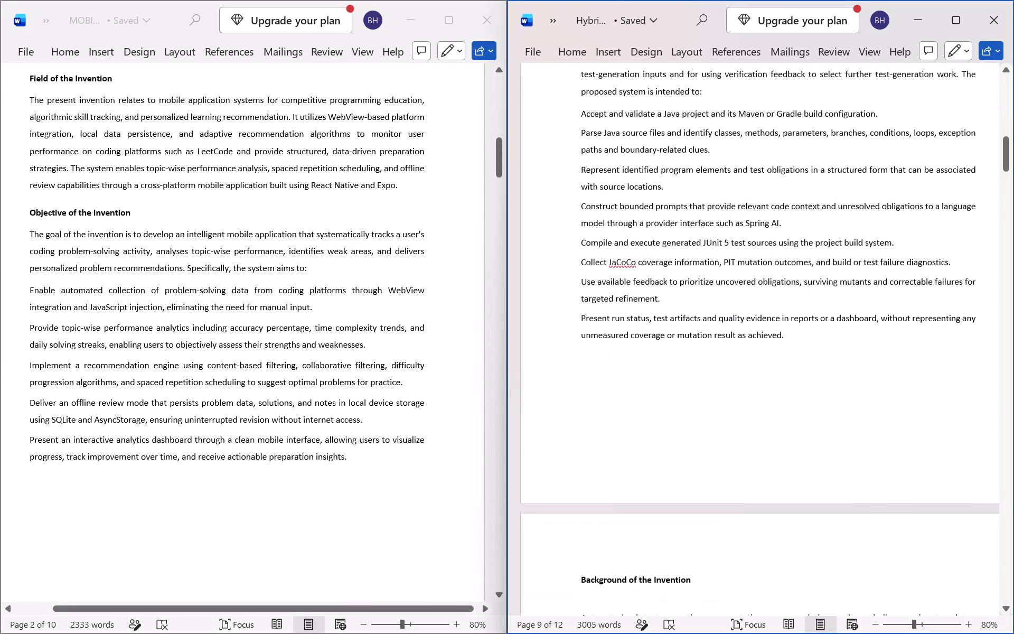
scroll(738, 418, down, 4)
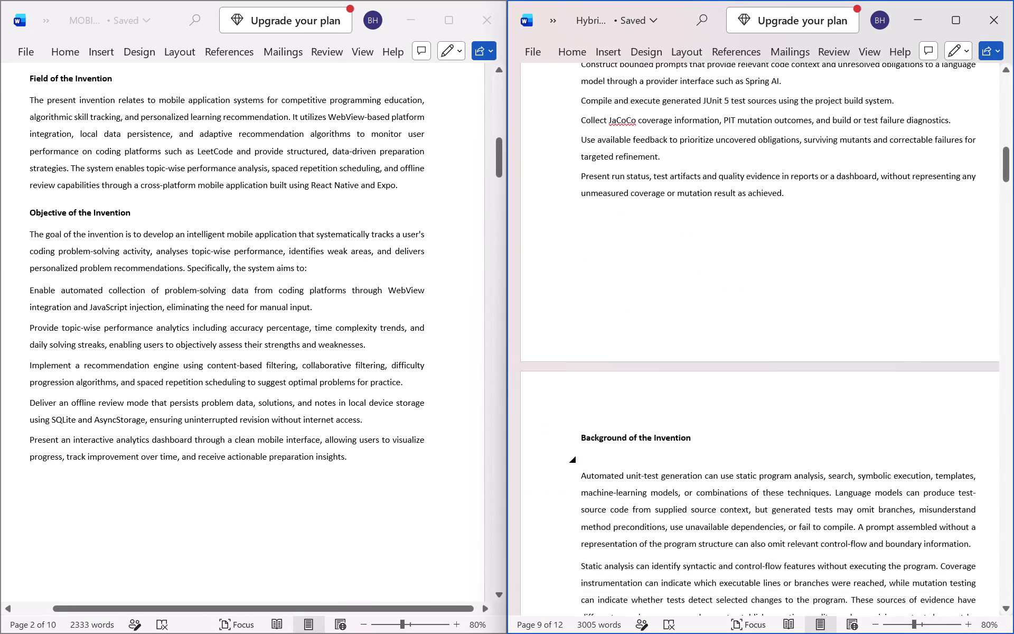
scroll(738, 418, right, 4)
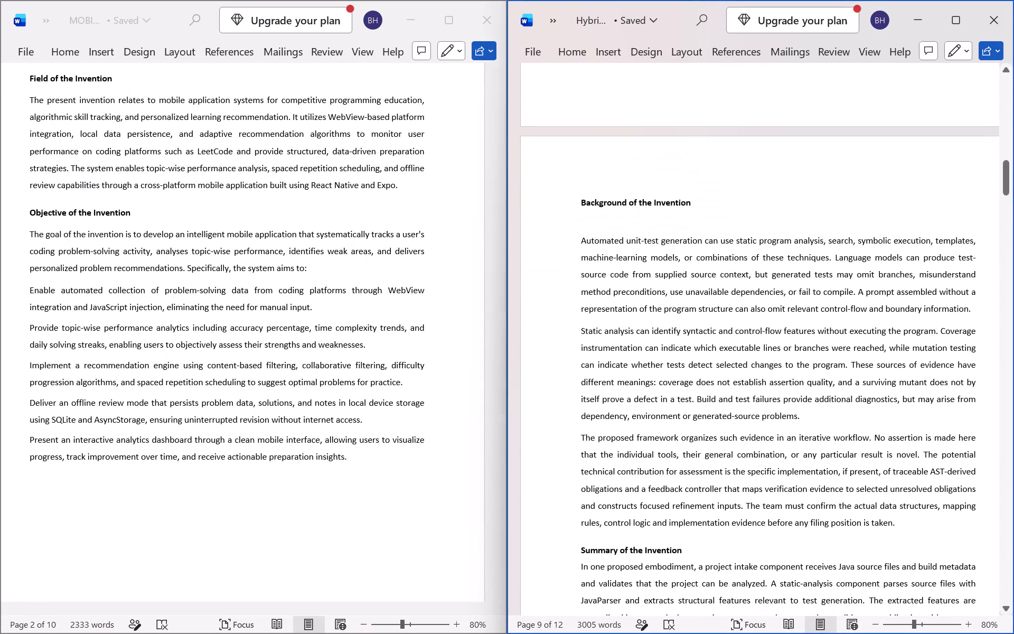
Review the Hybrid specification's Summary, Detailed Description subsections and Claims through to the Figure 1 sheet.
scroll(738, 418, down, 3)
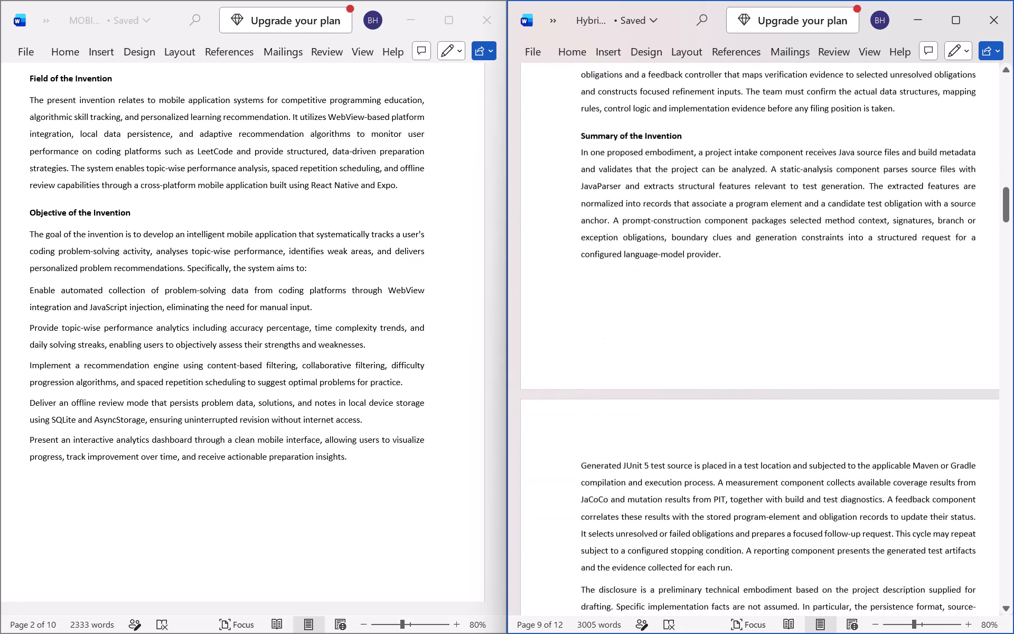
scroll(738, 418, down, 4)
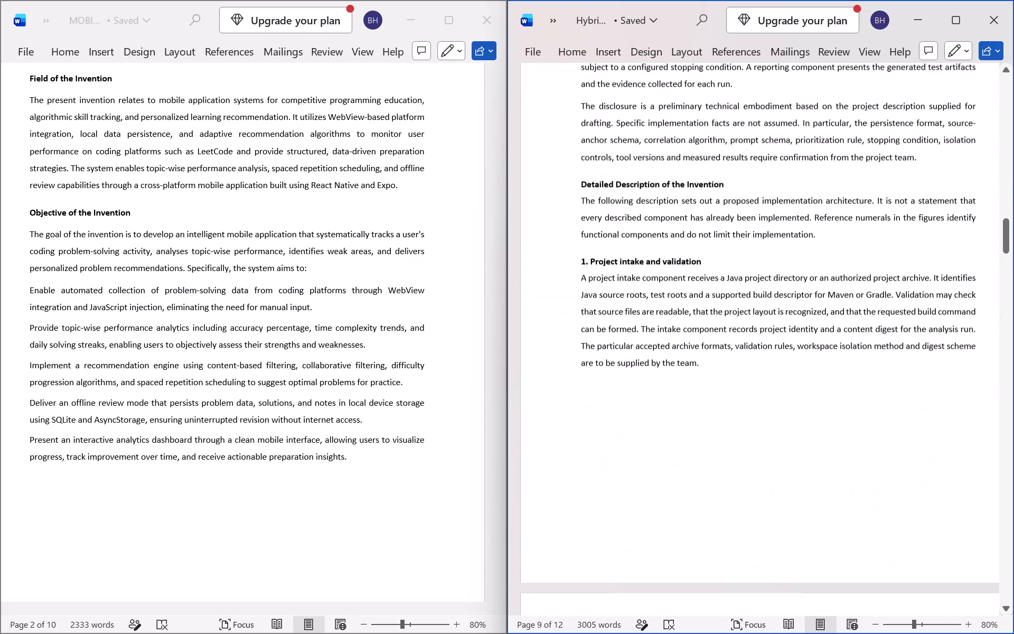
scroll(738, 418, down, 5)
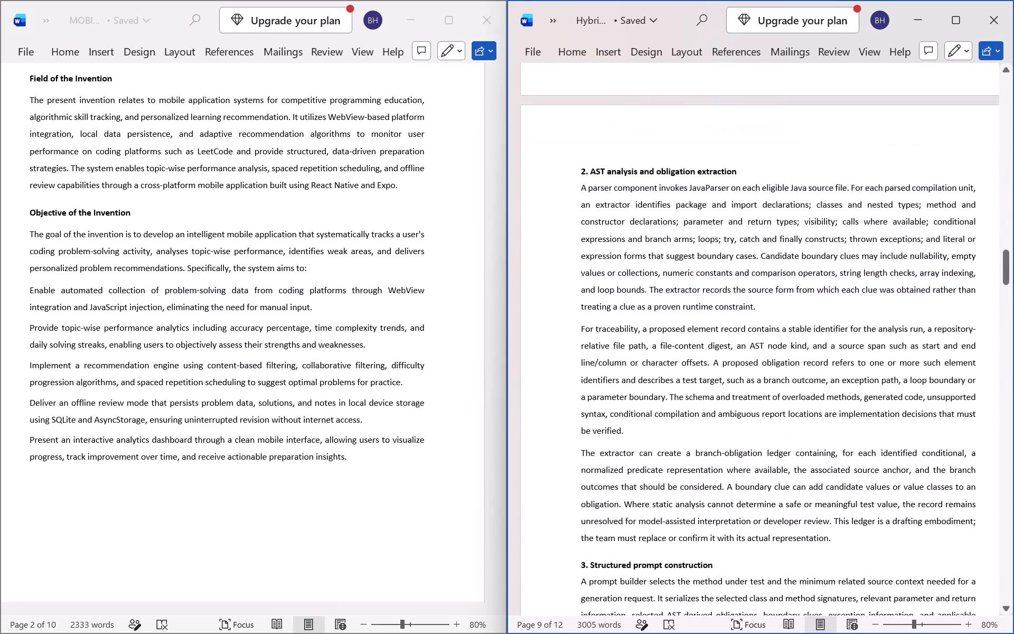
scroll(738, 418, down, 3)
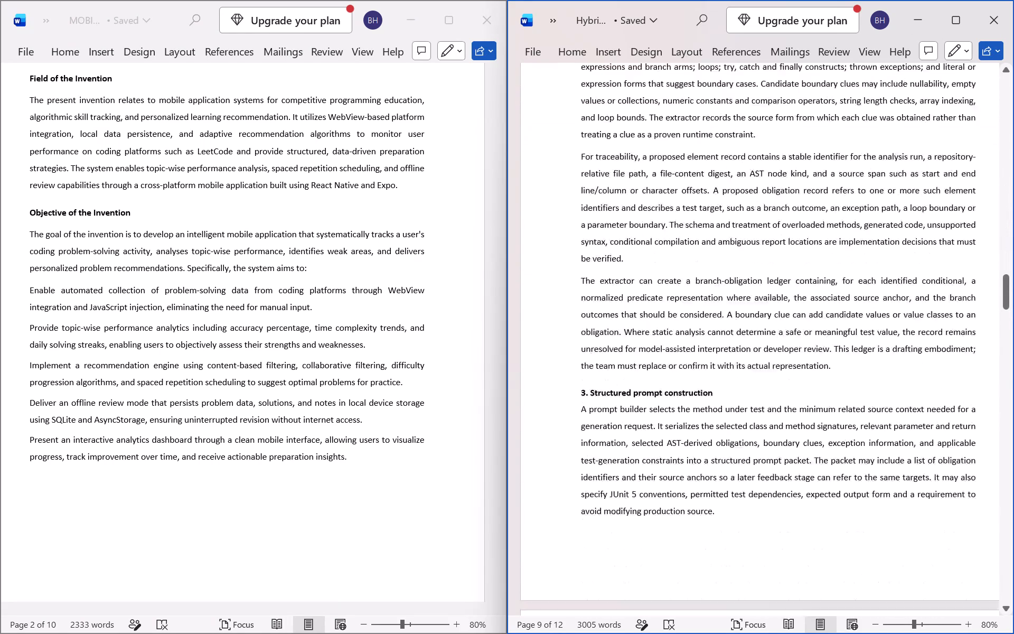
scroll(738, 418, down, 9)
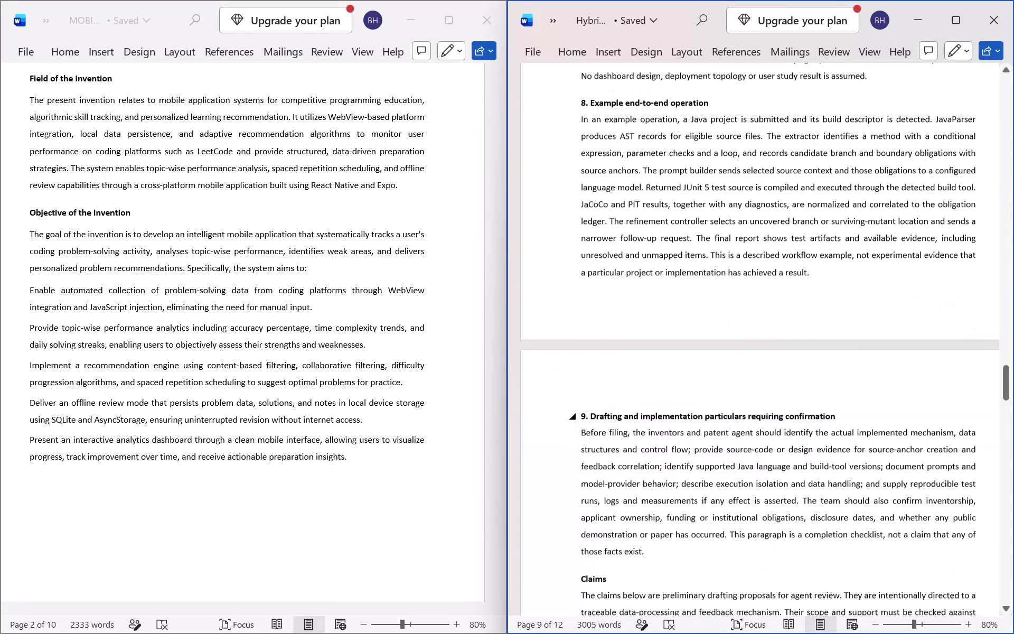
scroll(738, 418, down, 9)
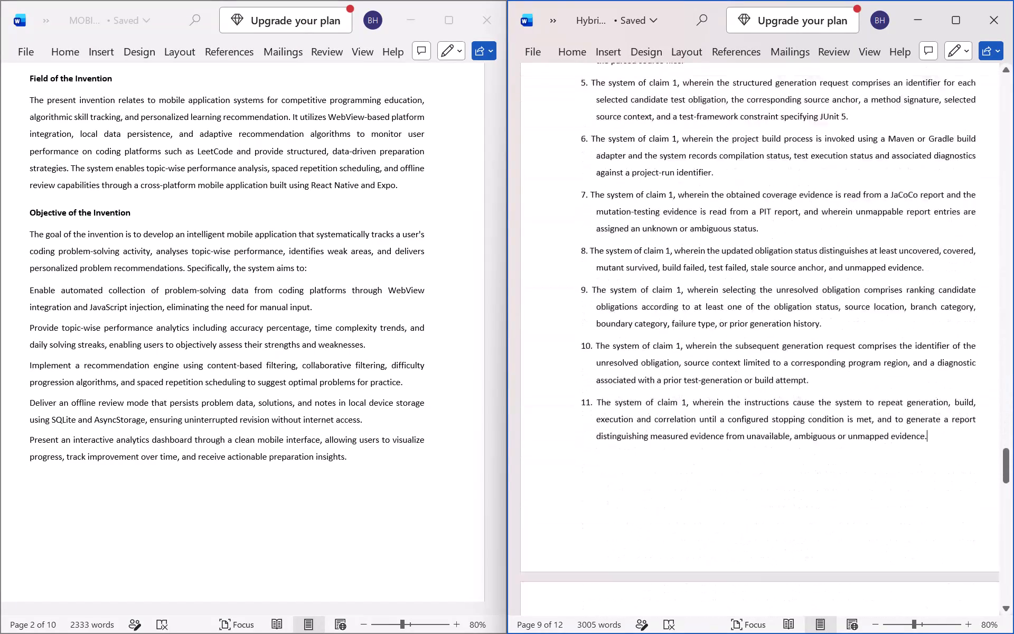
scroll(738, 418, down, 4)
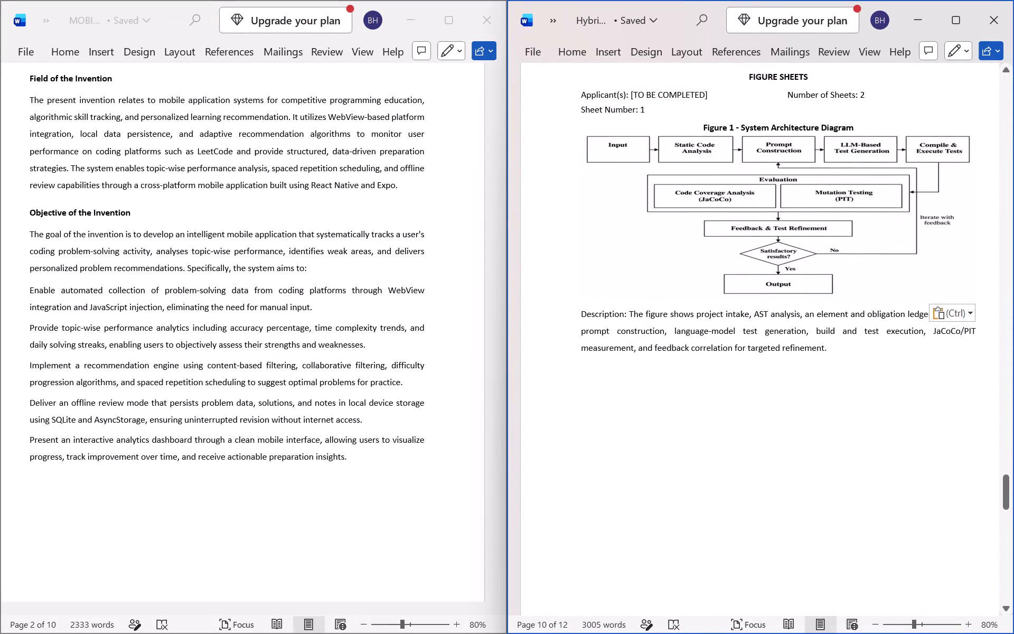
Examine the MOBILE-BASED reference's Summary, Detailed Description and Claims up to its first figure sheet, alongside the Hybrid specification's claims.
scroll(305, 371, down, 7)
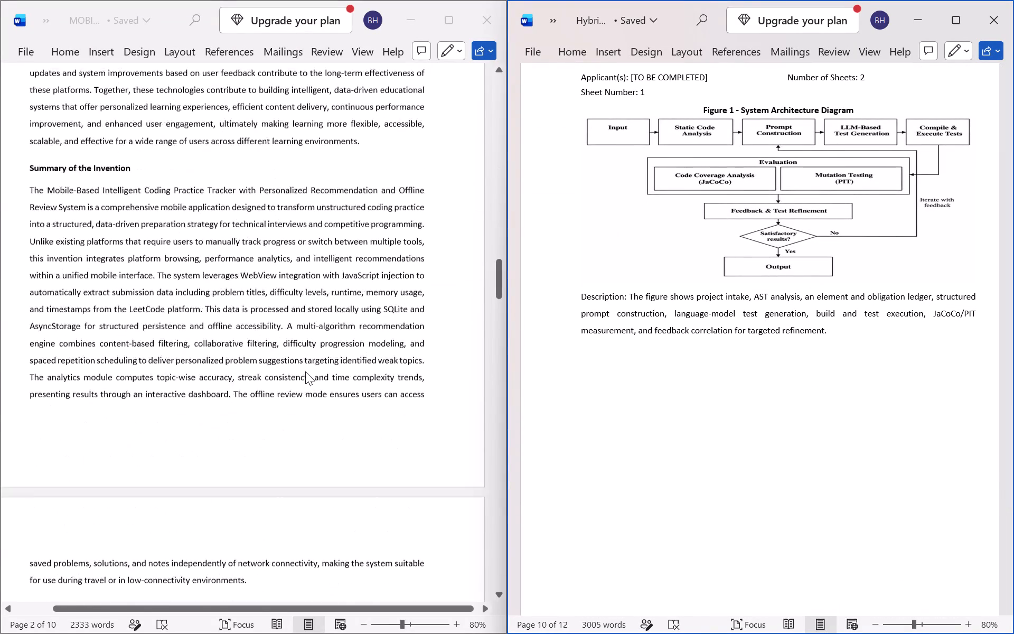
scroll(650, 250, up, 10)
scroll(650, 250, down, 1)
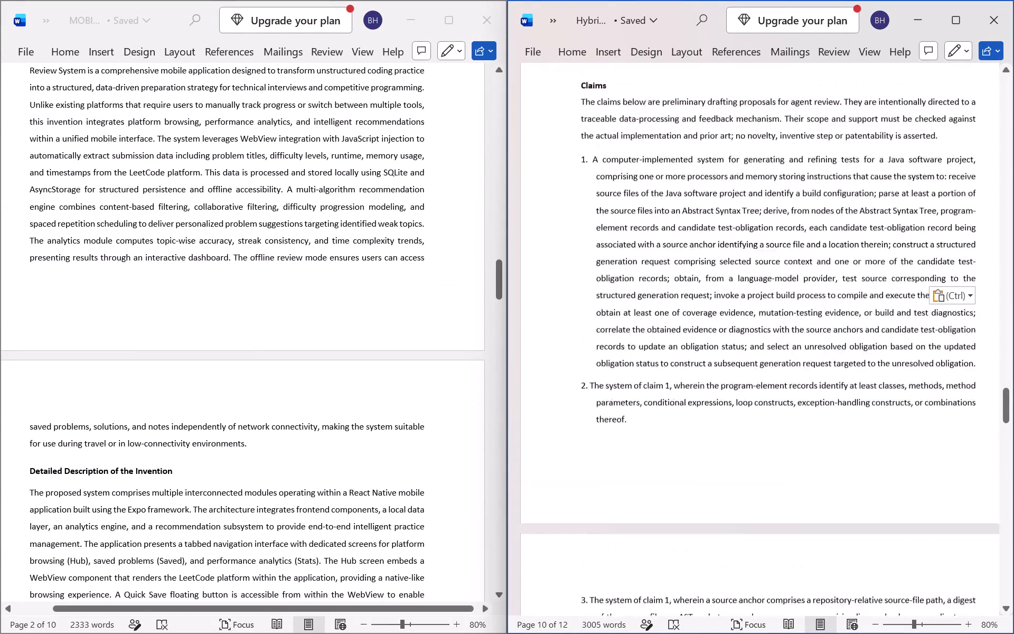
scroll(650, 250, down, 1)
scroll(153, 464, down, 4)
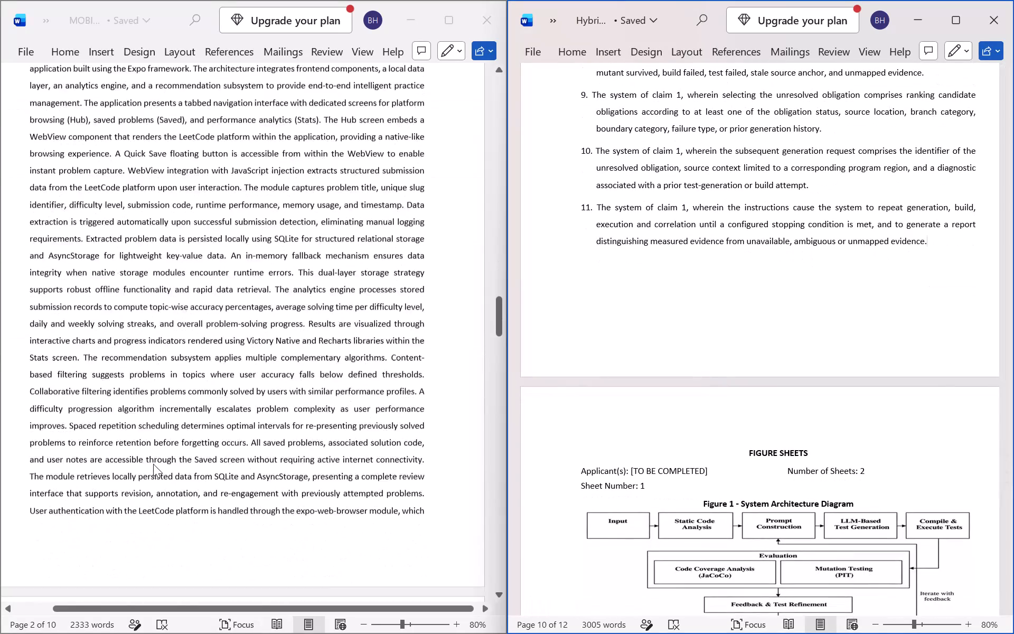
scroll(153, 464, down, 8)
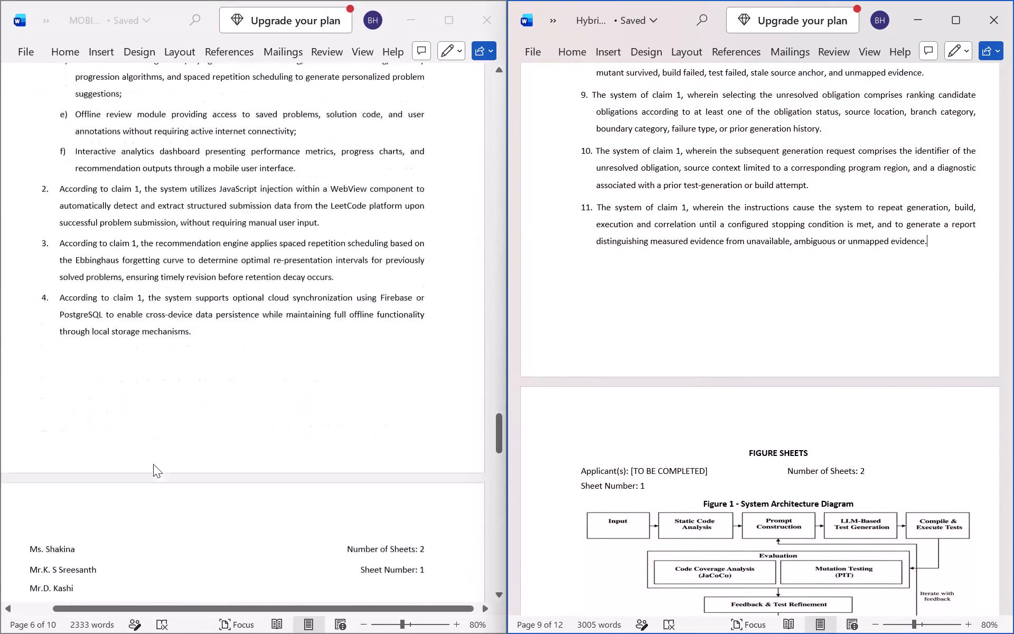
scroll(153, 464, down, 1)
scroll(271, 391, up, 1)
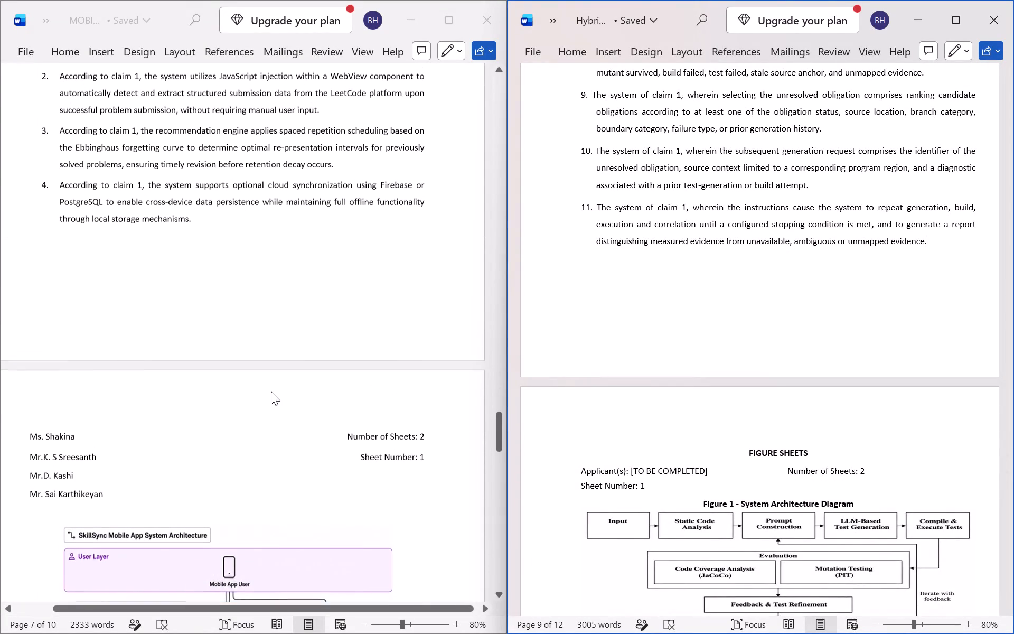
Compare the applicant and sheet-number header layout on both Figure 1 sheets, with the cursor at the Hybrid's FIGURE SHEETS heading and the reference at 70% zoom.
scroll(741, 379, down, 2)
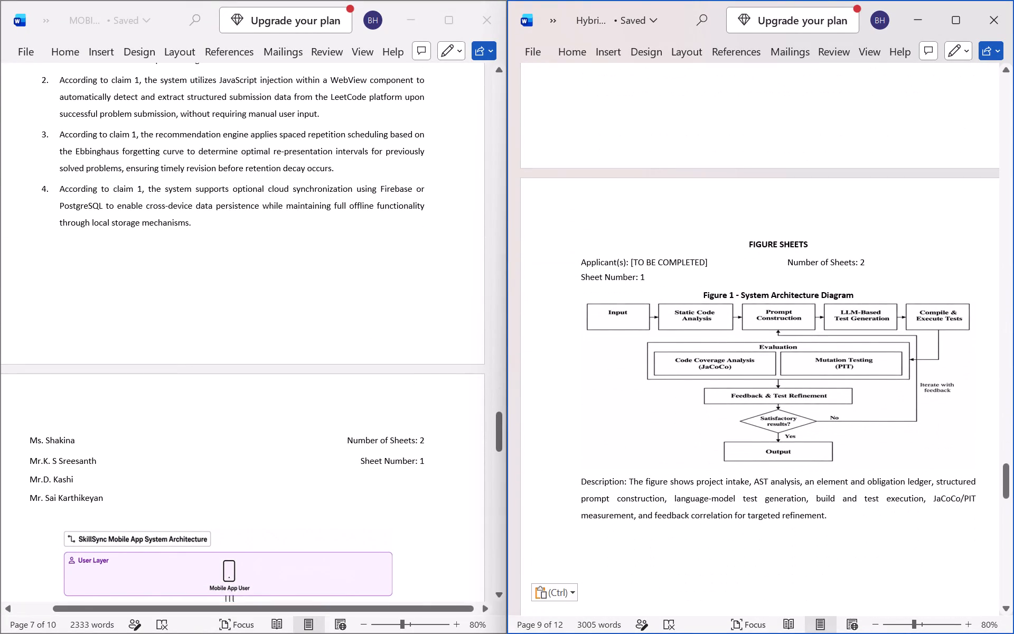
scroll(741, 379, down, 4)
scroll(741, 379, up, 1)
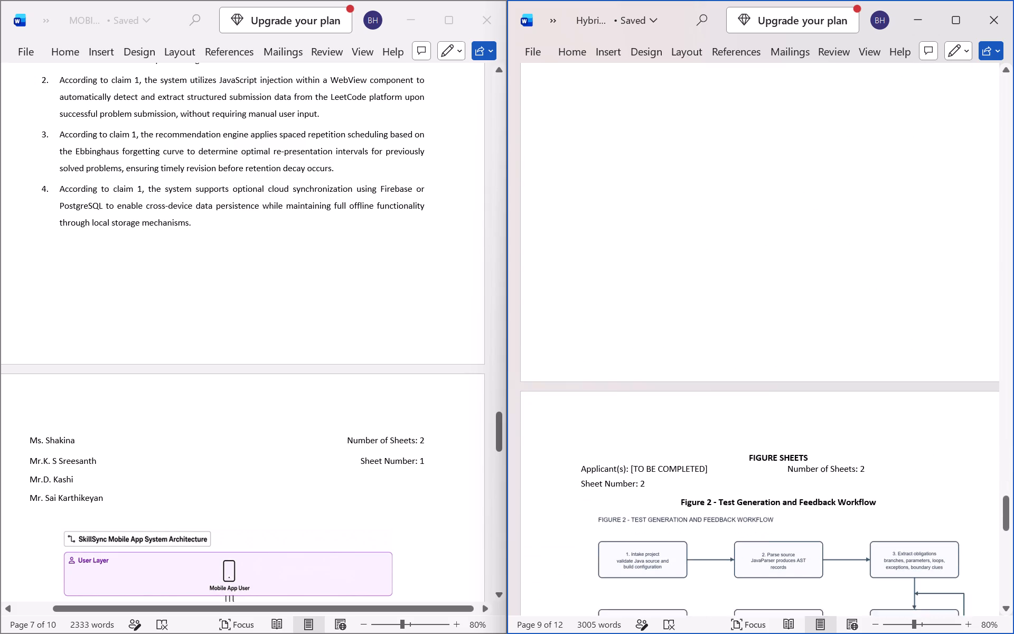
scroll(741, 379, up, 5)
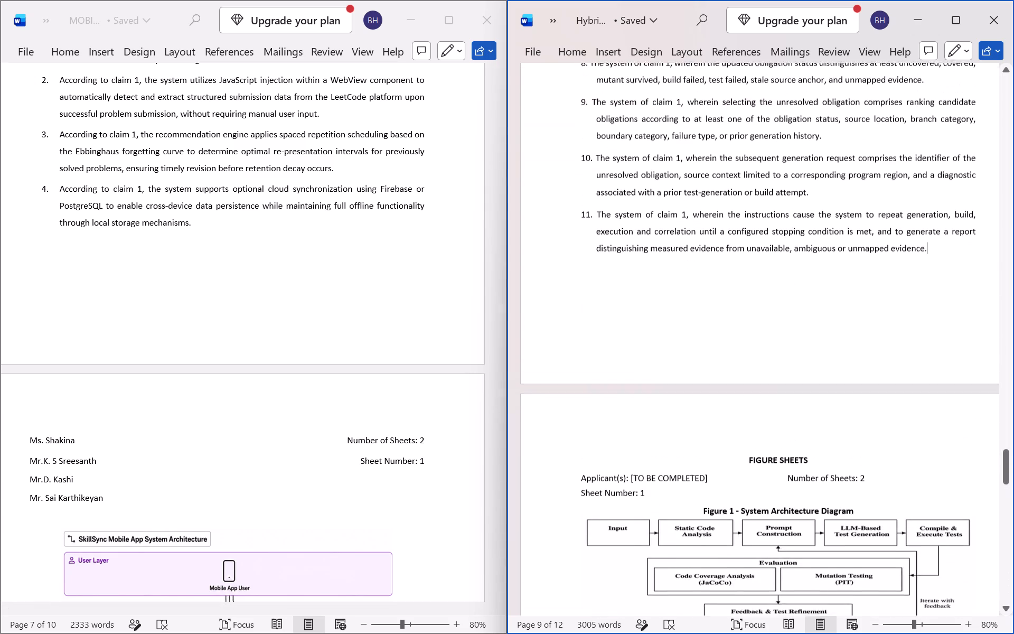
scroll(741, 379, down, 1)
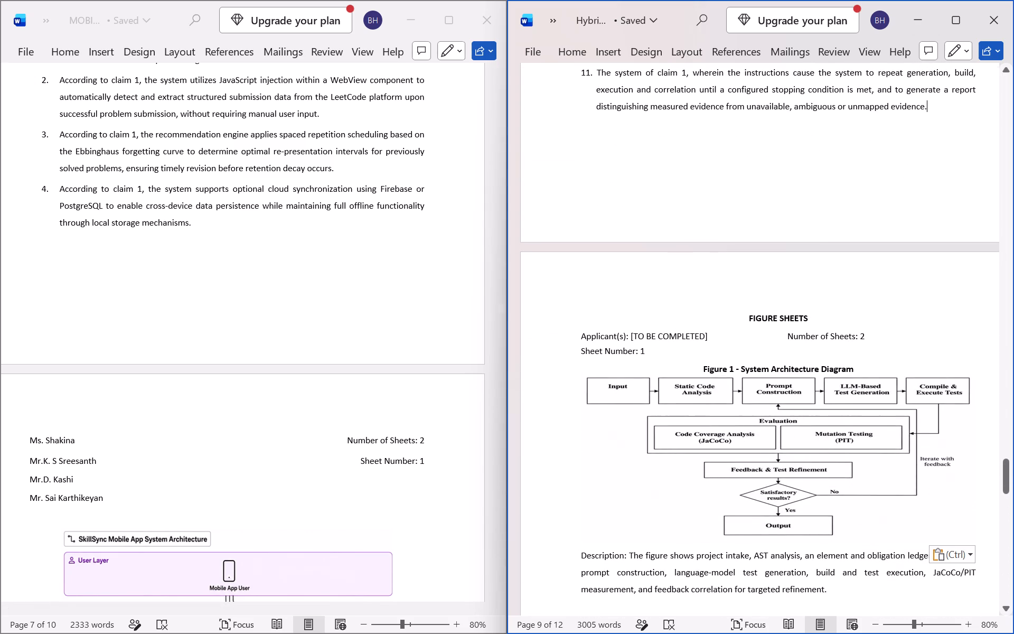
click(711, 330)
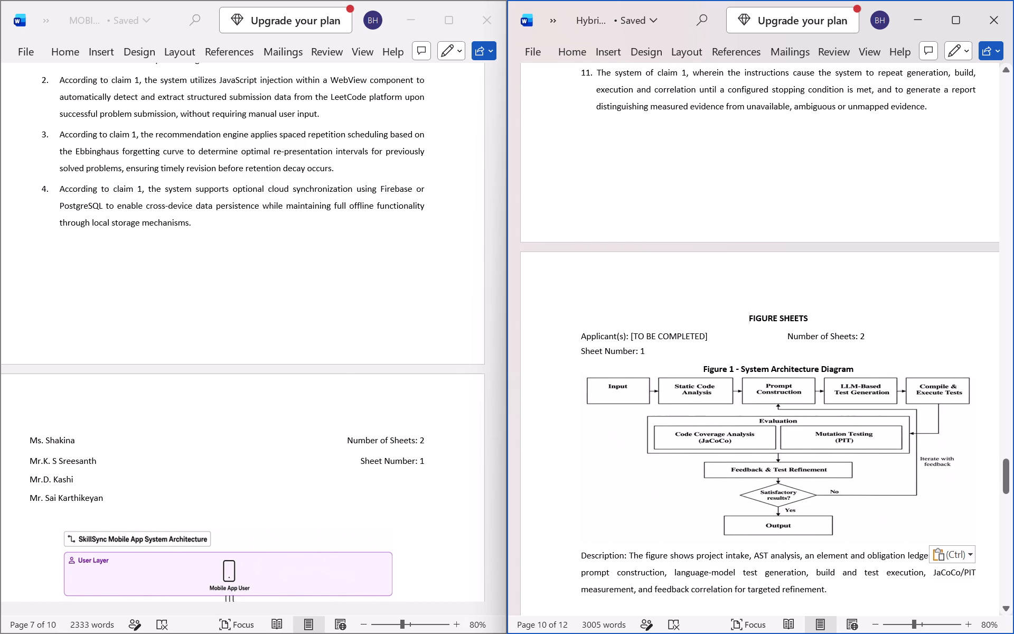
scroll(344, 375, down, 4)
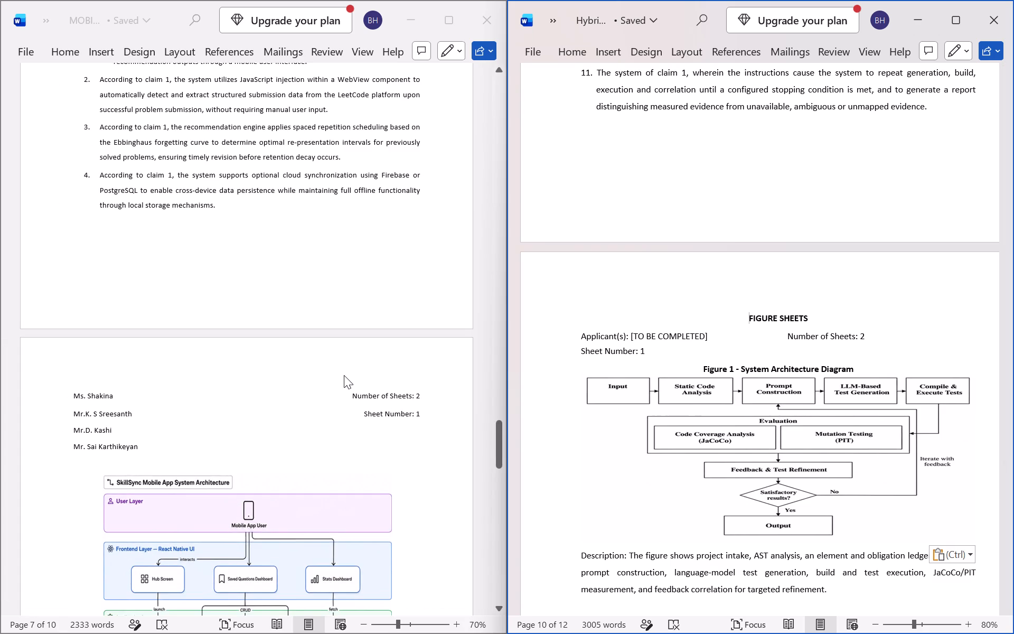
scroll(344, 375, down, 2)
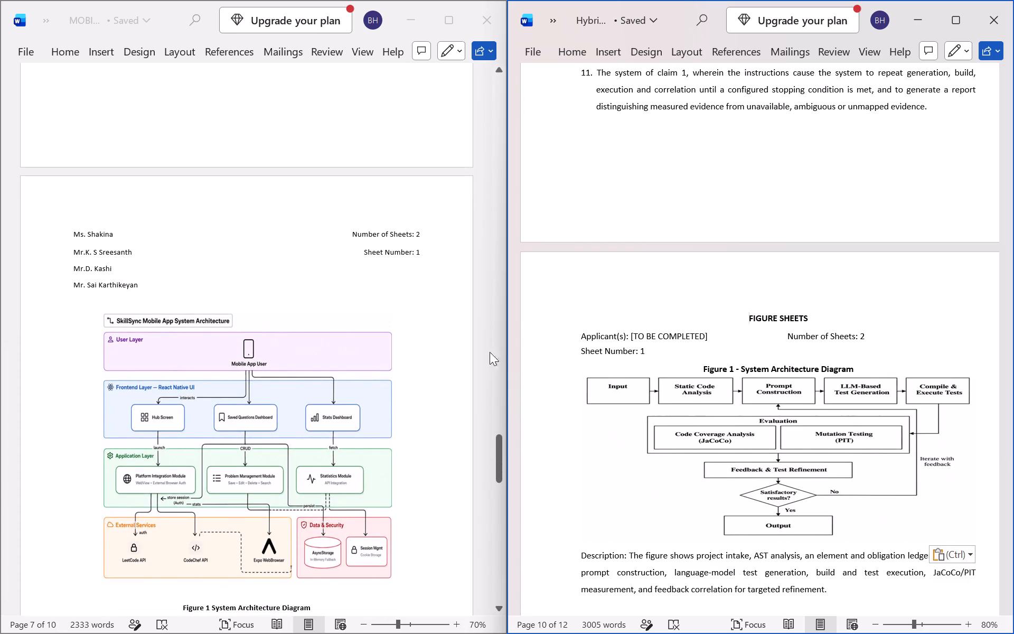
Delete the FIGURE SHEETS heading from the Hybrid specification's Figure 1 sheet, checking against the MOBILE-BASED reference's figure sheets.
click(810, 311)
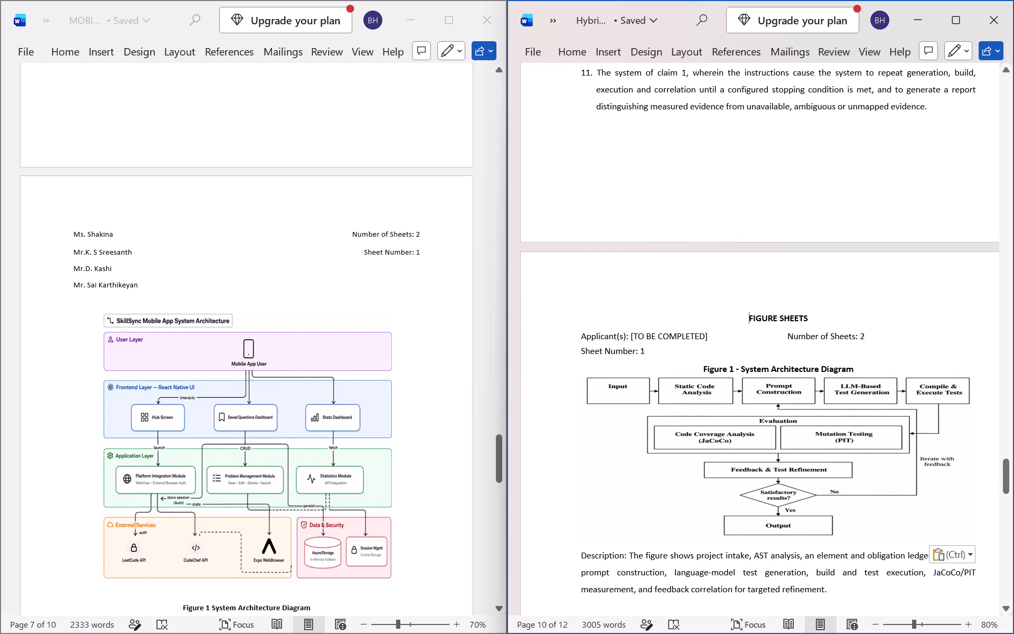
scroll(178, 345, down, 6)
scroll(178, 345, up, 1)
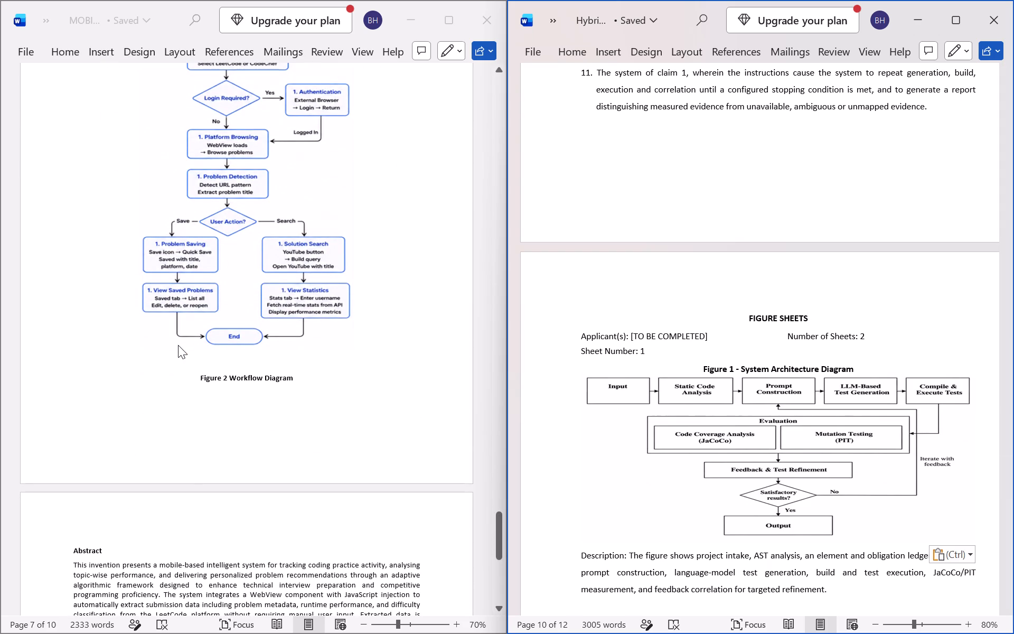
scroll(178, 345, up, 3)
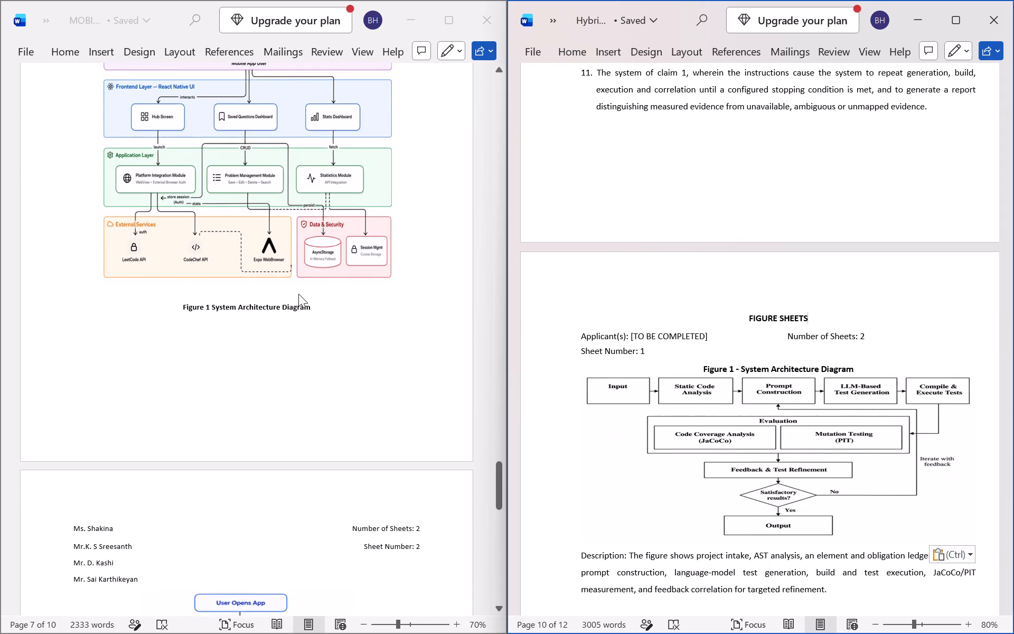
scroll(298, 294, up, 2)
key(BackSpace)
key(BackSpace)
key(BackSpace)
key(BackSpace)
key(BackSpace)
key(BackSpace)
key(BackSpace)
key(BackSpace)
key(BackSpace)
key(BackSpace)
key(BackSpace)
key(BackSpace)
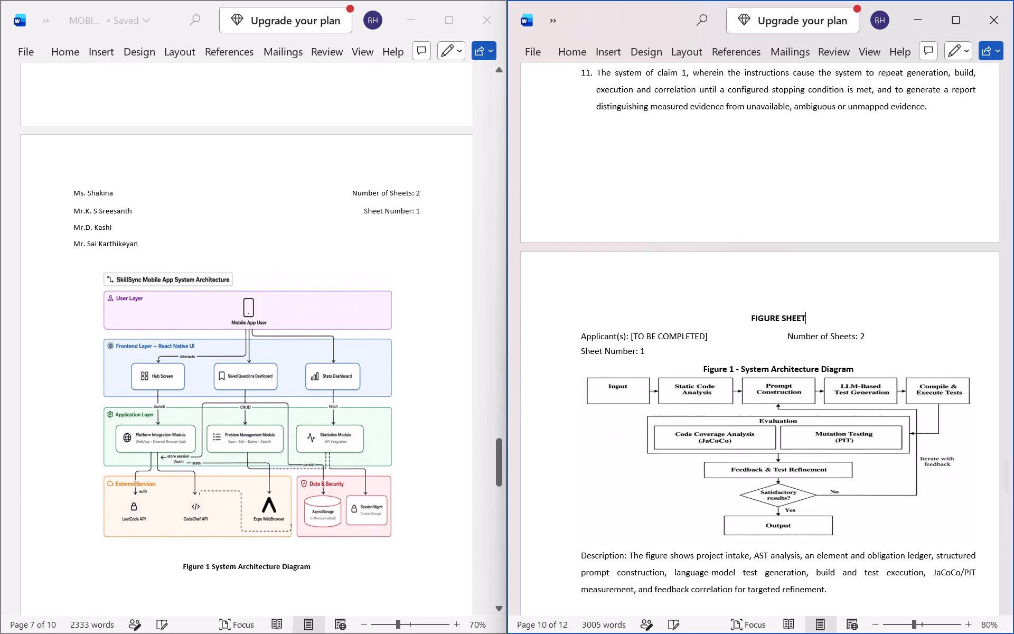
key(BackSpace)
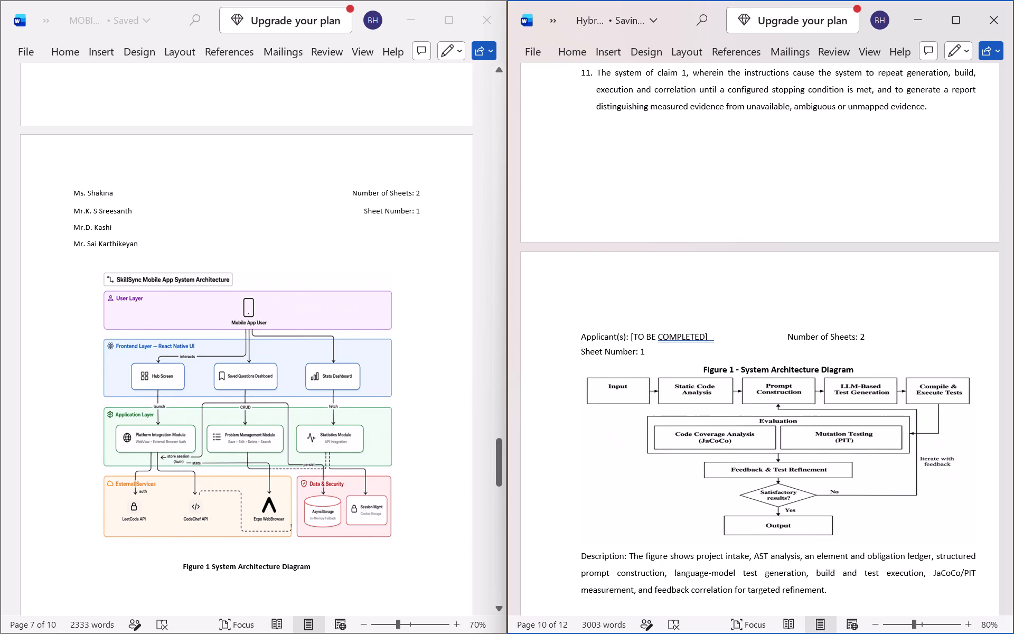
key(BackSpace)
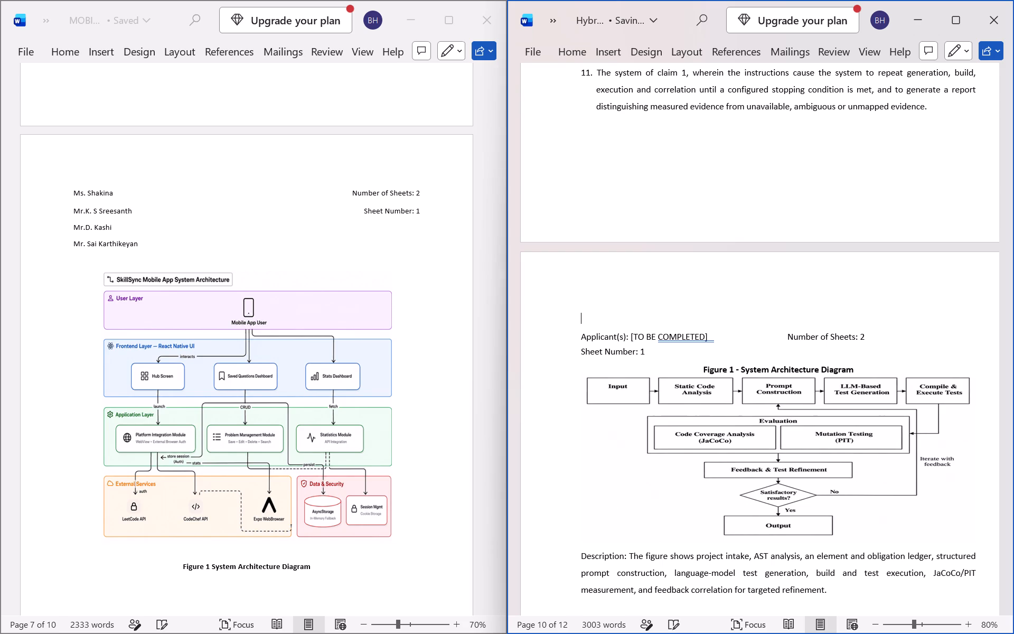
key(BackSpace)
key(BackSpace)
Remove the empty heading line above the applicant line, keeping the header at the top of the Figure 1 page.
click(580, 335)
key(BackSpace)
key(Return)
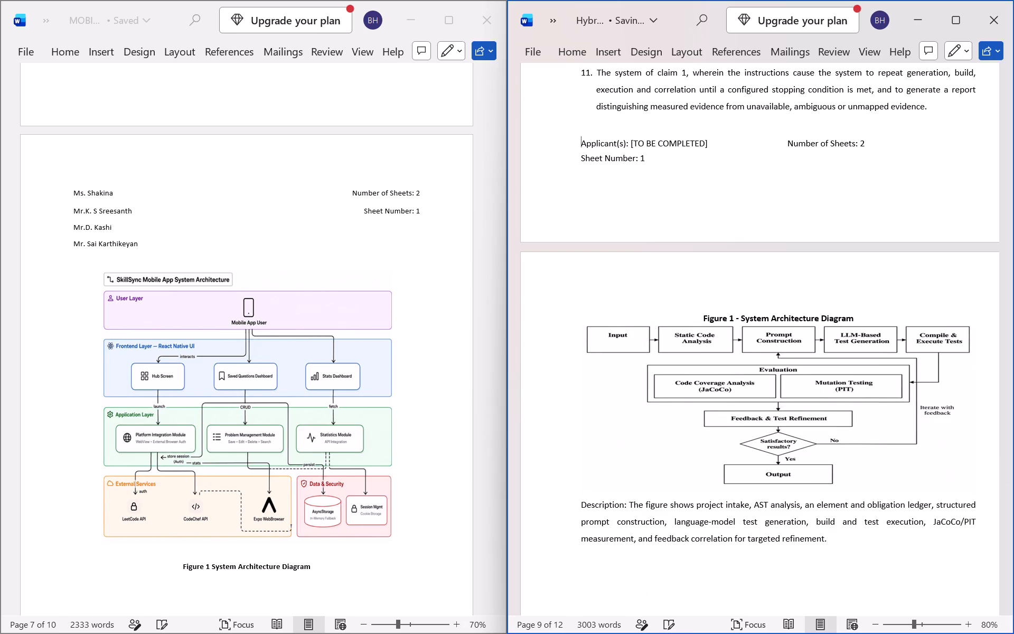
key(Return)
key(Return)
key(Return)
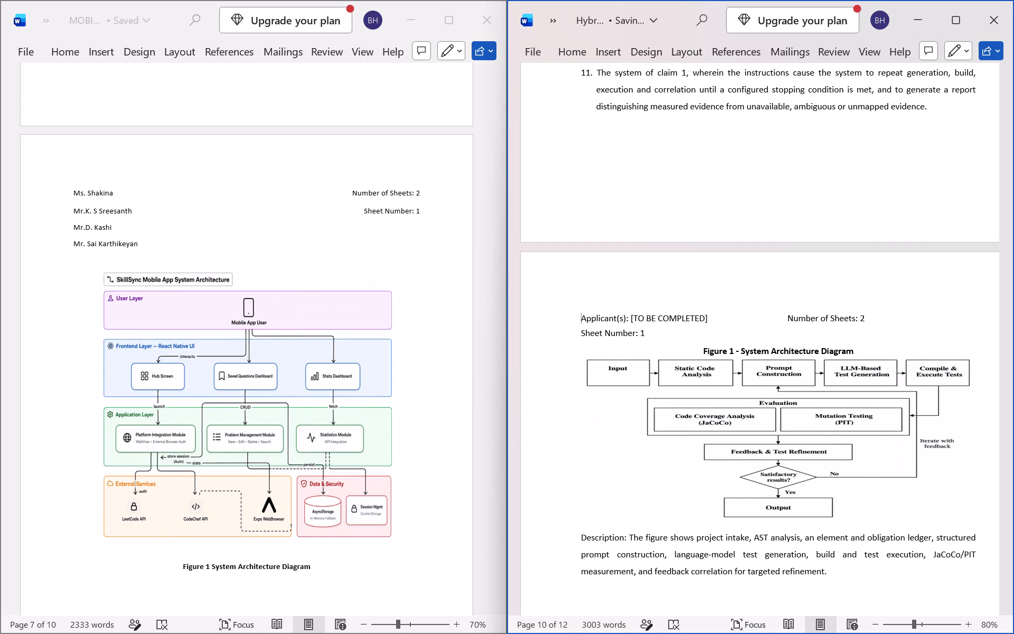
Delete the "Applicant(s): [TO BE COMPLETED]" text from the Figure 1 sheet header, leaving the Number of Sheets entry.
key(Right)
key(Right)
key(Right)
key(Right)
key(Right)
key(Right)
key(Right)
key(Right)
key(Right)
key(Right)
key(Right)
key(Right)
key(Right)
key(Right)
key(Right)
key(Right)
key(Right)
key(Right)
key(Right)
key(Right)
key(Right)
key(Right)
key(Right)
key(Right)
key(Right)
key(Right)
key(Right)
key(Right)
key(Right)
key(Right)
key(Right)
key(BackSpace)
key(BackSpace)
key(BackSpace)
key(BackSpace)
key(BackSpace)
key(BackSpace)
key(BackSpace)
key(BackSpace)
key(BackSpace)
key(BackSpace)
key(BackSpace)
key(BackSpace)
key(BackSpace)
key(BackSpace)
key(BackSpace)
key(BackSpace)
key(BackSpace)
key(BackSpace)
key(BackSpace)
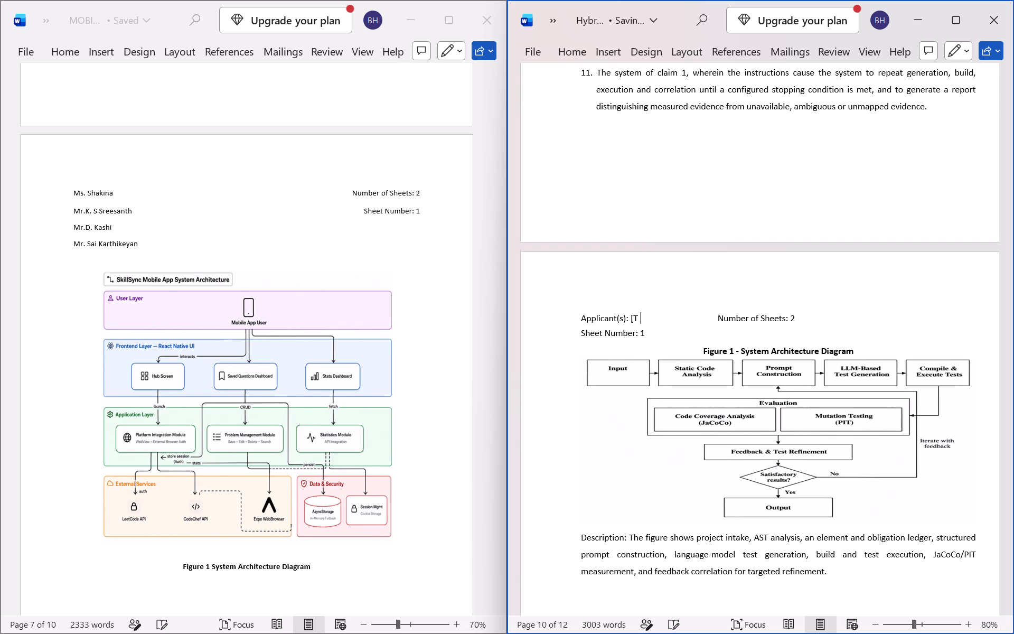
key(BackSpace)
key(BackSpace)
key(BackSpace)
key(BackSpace)
key(BackSpace)
key(BackSpace)
key(BackSpace)
key(BackSpace)
key(BackSpace)
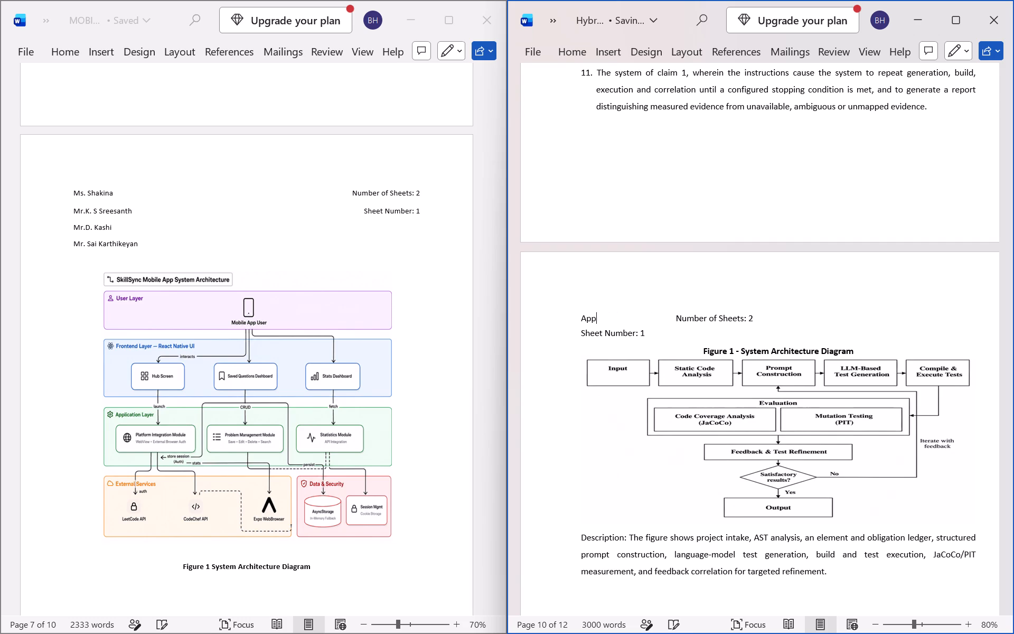
key(BackSpace)
key(BackSpace)
key(BackSpace)
Enter the first student applicant's initial and name, prefixed with "Mr.", before Number of Sheets in the Figure 1 header.
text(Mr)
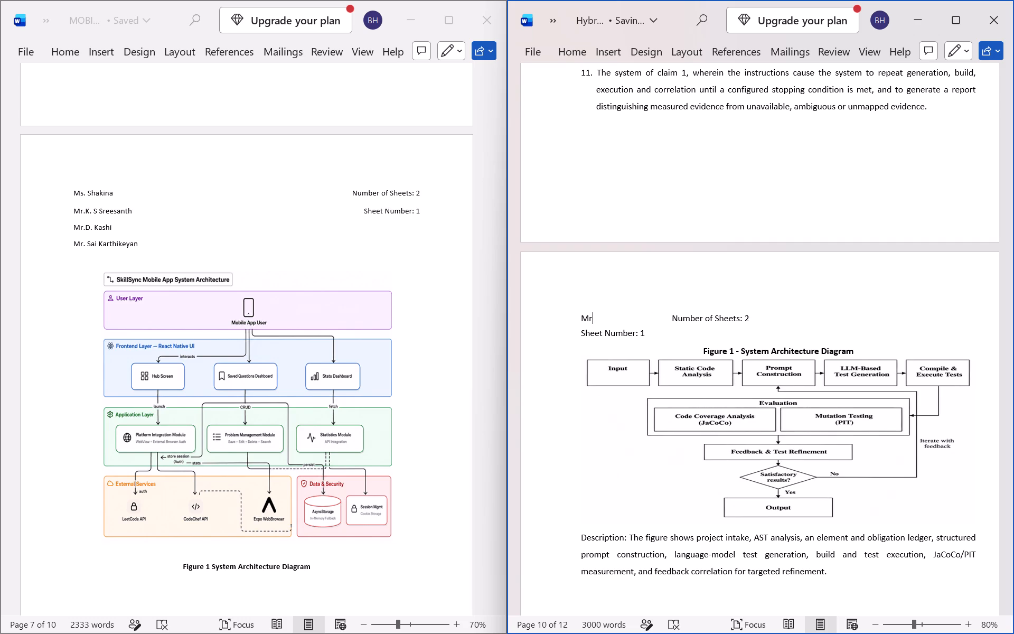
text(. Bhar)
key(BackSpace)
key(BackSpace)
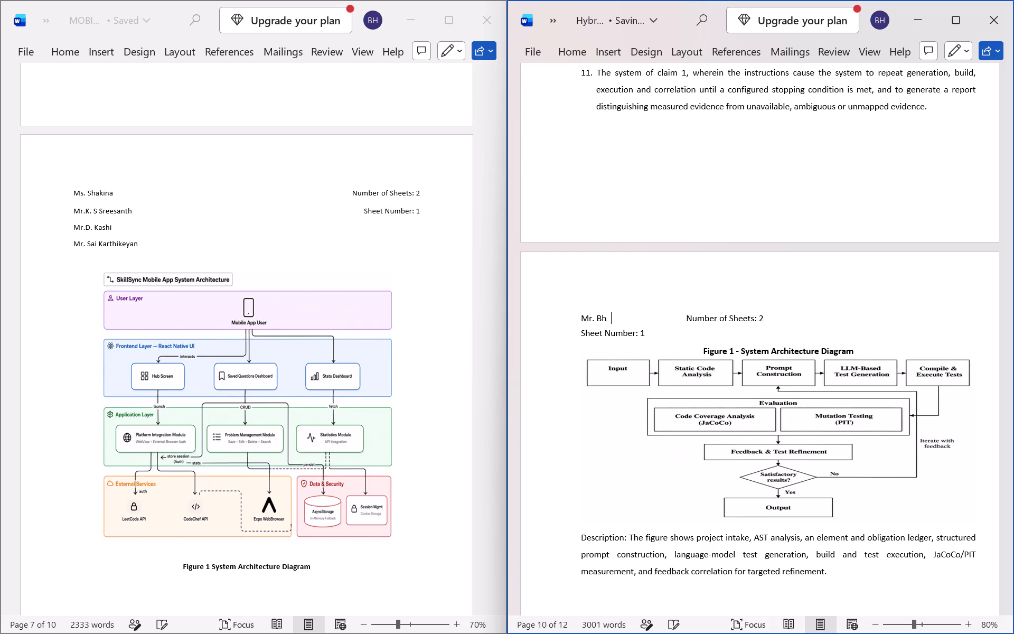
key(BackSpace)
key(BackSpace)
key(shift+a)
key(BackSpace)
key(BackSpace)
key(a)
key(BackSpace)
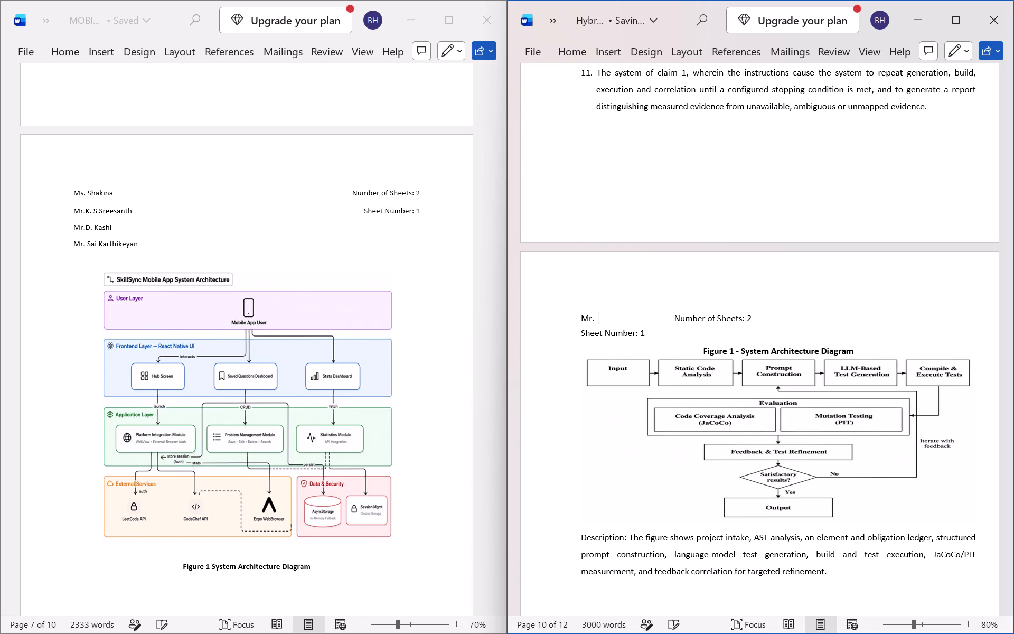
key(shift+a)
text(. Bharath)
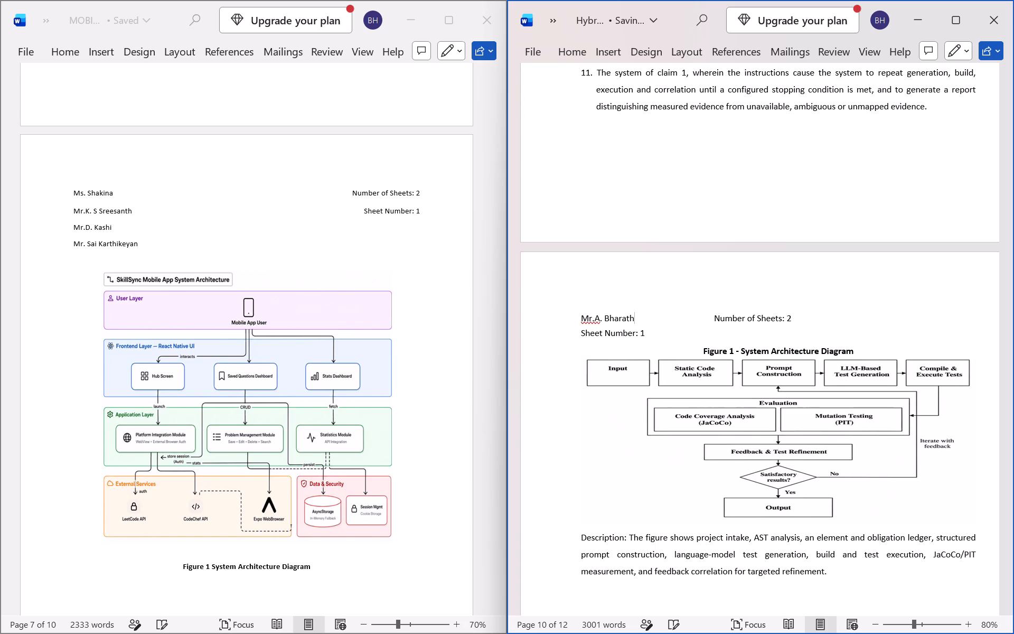
Start a second applicant line under the first name in the Figure 1 header with "Mr".
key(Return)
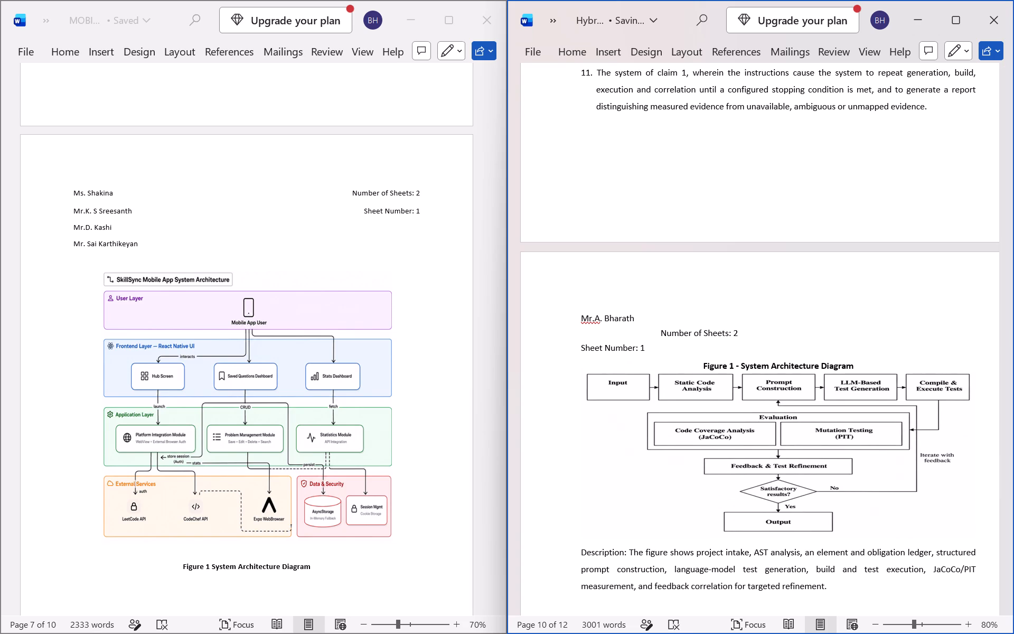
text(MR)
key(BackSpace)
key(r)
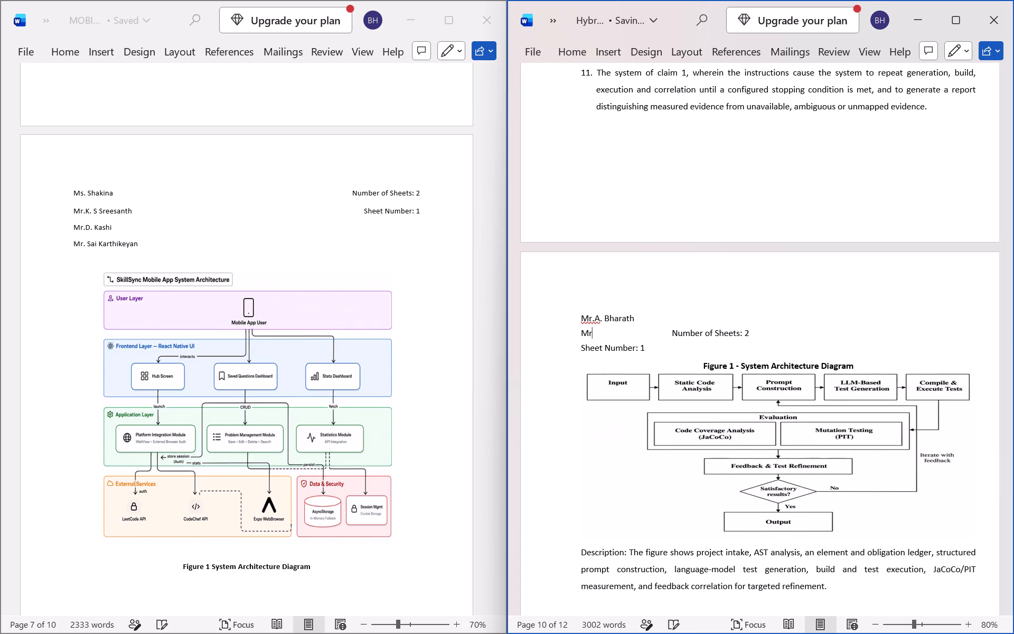
Copy the remaining three student names from the title page's APPLICANT paragraph onto the Figure 1 header's second line, after "Mr.".
scroll(718, 293, up, 11)
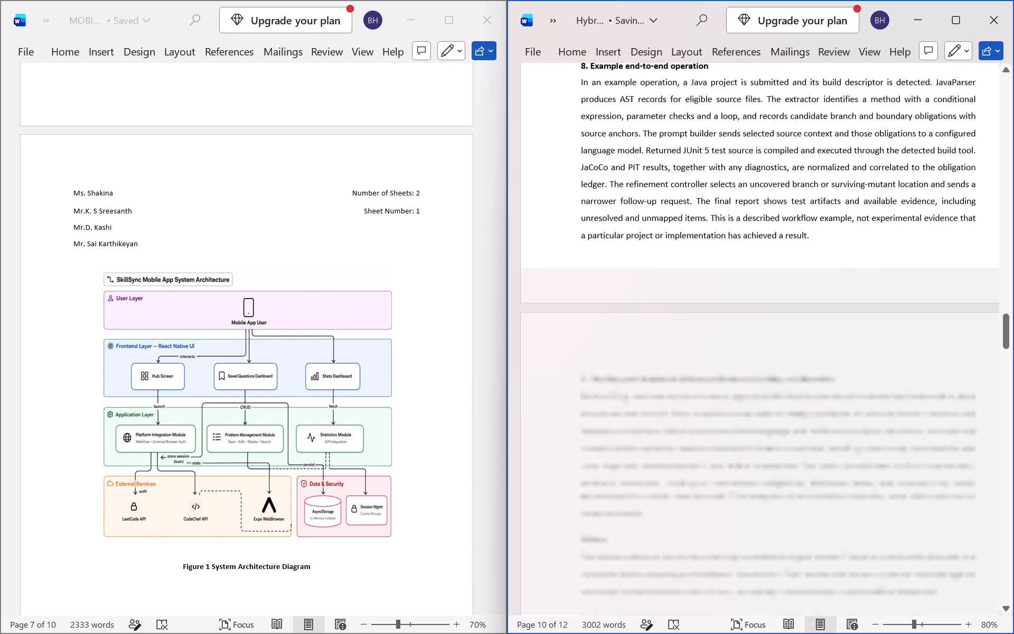
scroll(718, 293, down, 1)
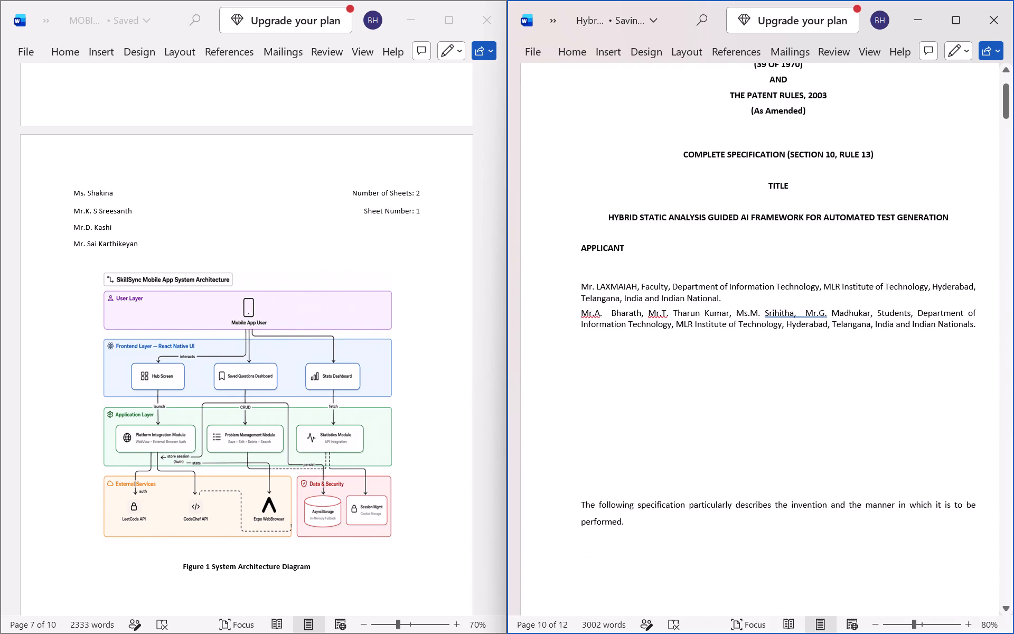
drag(650, 310, 682, 315)
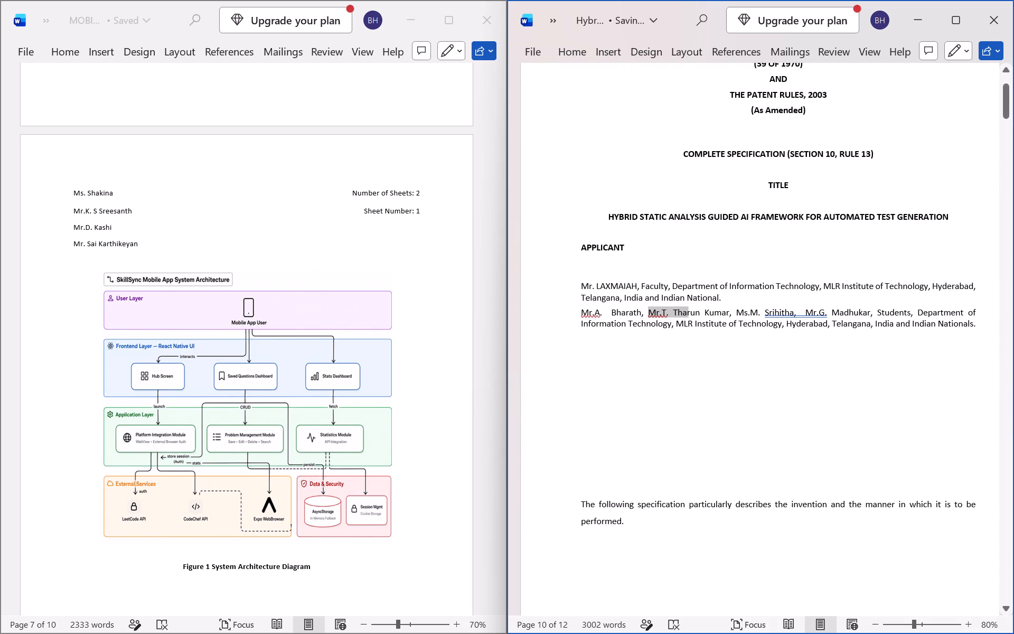
drag(682, 315, 728, 313)
drag(728, 313, 869, 305)
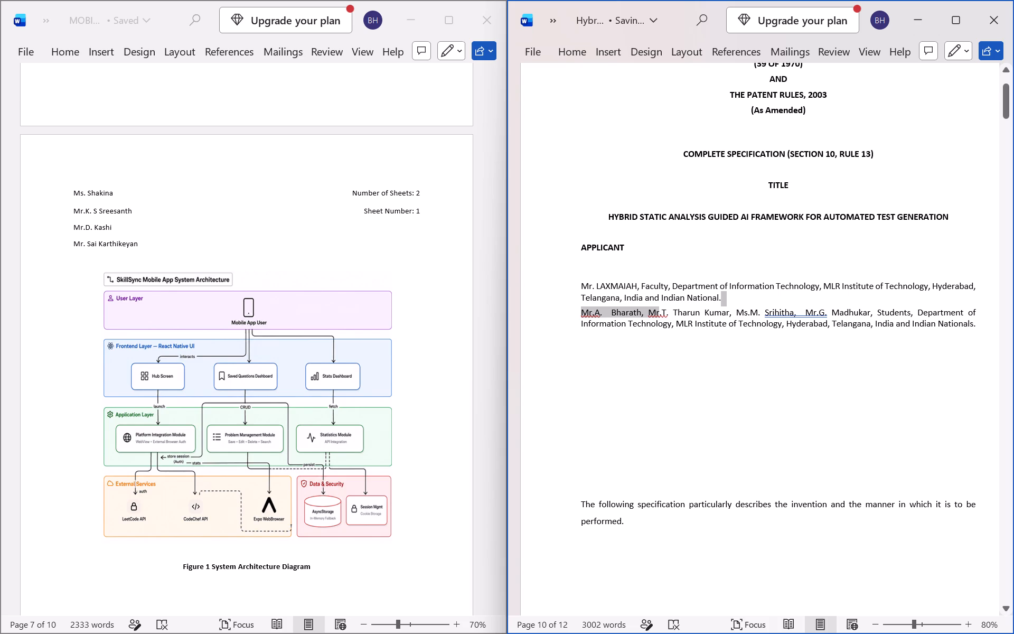
drag(869, 305, 870, 309)
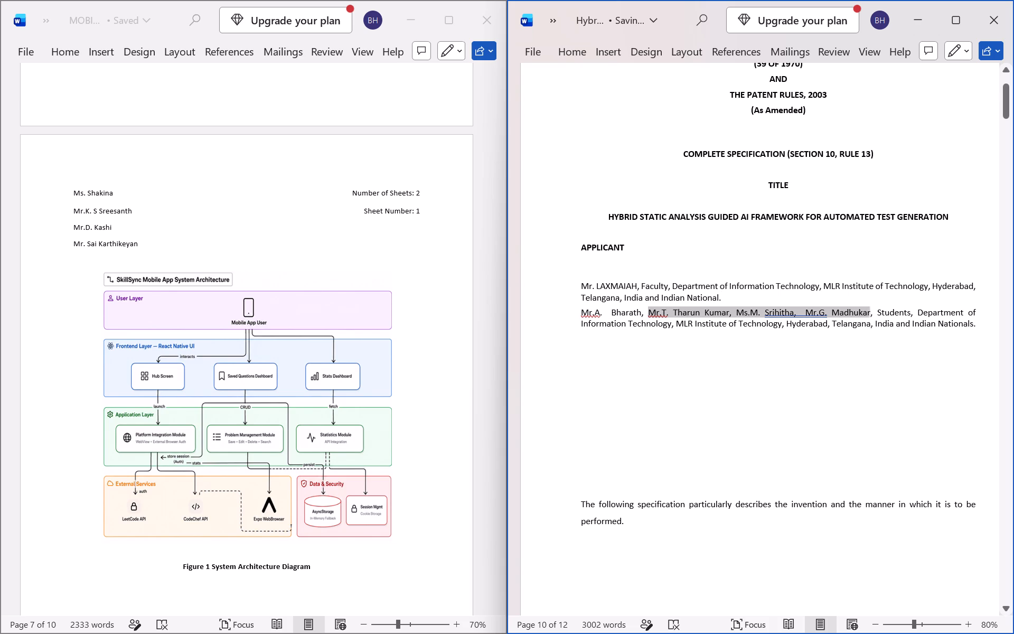
drag(870, 309, 871, 309)
key(ctrl+c)
scroll(808, 365, down, 8)
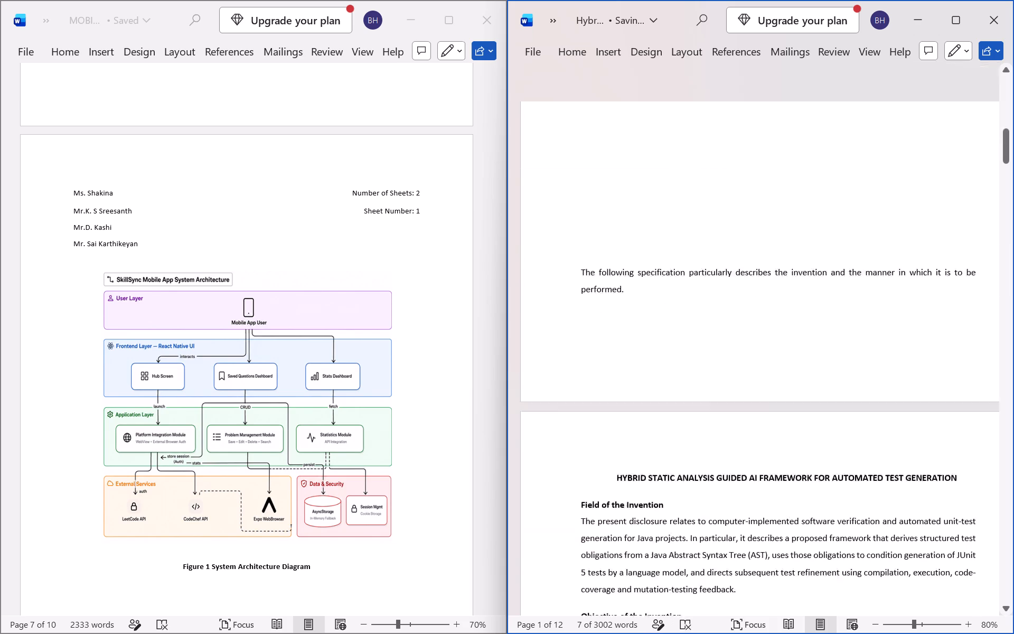
scroll(808, 365, down, 5)
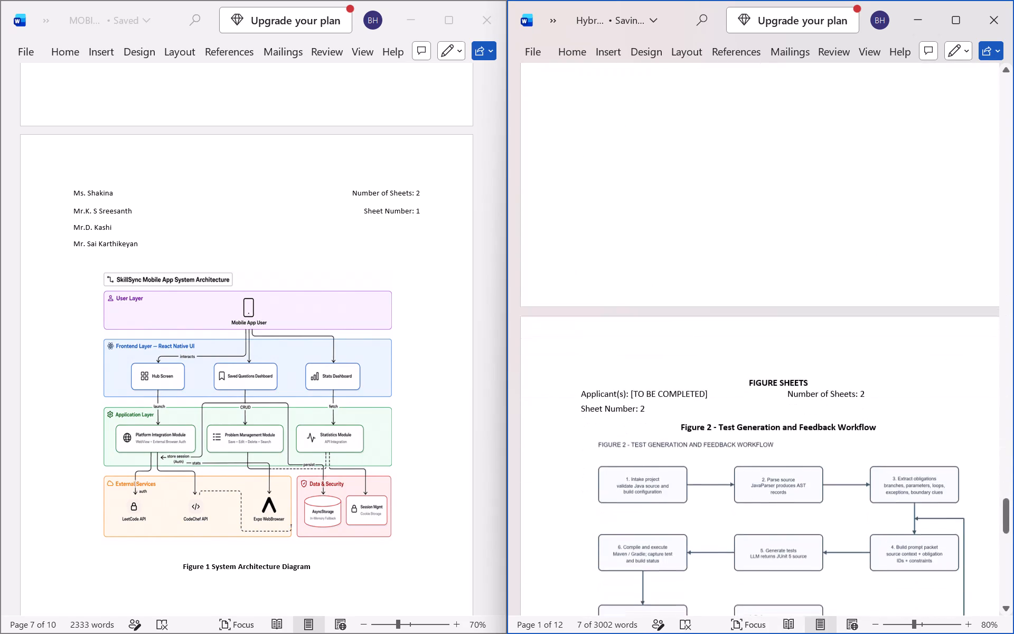
scroll(783, 446, up, 2)
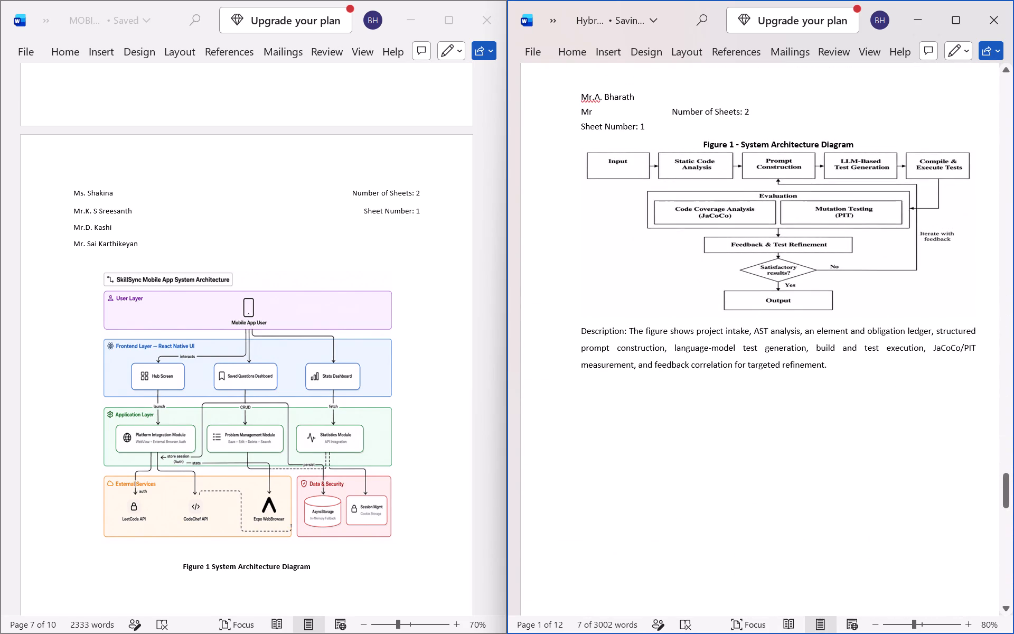
click(596, 110)
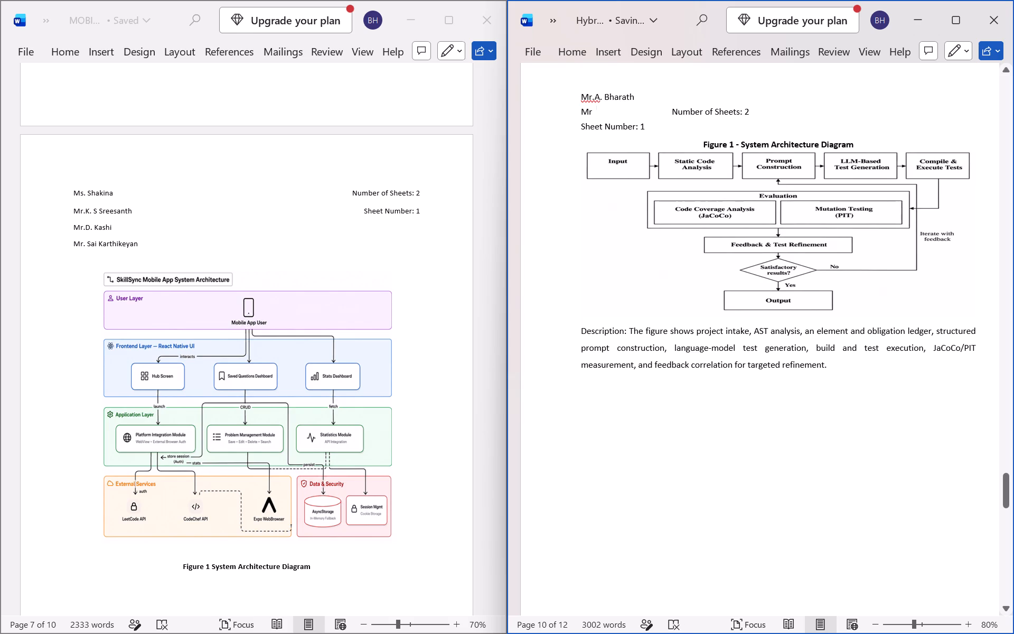
key(BackSpace)
key(BackSpace)
key(period)
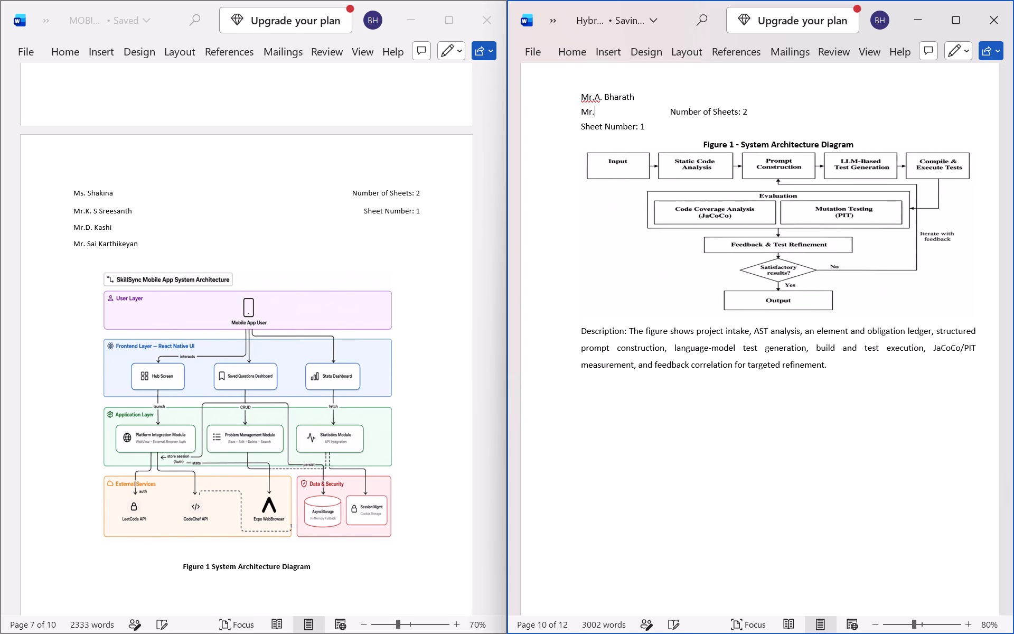
key(ctrl+v)
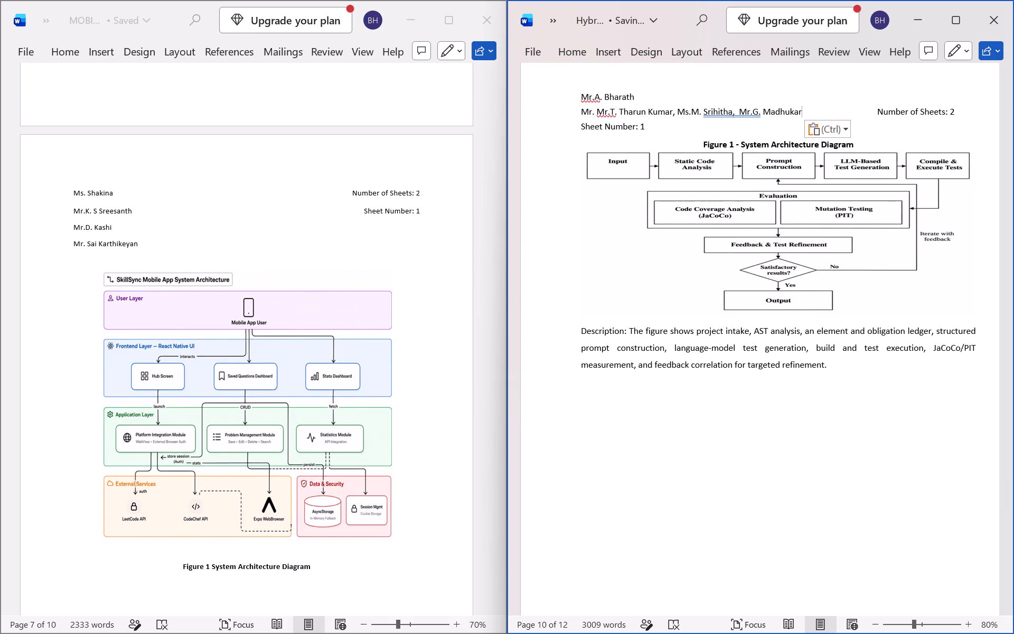
Remove the duplicate "Mr. " prefix at the start of the second applicant line in the Figure 1 header.
key(Left)
key(Left)
key(Left)
key(Left)
key(Left)
key(Left)
key(Left)
key(Left)
key(Left)
key(Left)
key(Left)
key(Left)
key(Left)
key(Left)
key(Left)
key(Left)
key(Left)
key(Left)
key(Left)
key(Left)
key(Left)
key(Left)
key(Left)
key(Left)
key(Left)
key(Left)
key(Left)
key(Left)
key(Left)
key(Left)
key(Left)
key(Left)
key(Left)
key(Left)
key(Left)
key(Left)
key(Left)
key(Right)
key(Left)
key(BackSpace)
key(BackSpace)
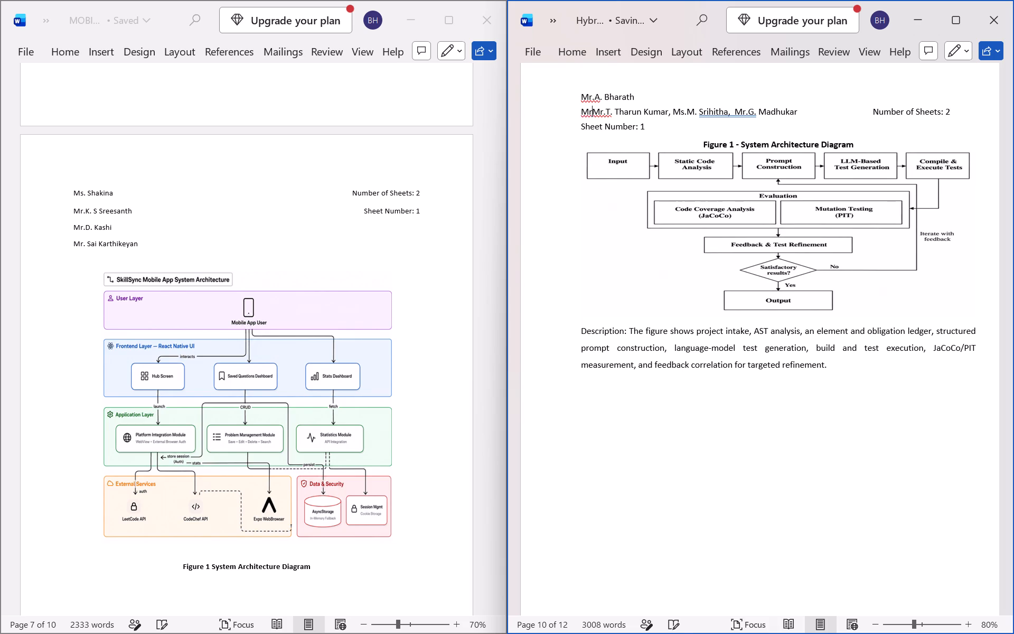
key(BackSpace)
key(BackSpace)
Move the "Ms." applicant and the text after it onto a third header line, removing the separating comma and leading space.
key(Right)
key(Right)
key(Right)
key(Right)
key(Right)
key(Right)
key(Right)
key(Right)
key(Right)
key(Right)
key(Right)
key(Right)
key(Right)
key(Right)
key(Right)
key(Right)
key(Right)
key(Right)
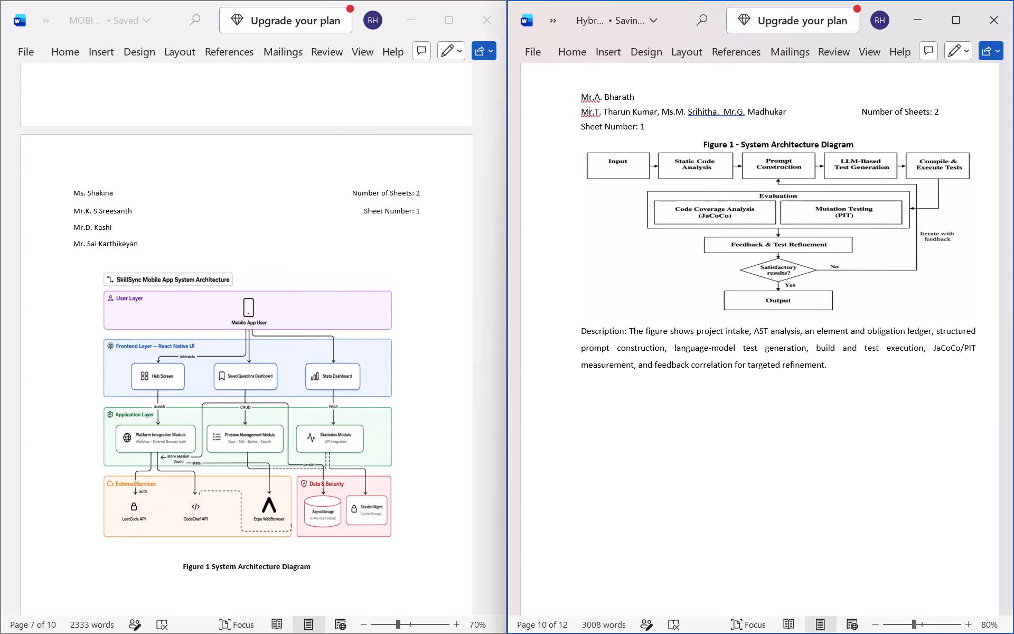
key(Right)
key(BackSpace)
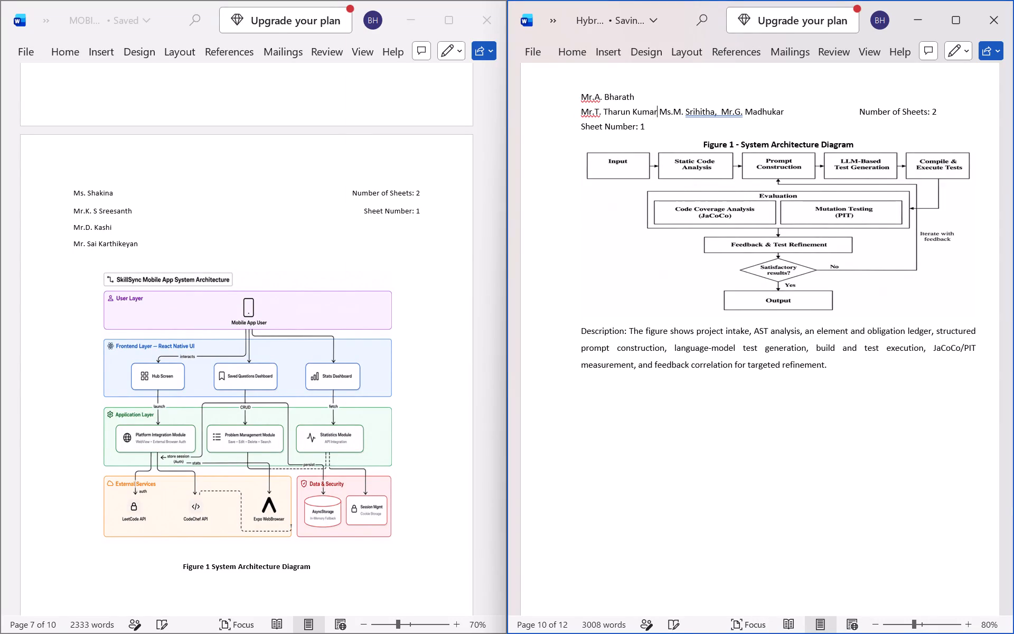
key(Return)
key(Right)
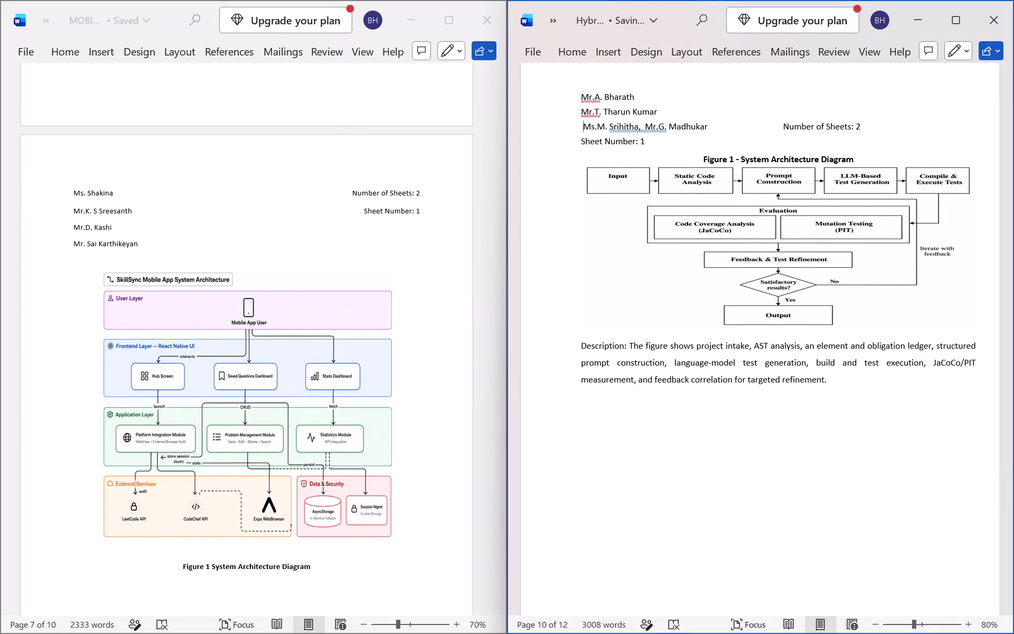
key(BackSpace)
Put the last "Mr." applicant on a fourth header line, removing the comma and spaces after the third name.
key(Right)
key(Right)
key(Right)
key(Right)
key(Right)
key(Right)
key(Right)
key(Right)
key(Right)
key(Right)
key(Right)
key(Right)
key(Right)
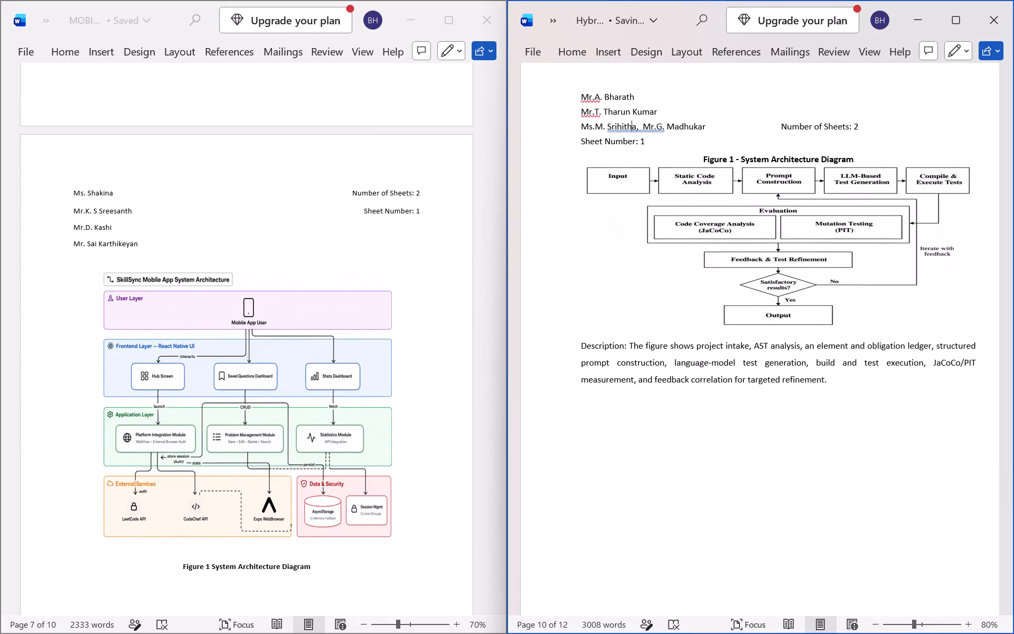
key(Right)
key(BackSpace)
key(a)
key(Right)
key(BackSpace)
key(Right)
key(Right)
key(BackSpace)
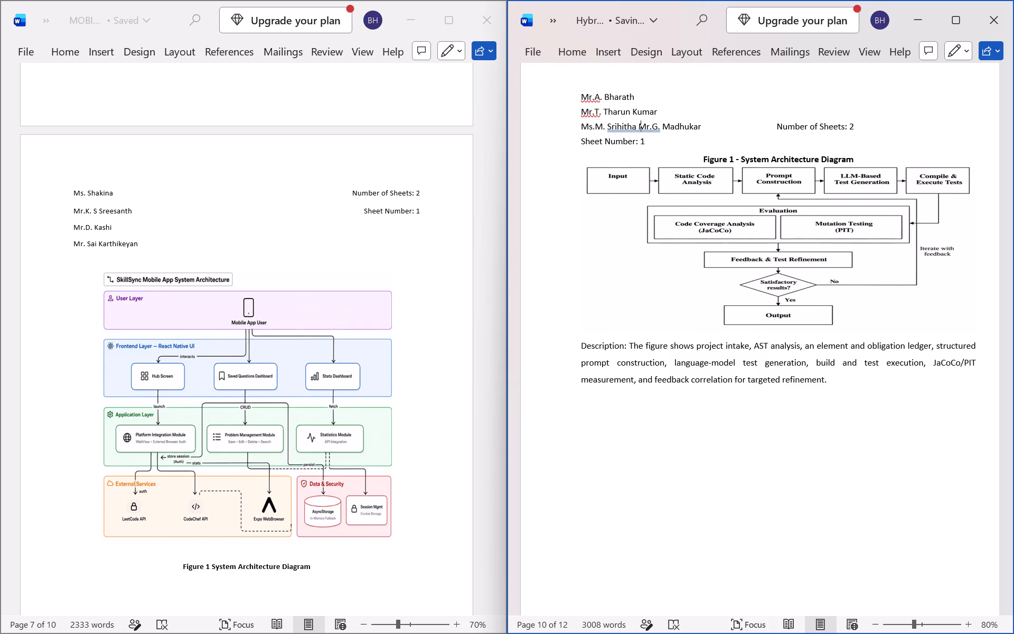
key(BackSpace)
key(Return)
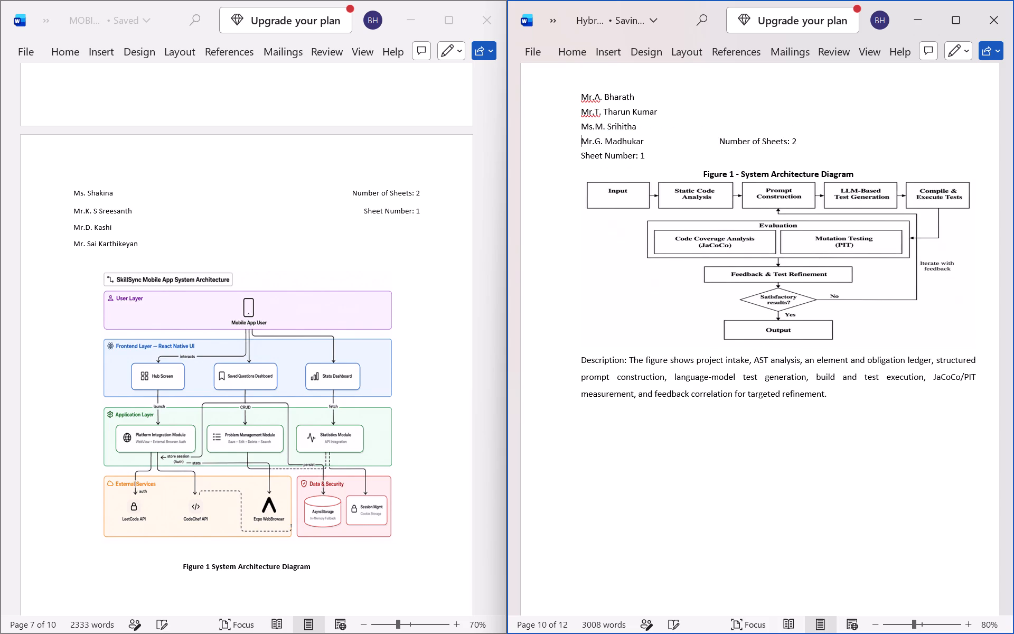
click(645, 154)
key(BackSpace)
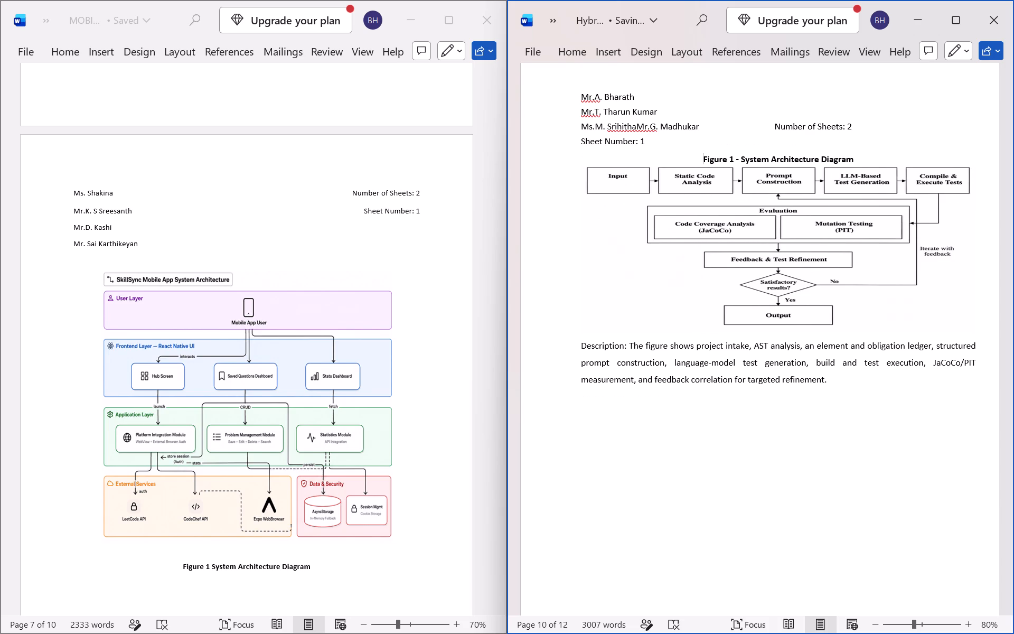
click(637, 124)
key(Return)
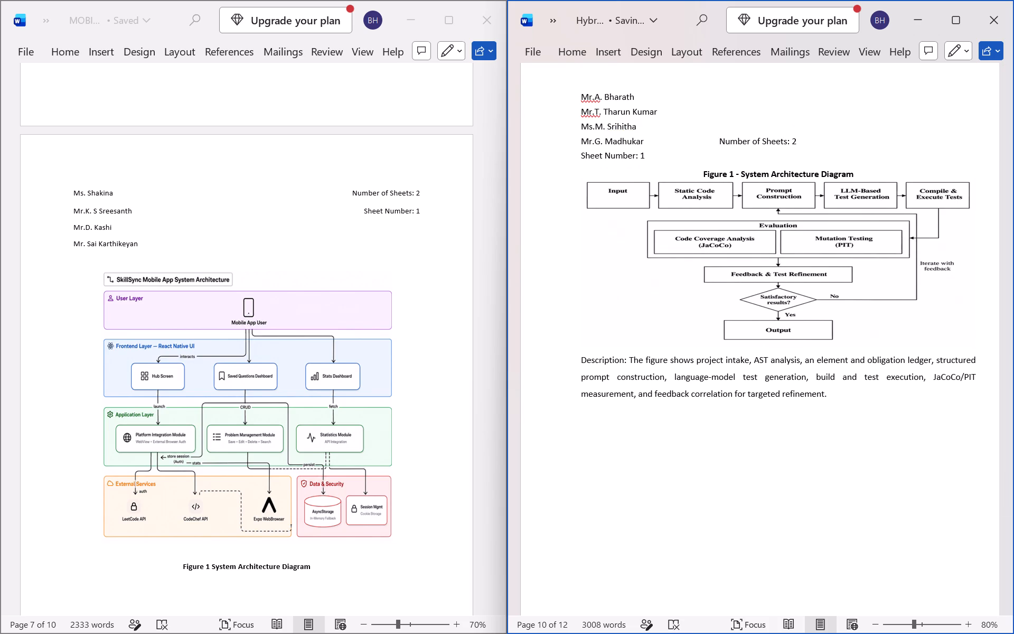
Copy the "Sheet Number: 1" line below the applicant names and delete it from the Figure 1 header.
drag(577, 153, 643, 154)
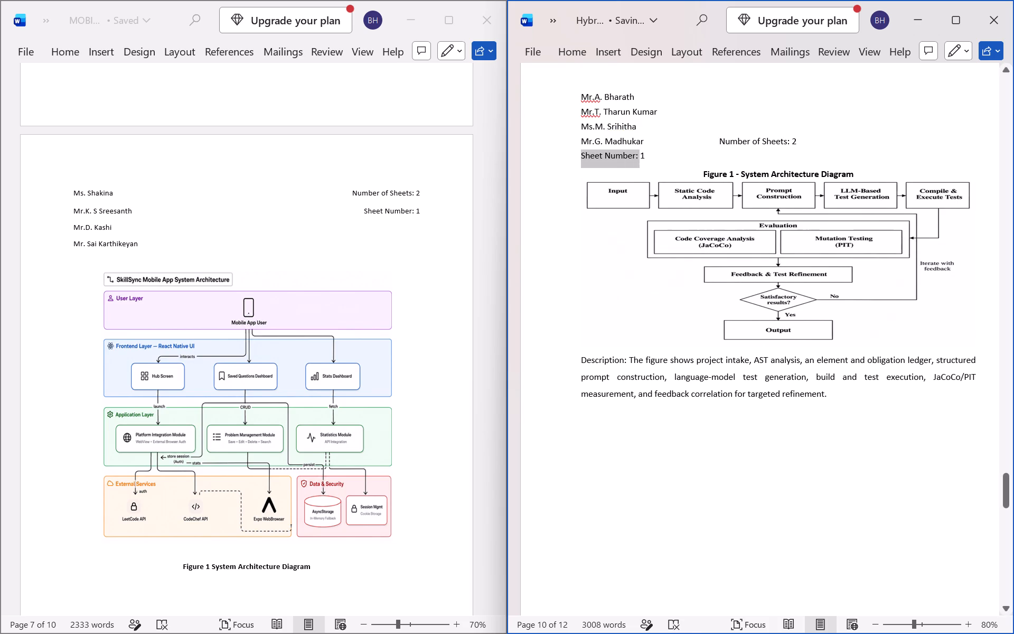
drag(643, 154, 658, 154)
key(ctrl+c)
key(BackSpace)
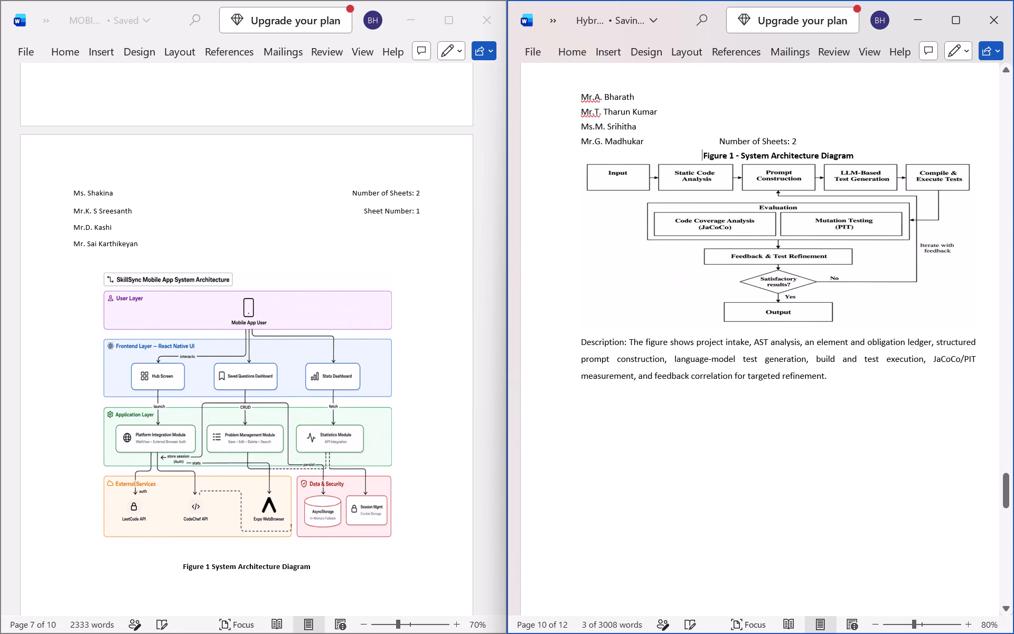
Delete "Number of Sheets: 2" and its spacing after the fourth applicant's name, and add a blank line below that name.
drag(712, 143, 845, 146)
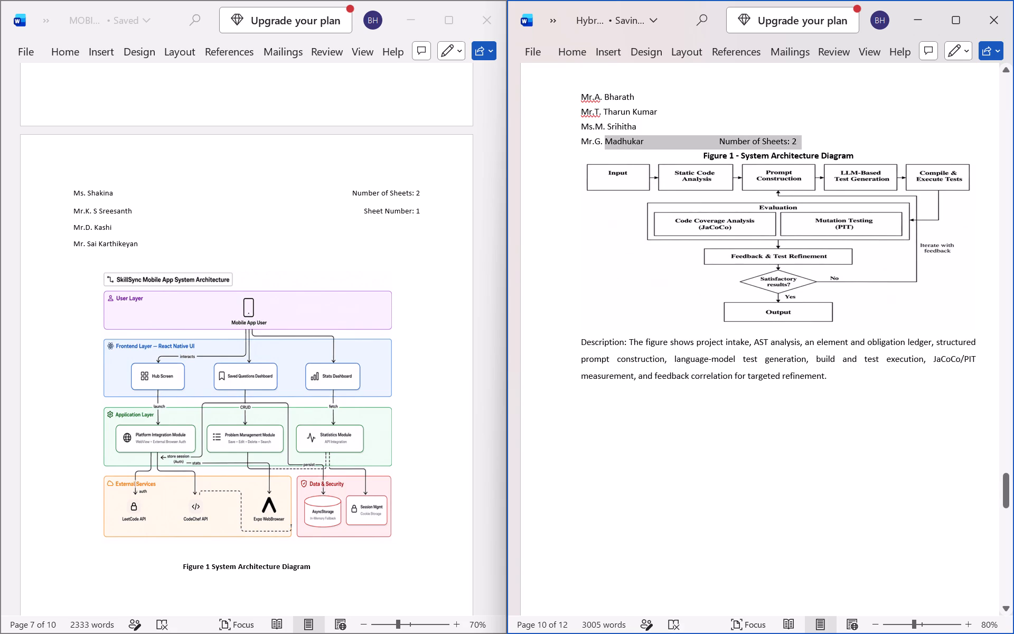
drag(845, 146, 728, 144)
click(728, 144)
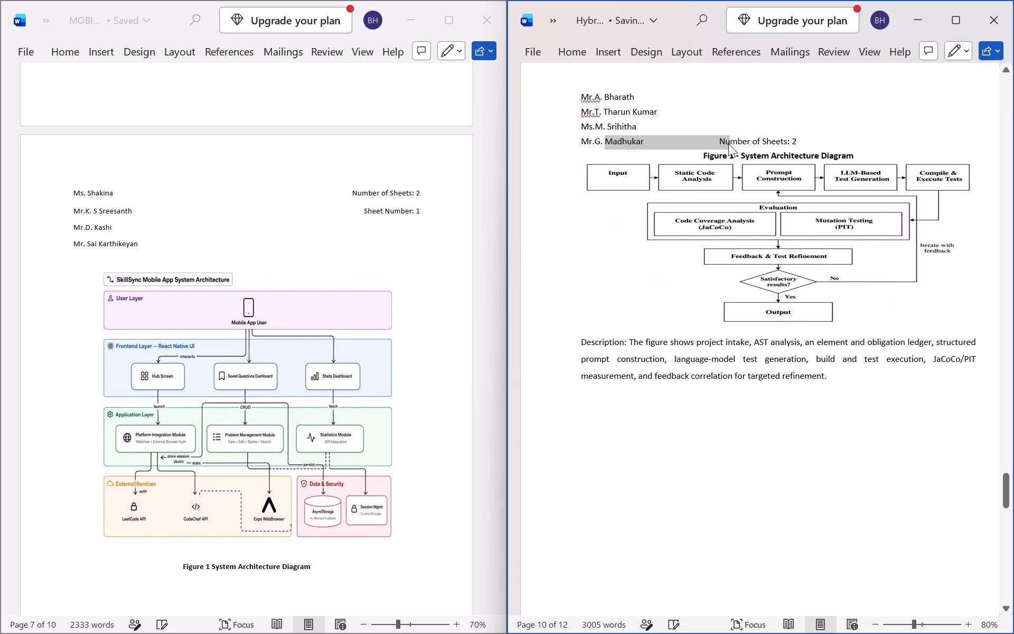
click(721, 142)
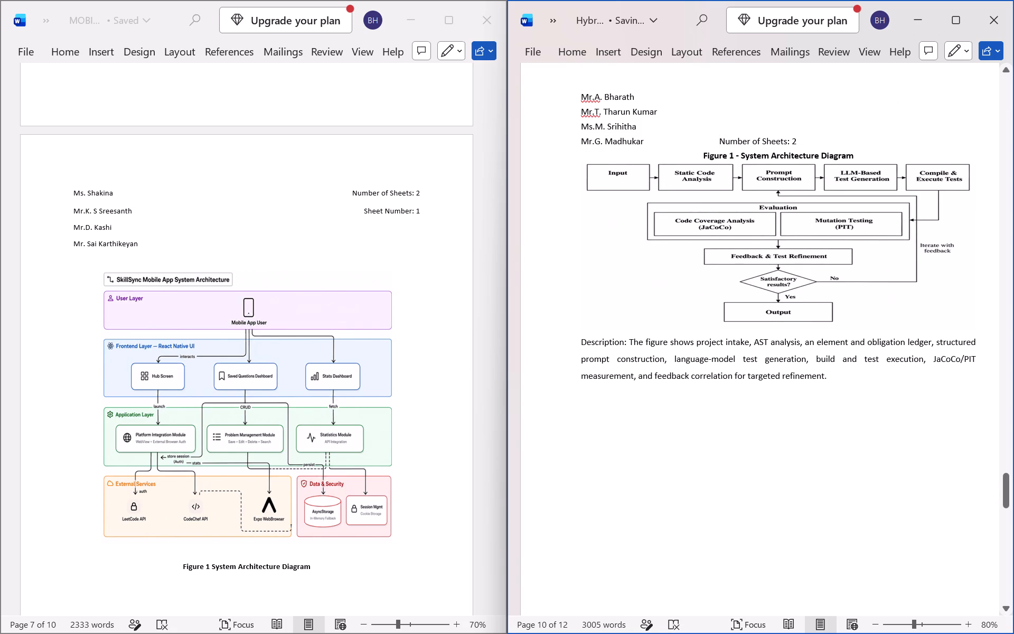
key(ctrl+shift+Right)
key(ctrl+shift+Right)
key(ctrl+shift+Right)
key(ctrl+shift+Right)
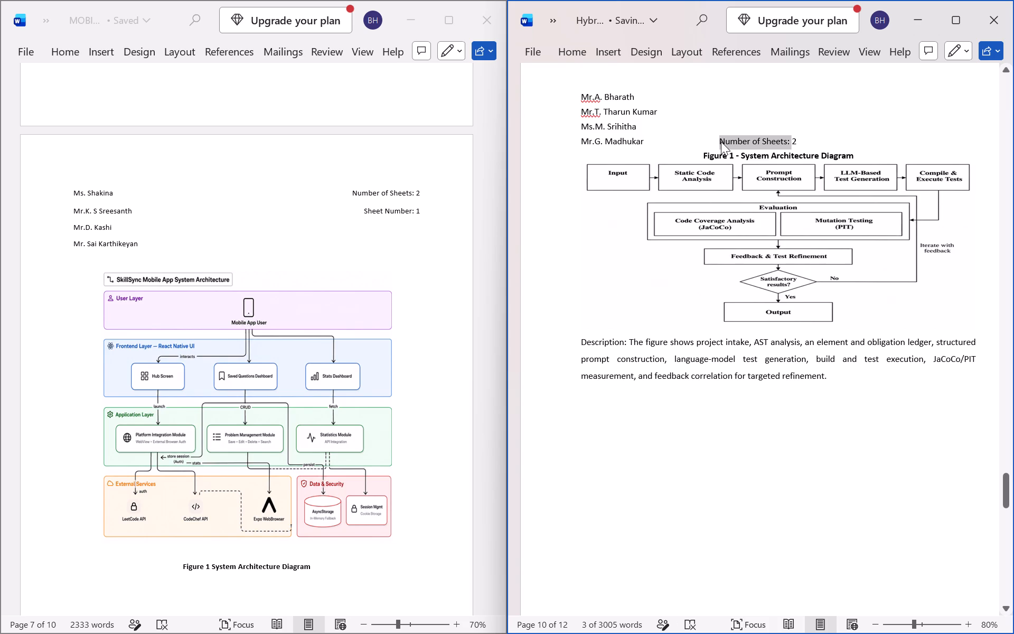
key(Right)
key(Right)
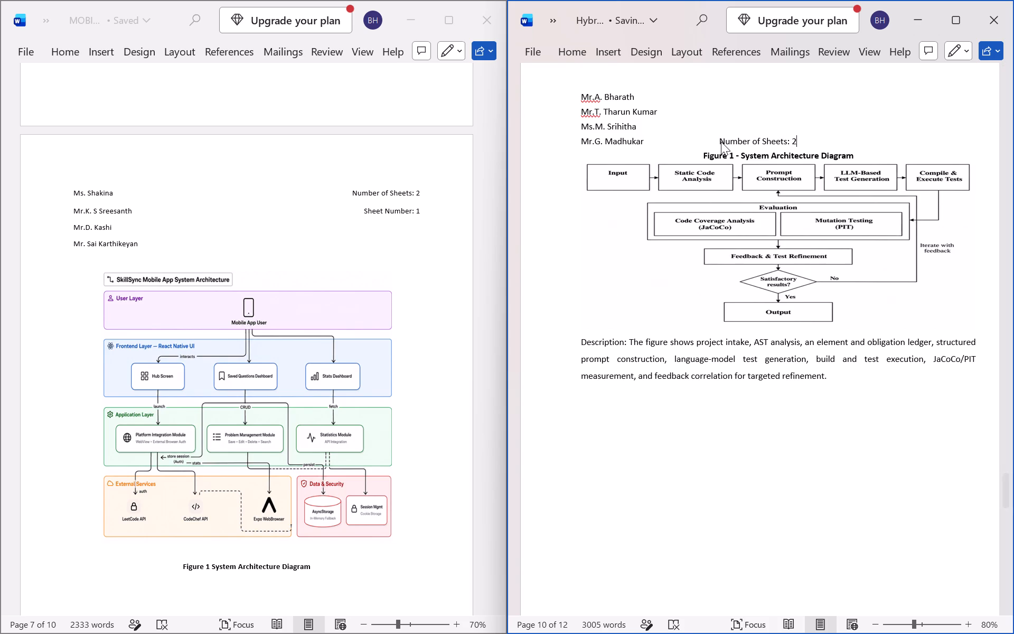
key(BackSpace)
key(BackSpace)
key(BackSpace)
key(BackSpace)
key(BackSpace)
key(BackSpace)
key(BackSpace)
key(BackSpace)
key(BackSpace)
key(BackSpace)
key(BackSpace)
key(BackSpace)
key(BackSpace)
key(BackSpace)
key(BackSpace)
key(BackSpace)
key(BackSpace)
key(BackSpace)
key(BackSpace)
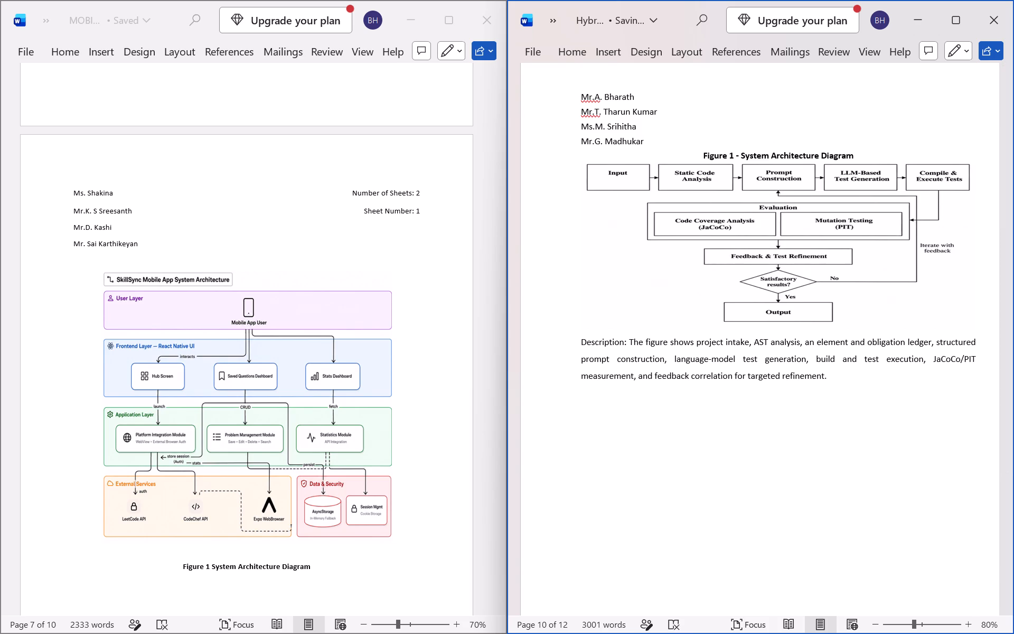
key(Return)
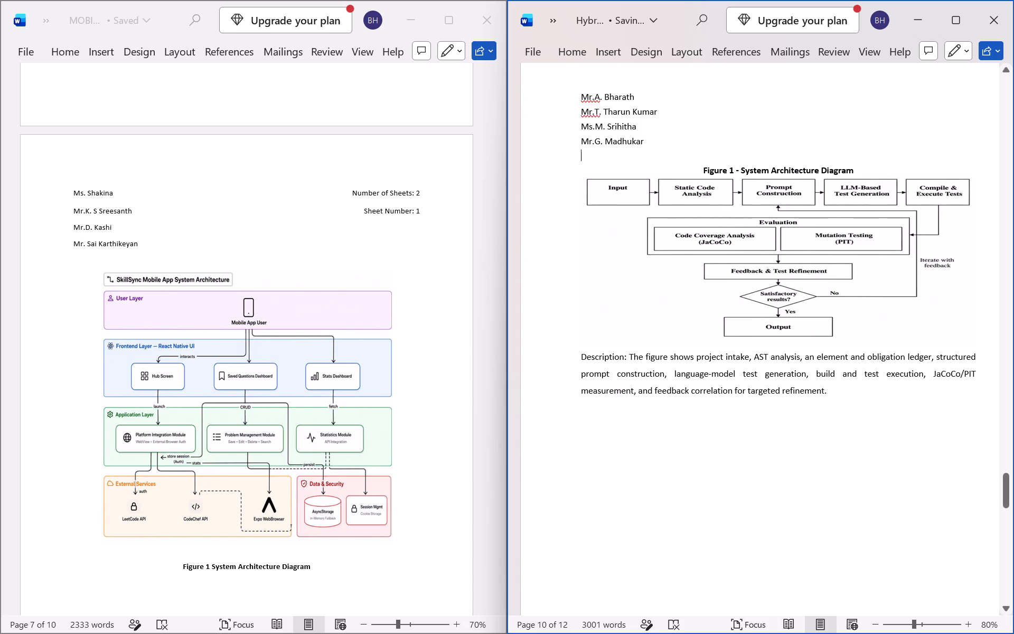
Add "Number of Sheets:2" on the first applicant's line, spaced out toward the page's right margin.
click(750, 86)
key(space)
key(space)
key(space)
key(space)
key(space)
key(space)
key(space)
key(space)
key(space)
key(space)
key(space)
key(space)
key(space)
key(space)
key(space)
key(space)
key(space)
key(space)
key(space)
key(space)
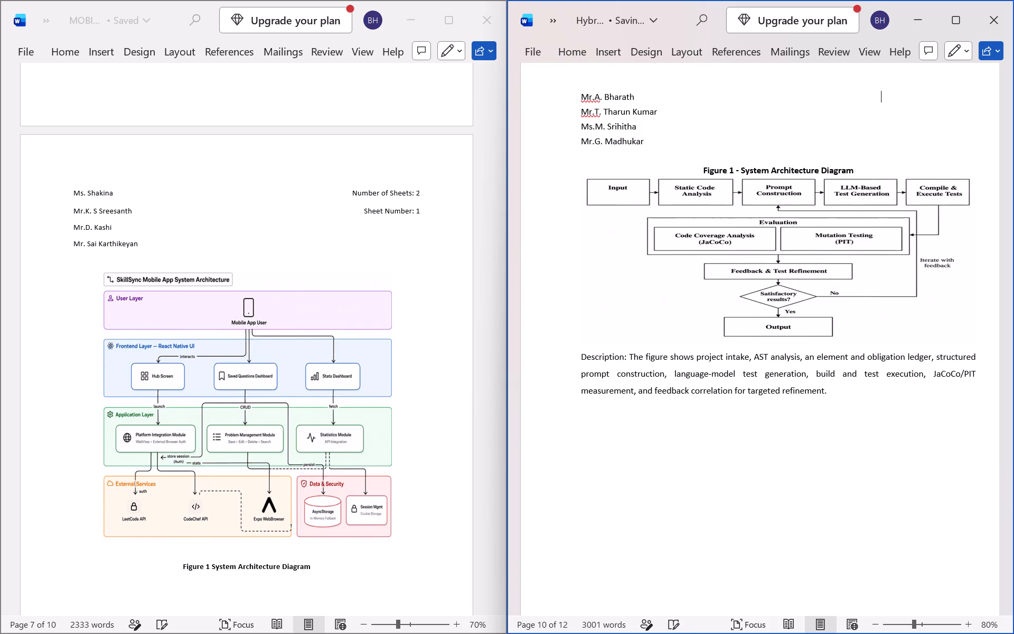
text(Number)
key(space)
text(of)
key(space)
text(Sheets)
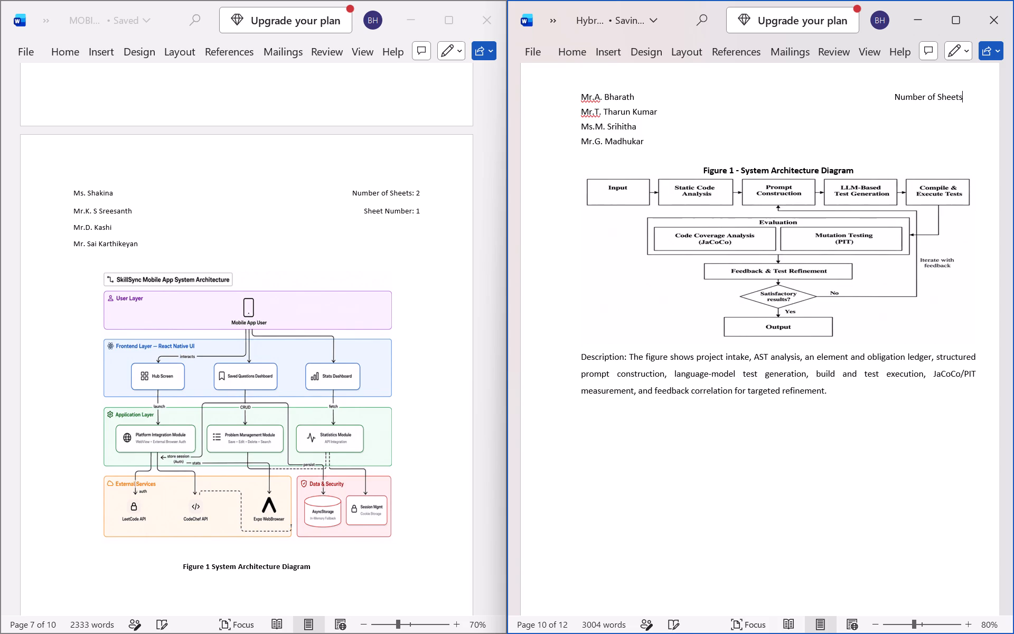
text(:2)
Add "Sheet Number:1" on the second applicant's line of the Figure 1 header, spaced out to sit beneath "Number of Sheets:2".
key(Down)
key(space)
key(space)
key(space)
key(space)
key(space)
key(space)
key(space)
key(space)
key(space)
key(space)
key(space)
key(space)
key(space)
key(space)
key(space)
key(space)
key(space)
key(space)
key(space)
key(space)
key(space)
key(space)
key(space)
text(Sheet)
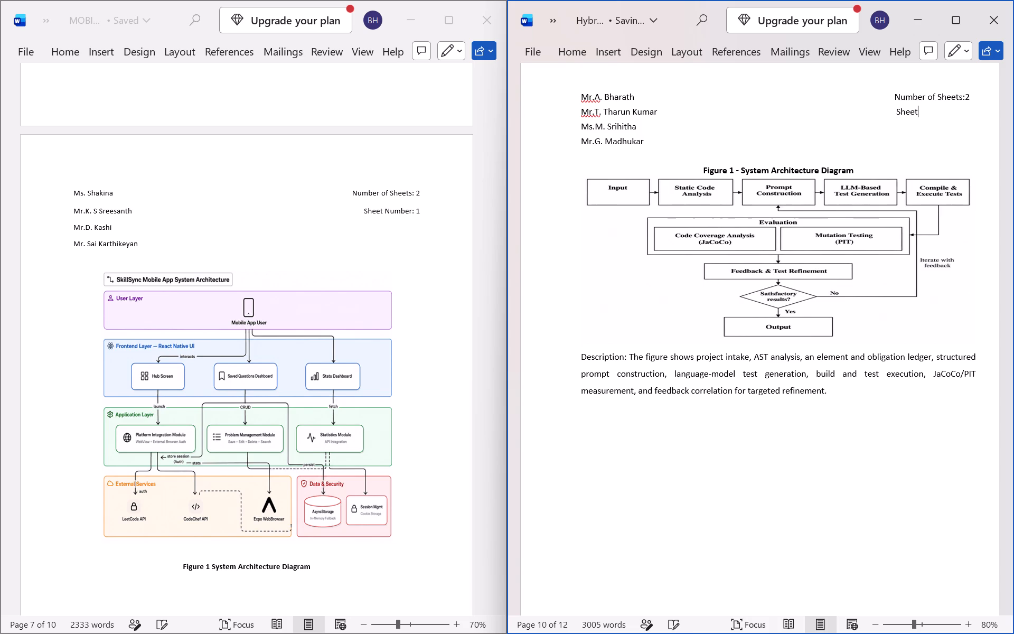
key(space)
text(Number)
key(space)
key(BackSpace)
text(:1)
Compare the claims and the Figure 1 and Figure 2 sheet layouts in the Hybrid document with the MOBILE-BASED reference.
scroll(693, 54, up, 2)
scroll(675, 189, up, 1)
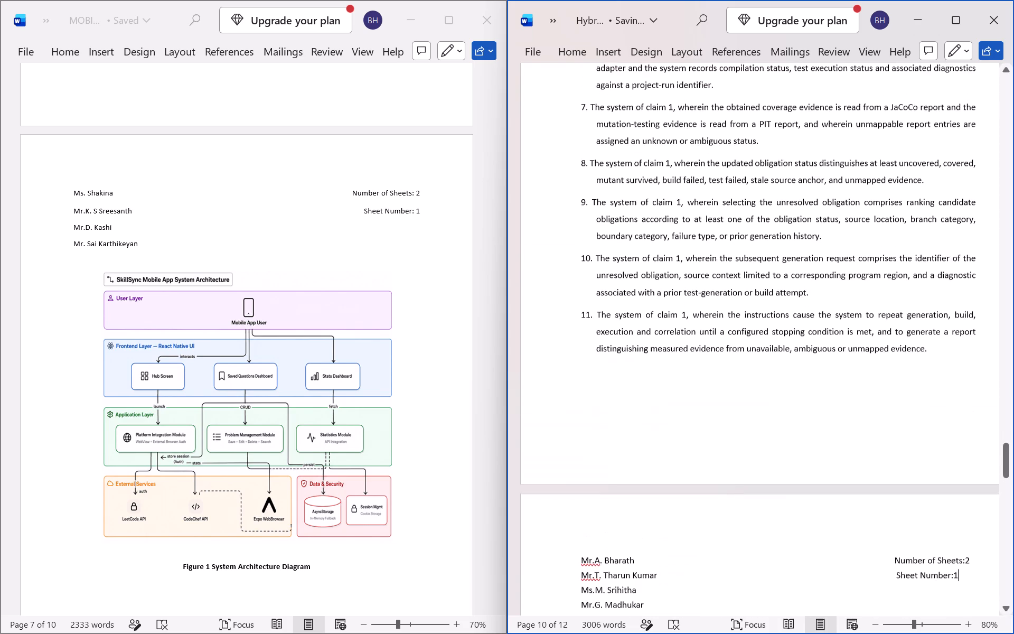
scroll(675, 189, down, 3)
scroll(317, 331, up, 1)
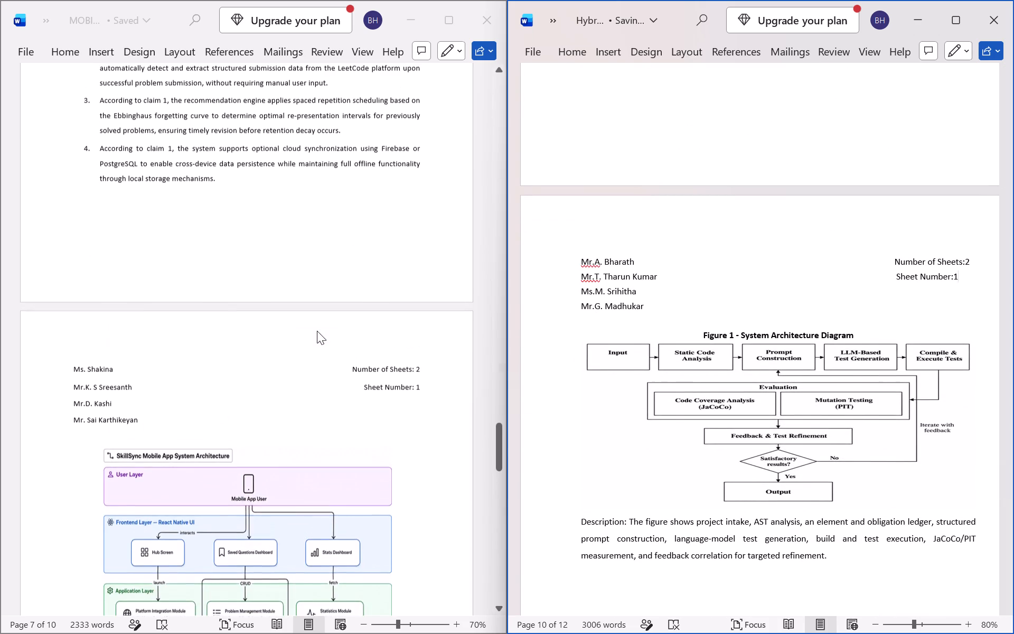
scroll(808, 396, up, 3)
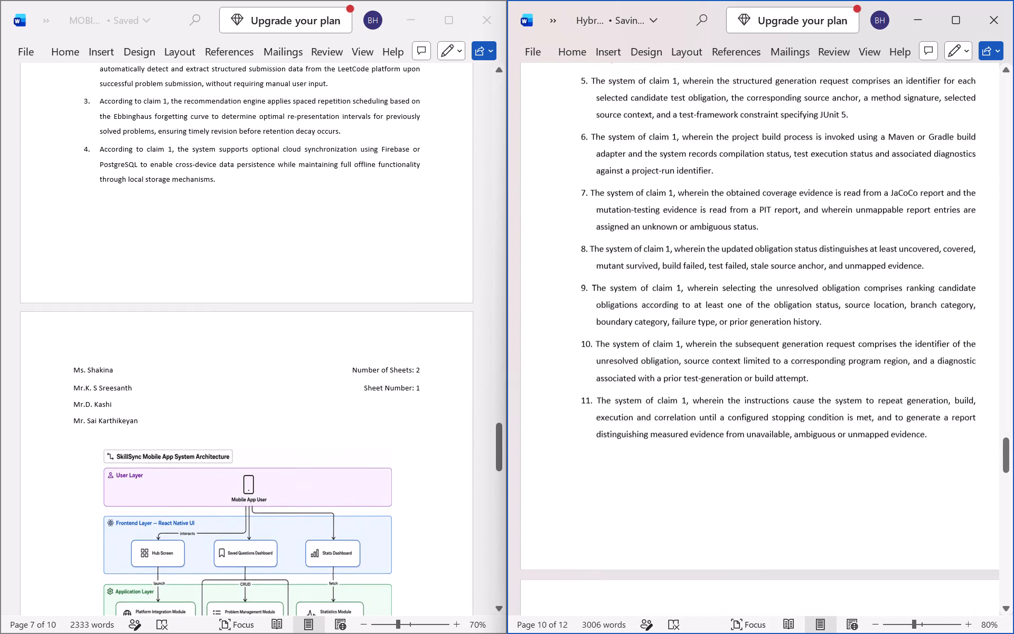
scroll(808, 396, up, 2)
scroll(500, 311, up, 3)
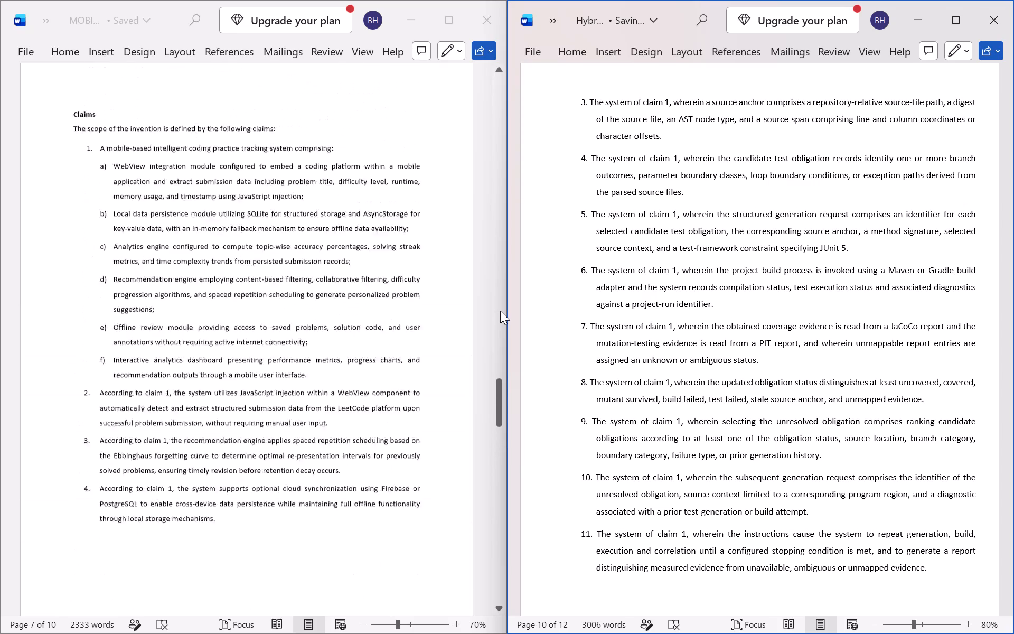
scroll(500, 311, up, 1)
scroll(500, 311, down, 3)
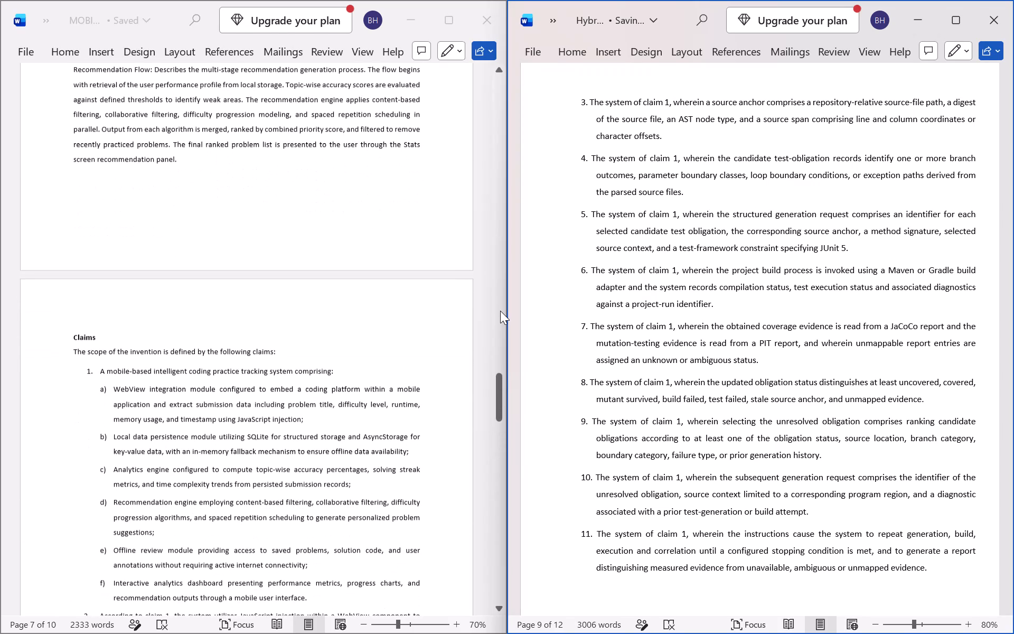
scroll(500, 311, down, 3)
scroll(709, 365, down, 3)
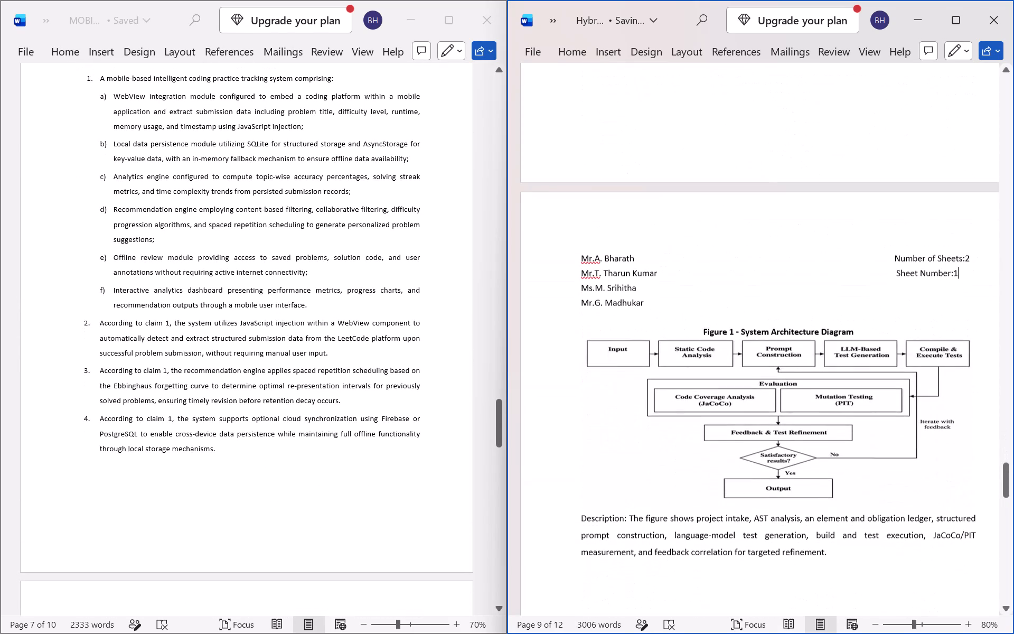
scroll(709, 365, down, 3)
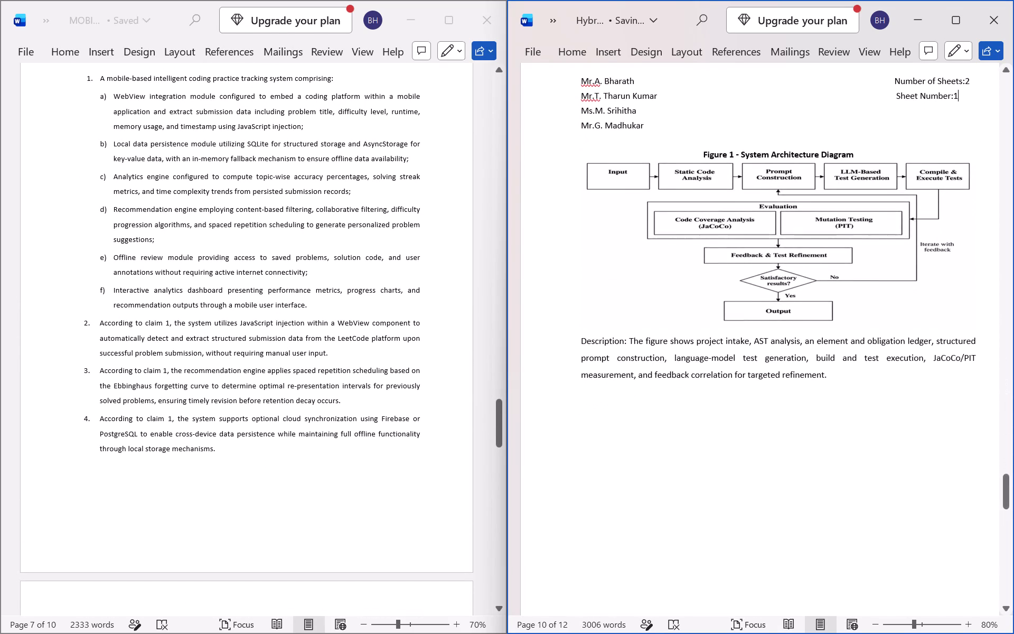
scroll(319, 447, down, 3)
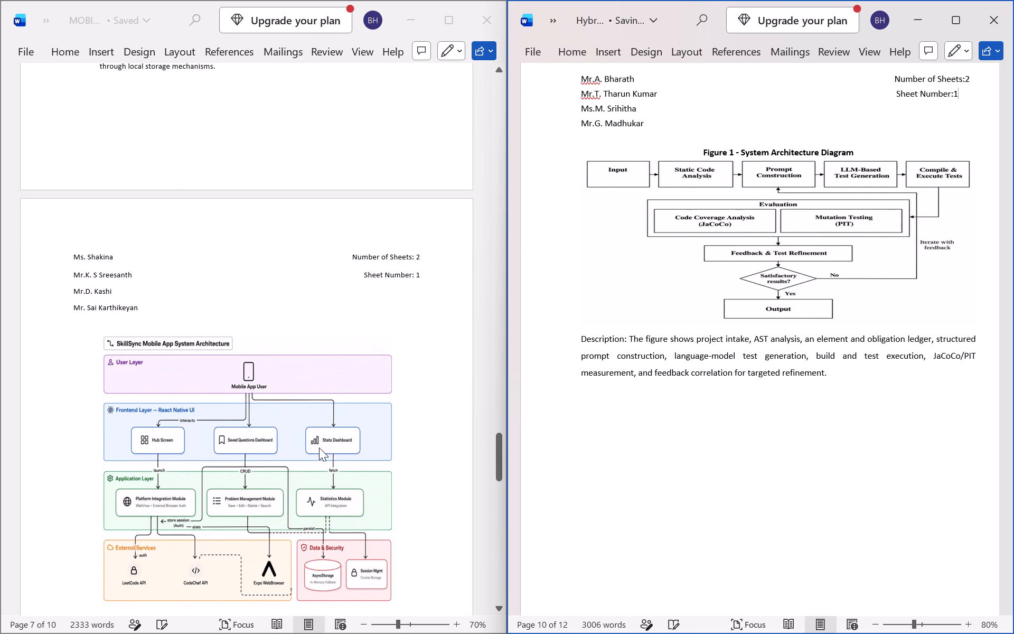
scroll(319, 447, down, 4)
scroll(555, 500, down, 2)
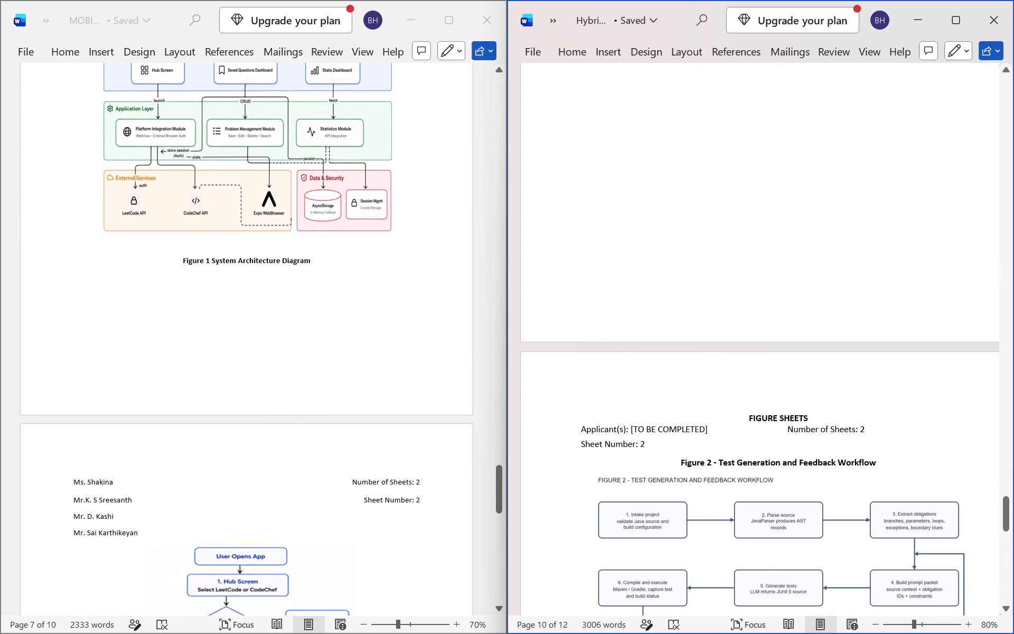
scroll(555, 500, down, 3)
scroll(555, 500, up, 2)
scroll(555, 500, down, 1)
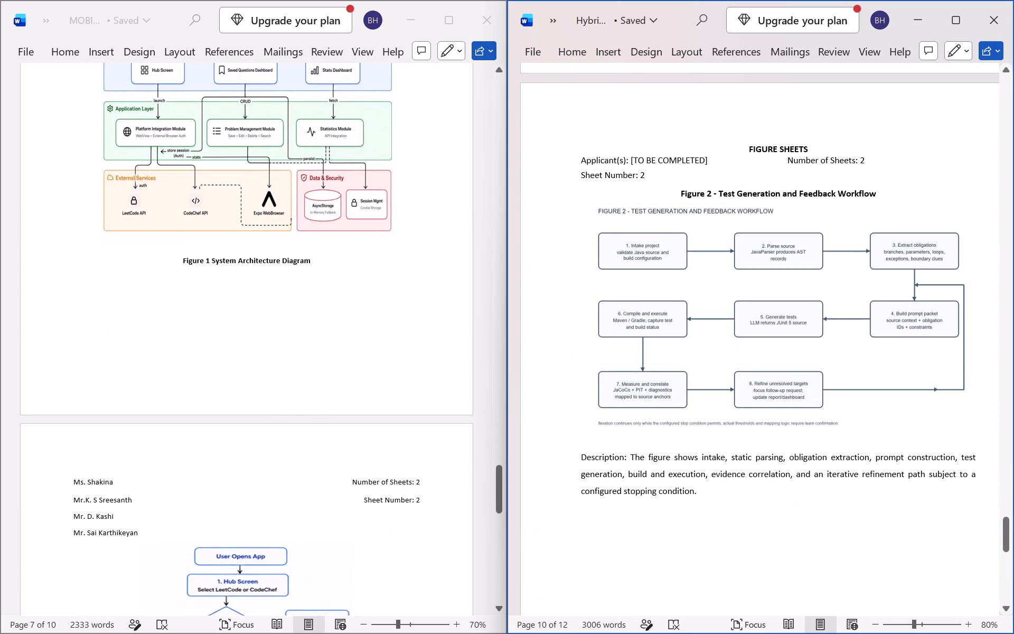
scroll(555, 500, down, 2)
scroll(588, 356, up, 2)
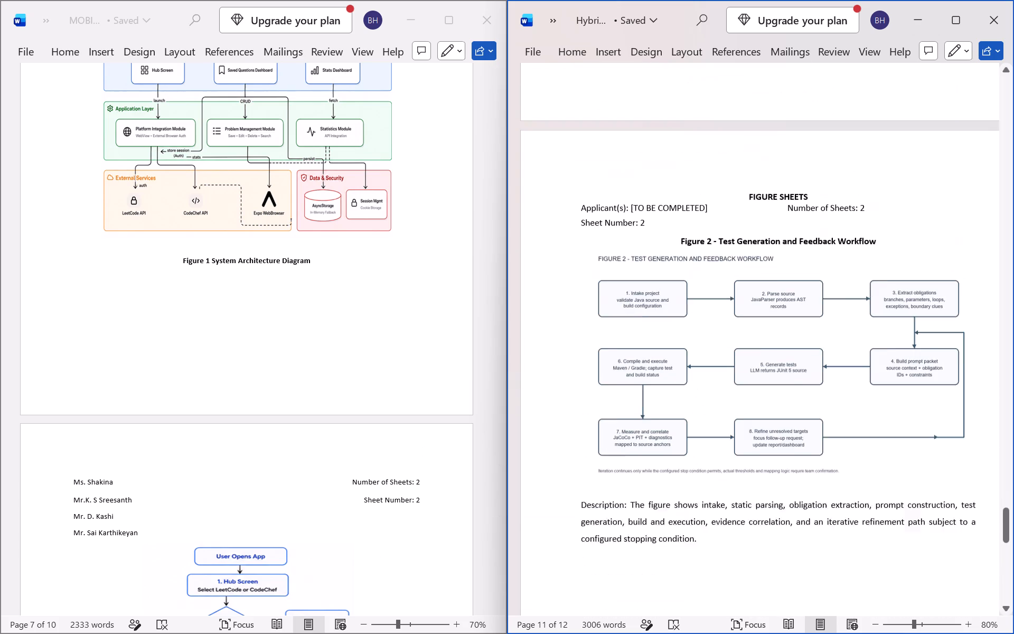
Copy the four-line Figure 1 header with the applicant names, number of sheets and sheet number.
scroll(588, 356, up, 5)
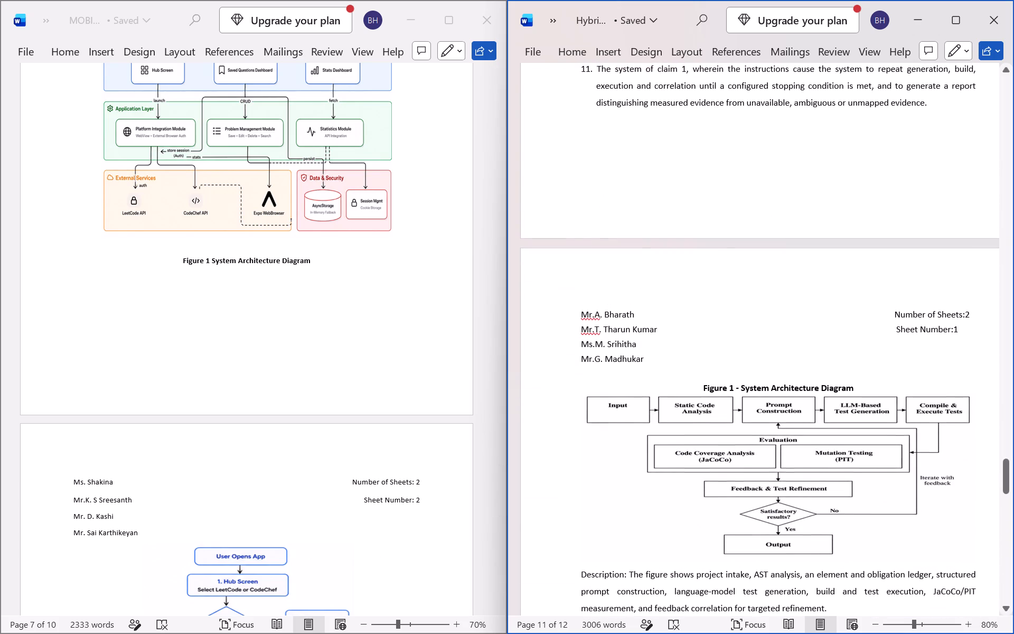
drag(575, 311, 770, 364)
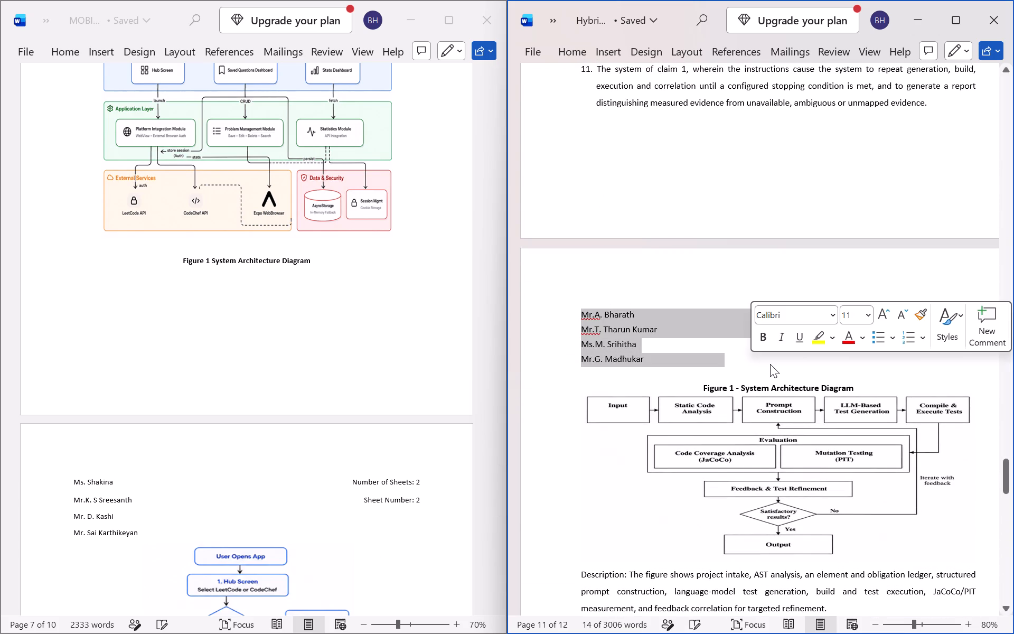
key(ctrl+c)
Delete the "FIGURE SHEETS" heading and the old applicant, number-of-sheets and sheet-number lines above the Figure 2 title.
scroll(872, 489, down, 4)
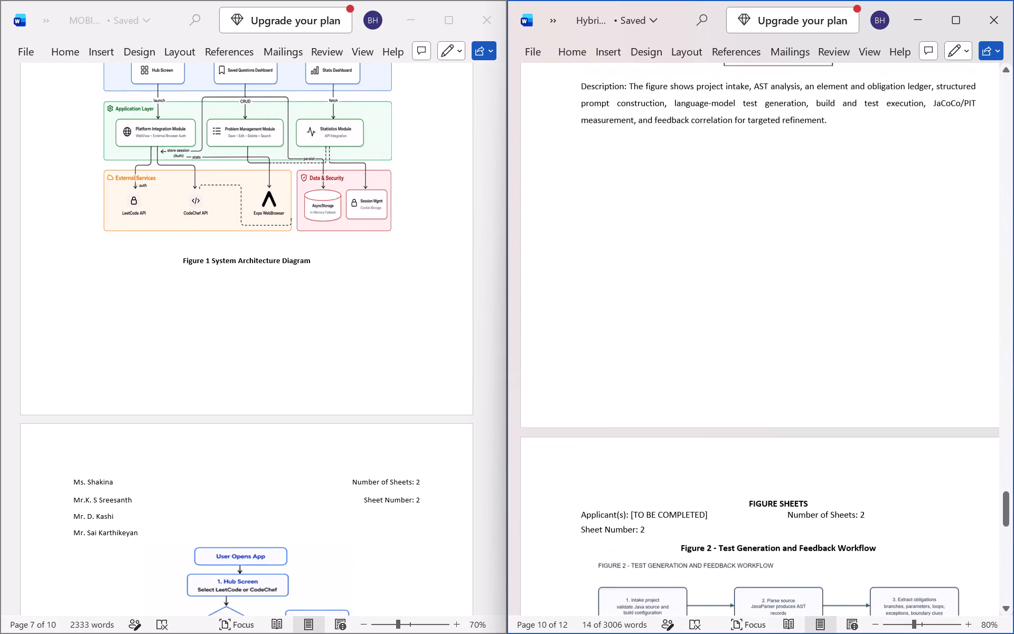
drag(820, 518, 753, 488)
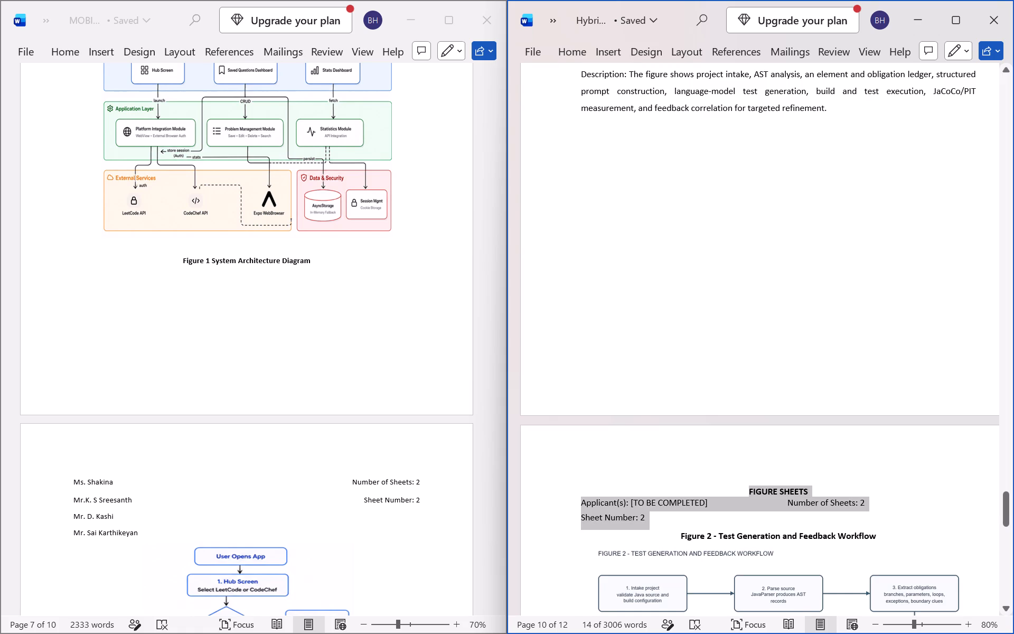
drag(753, 488, 662, 488)
key(BackSpace)
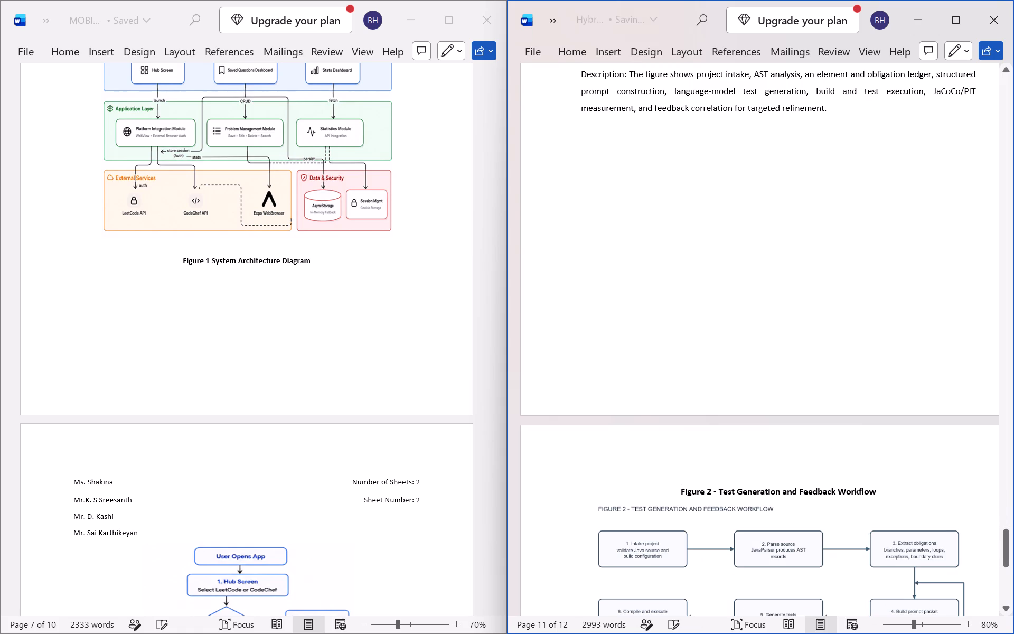
Insert three blank lines before the Figure 2 title and paste the copied applicant and sheet header there.
scroll(662, 488, down, 1)
scroll(303, 533, down, 1)
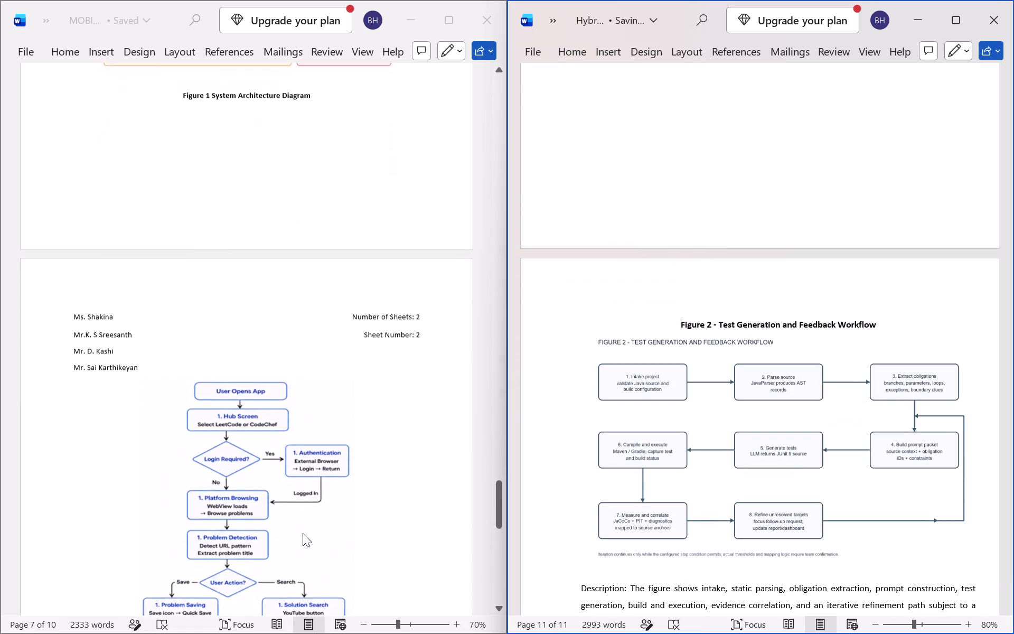
scroll(303, 533, down, 2)
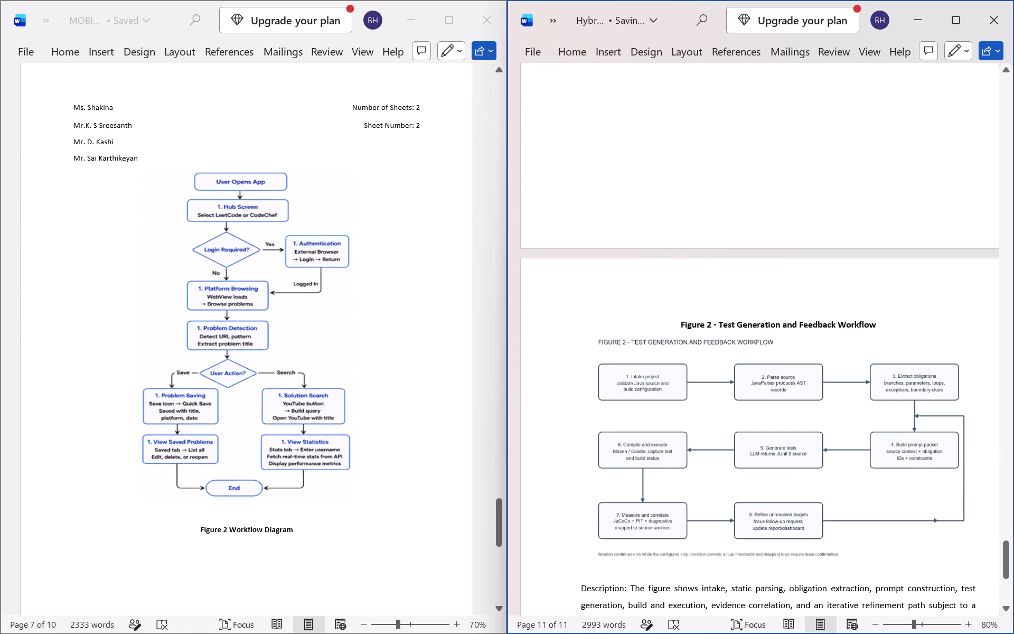
click(675, 297)
key(Return)
key(Return)
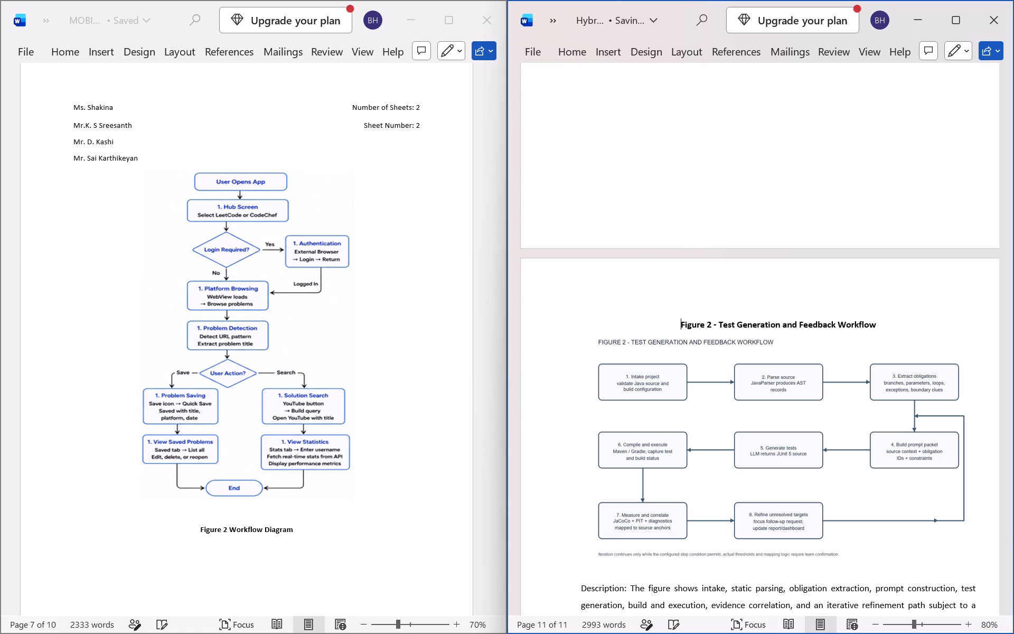
click(672, 325)
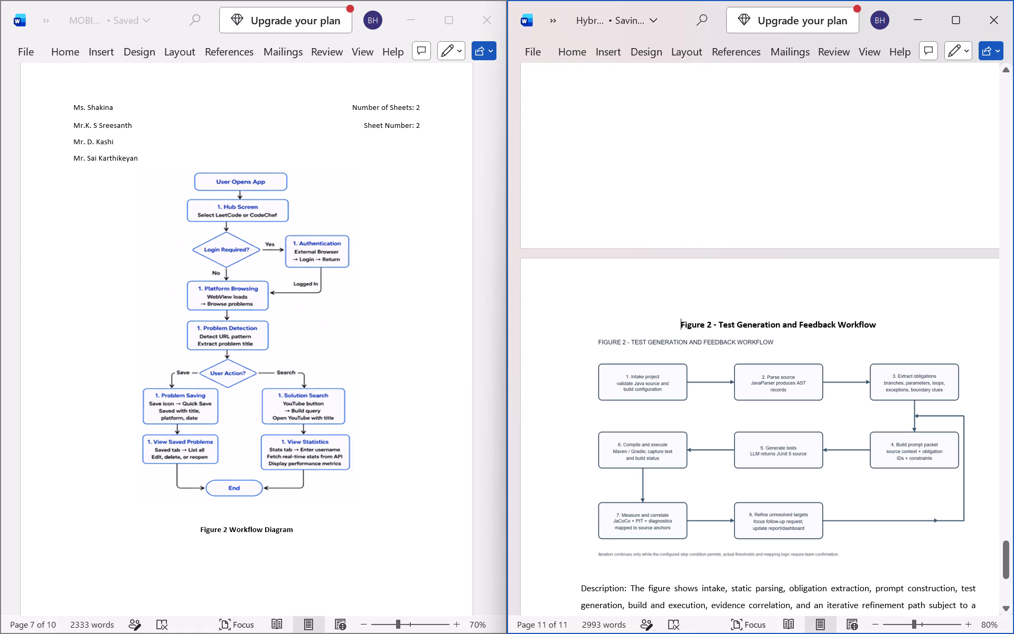
key(Return)
click(653, 316)
key(ctrl+v)
Insert ten blank lines above the pasted header to move it to the top of the Figure 2 page.
scroll(653, 316, up, 4)
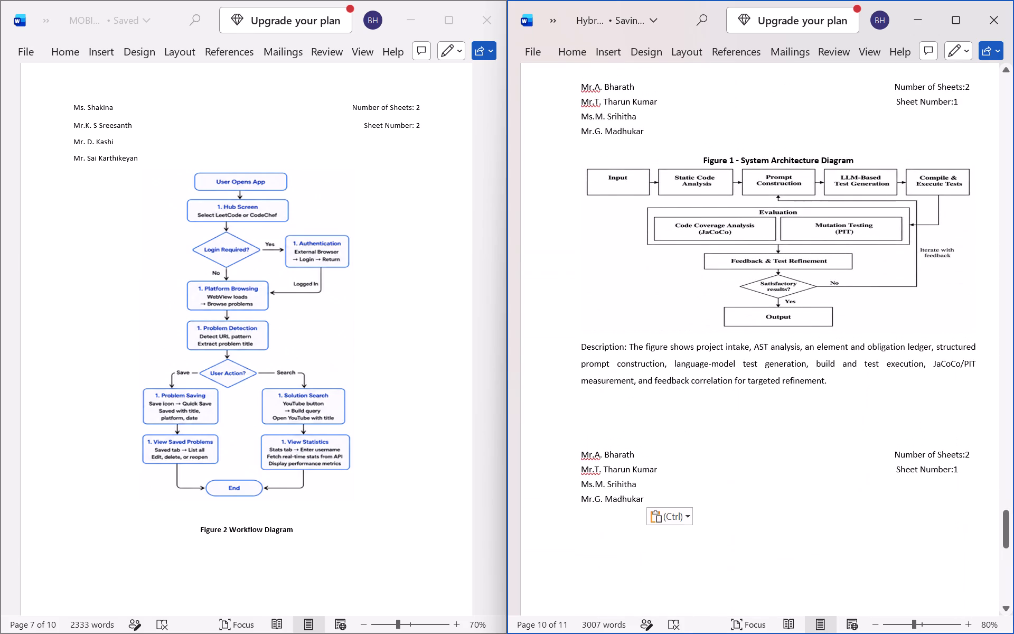
scroll(653, 316, down, 1)
click(571, 210)
key(Return)
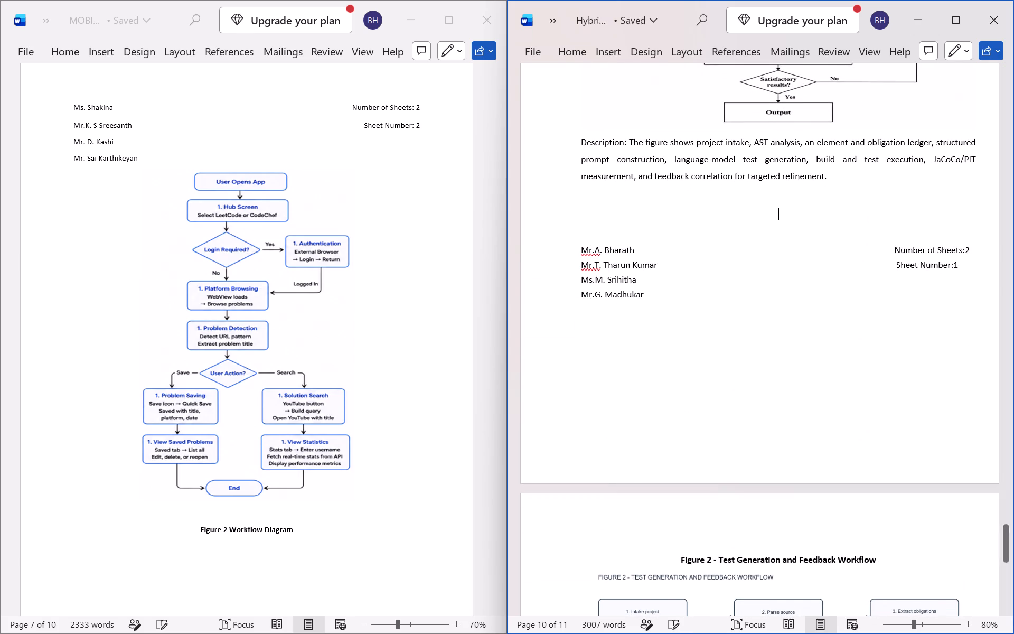
key(Return)
key(Return)
key(Return)
key(Return)
key(Return)
key(Return)
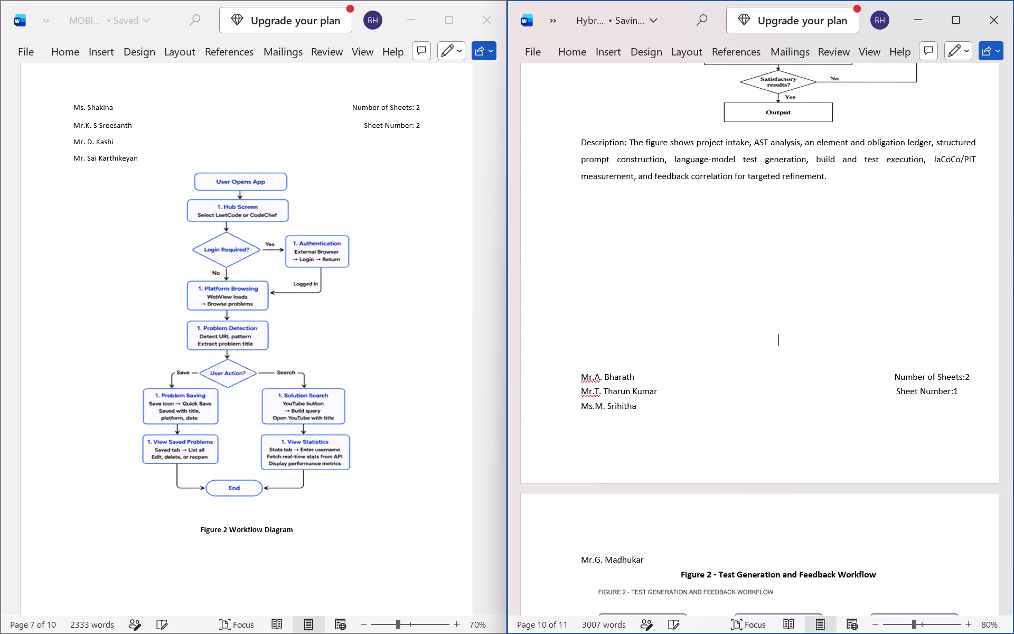
key(Return)
key(Return)
key(Return)
Correct the first applicant's title and initial in the Figure 2 header to the suggested spelling "Mr. A".
scroll(571, 210, down, 1)
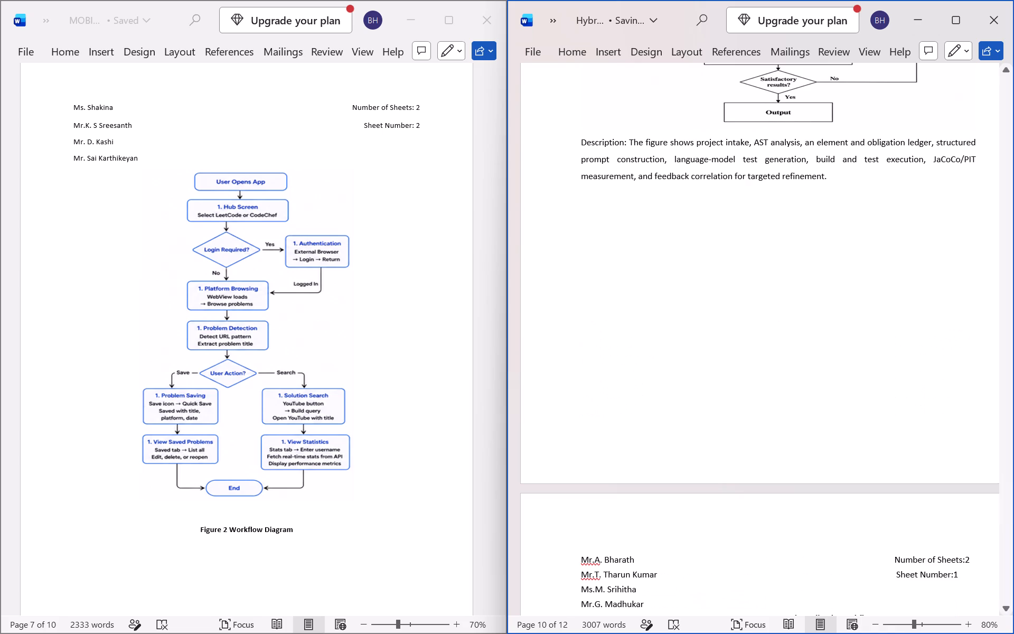
scroll(571, 210, down, 3)
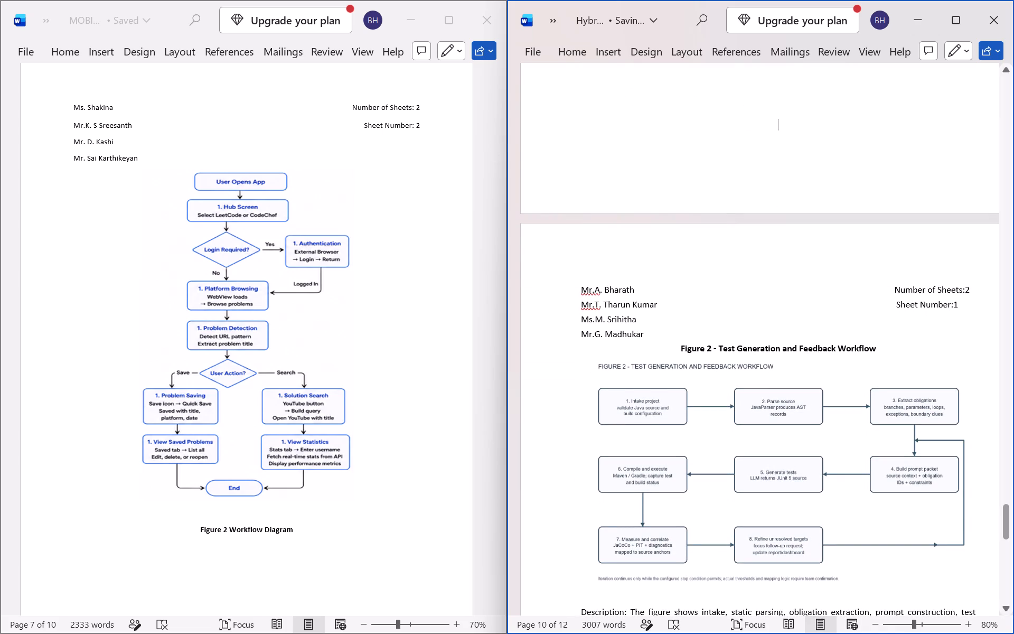
right_click(590, 290)
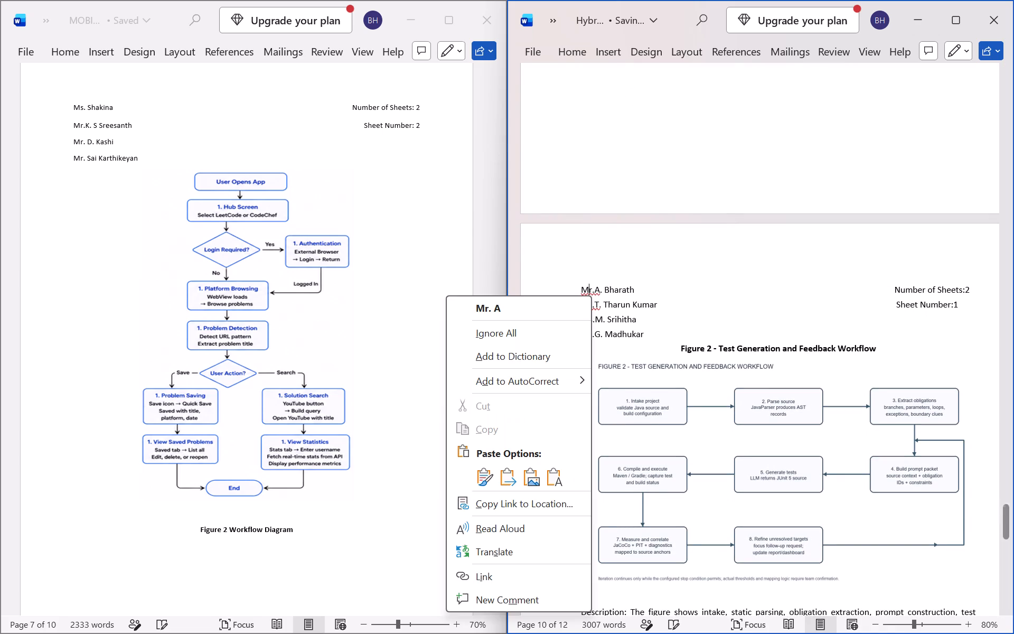
click(554, 316)
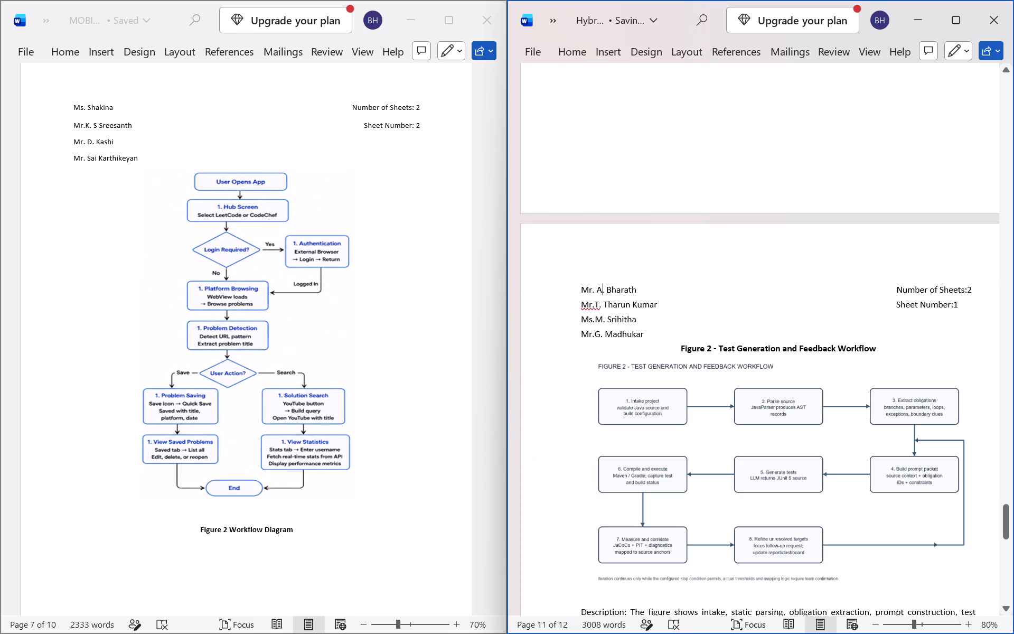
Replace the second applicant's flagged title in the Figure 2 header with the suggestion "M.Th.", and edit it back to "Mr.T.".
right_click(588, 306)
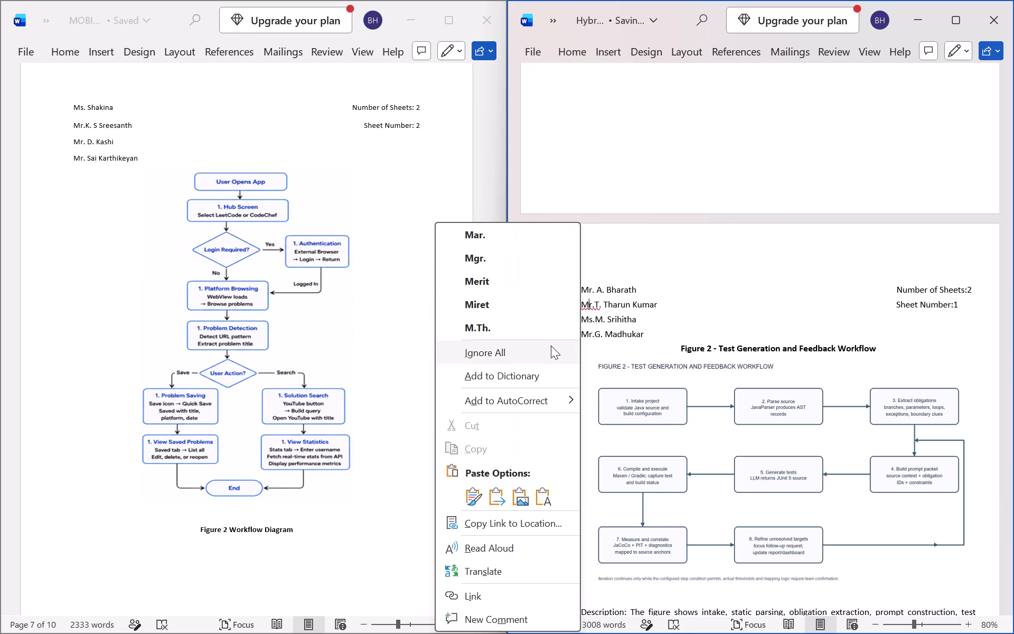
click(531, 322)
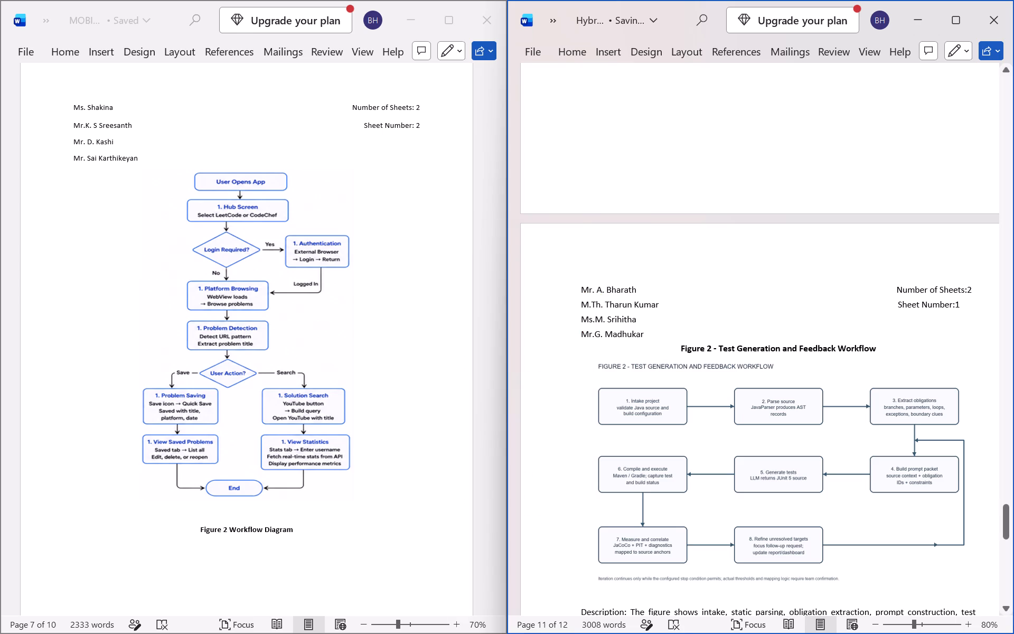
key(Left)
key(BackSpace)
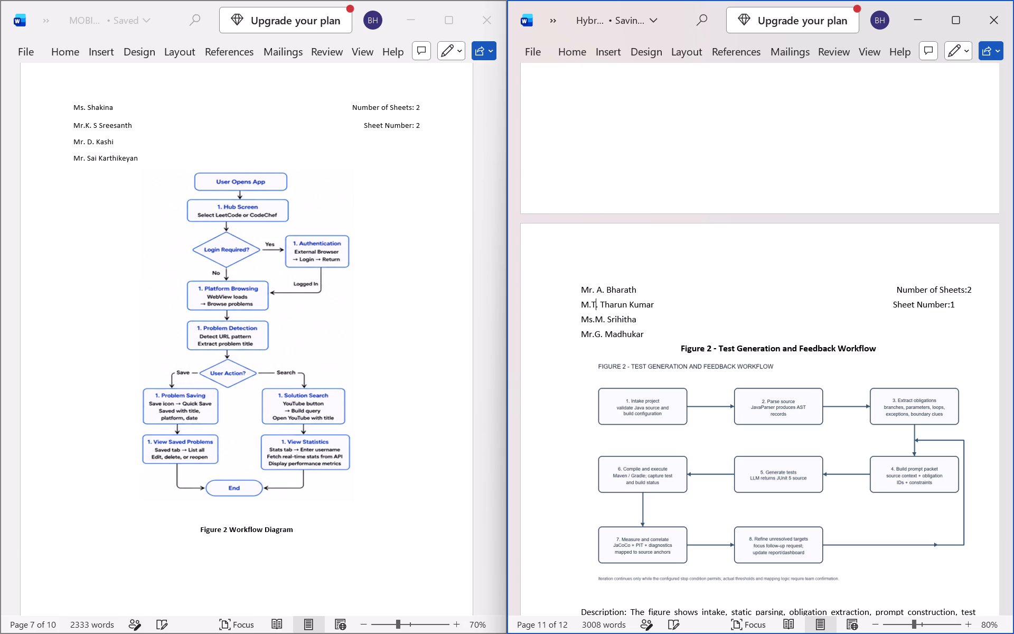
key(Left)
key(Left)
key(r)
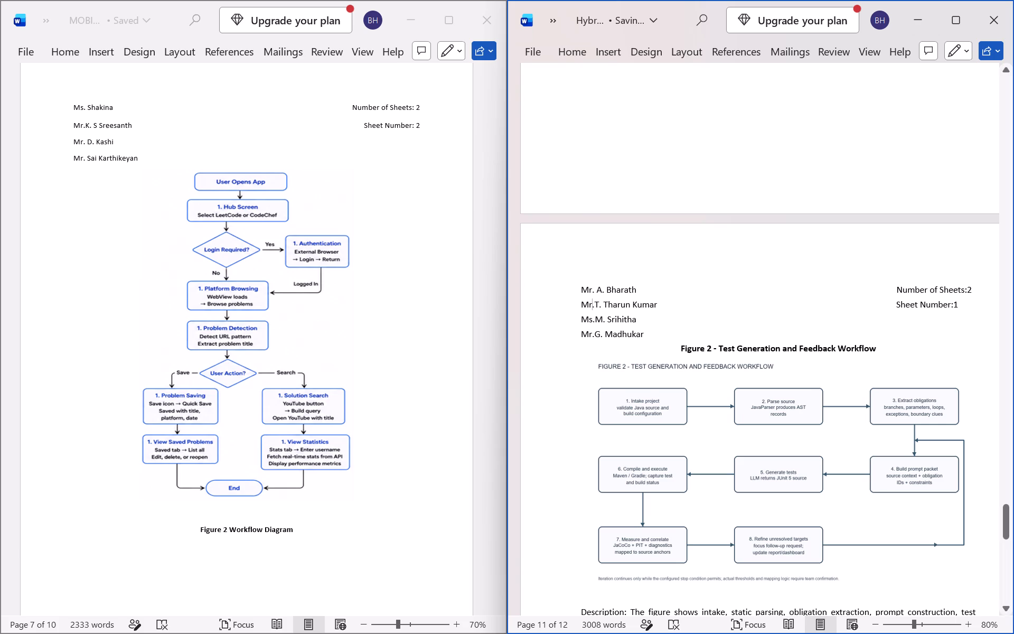
Ignore all spelling flags on the titles and initials of the first two applicants in the Figure 1 header.
scroll(724, 402, down, 1)
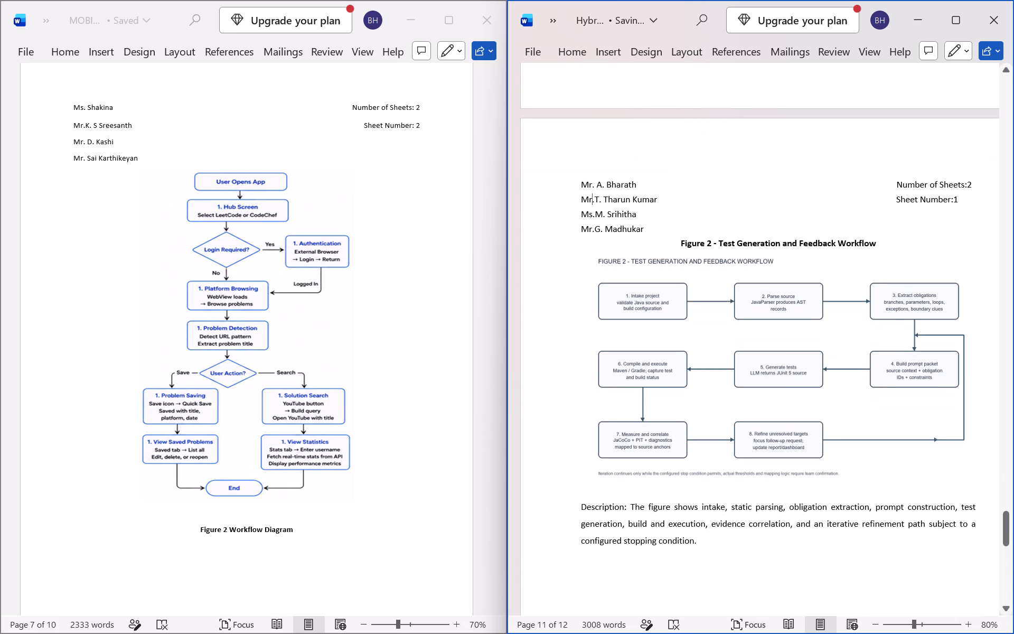
scroll(675, 291, up, 6)
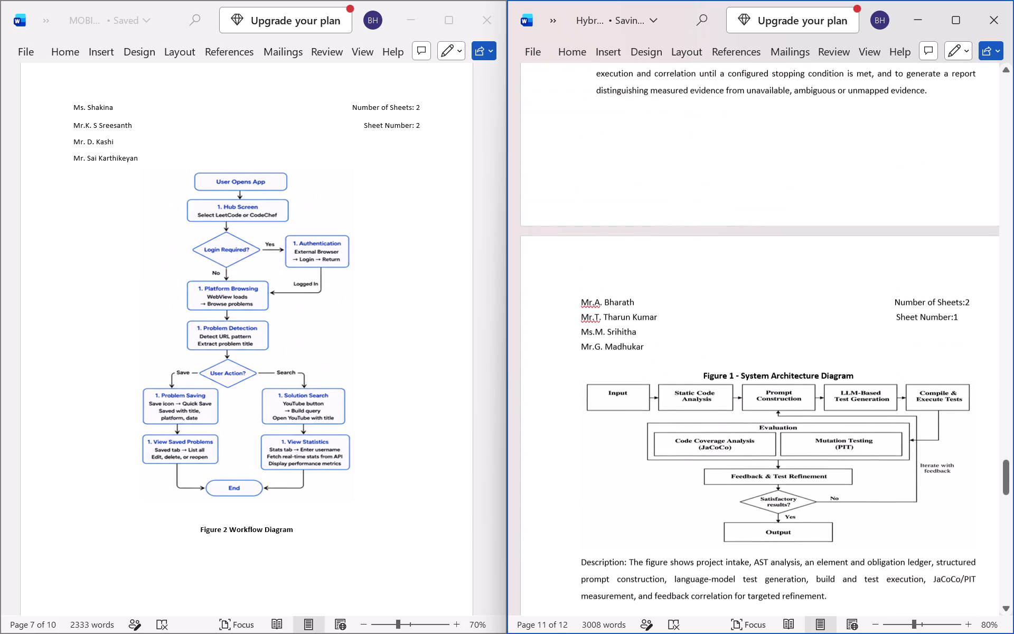
scroll(675, 291, up, 1)
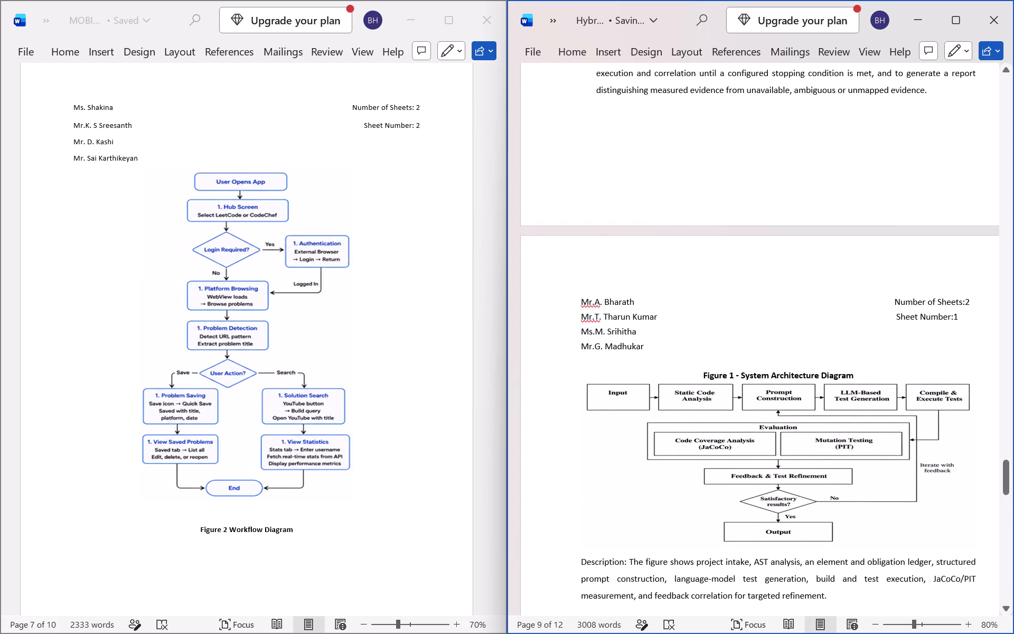
right_click(599, 312)
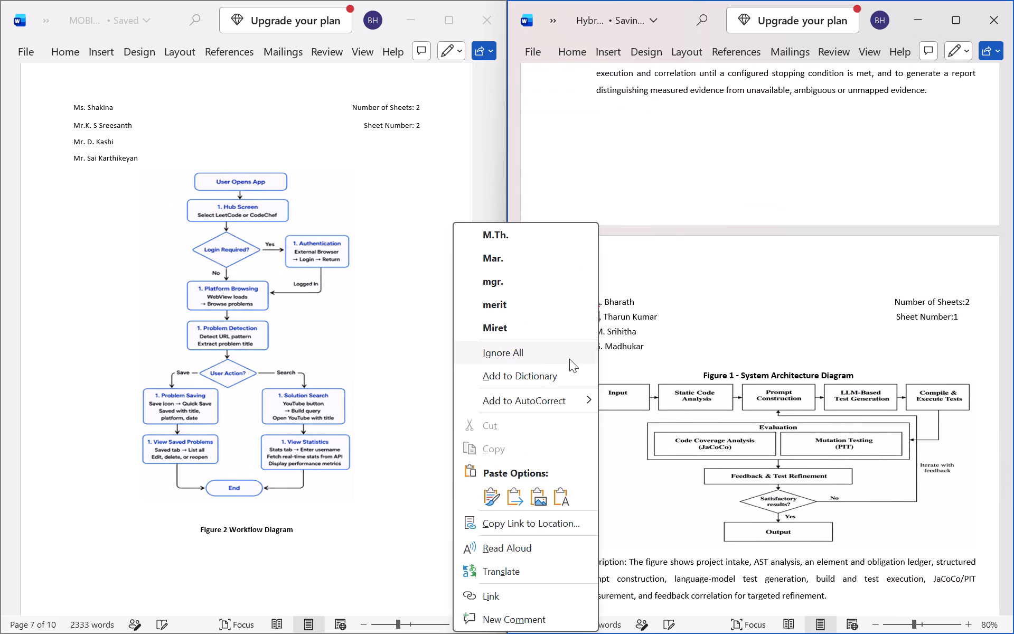
click(569, 359)
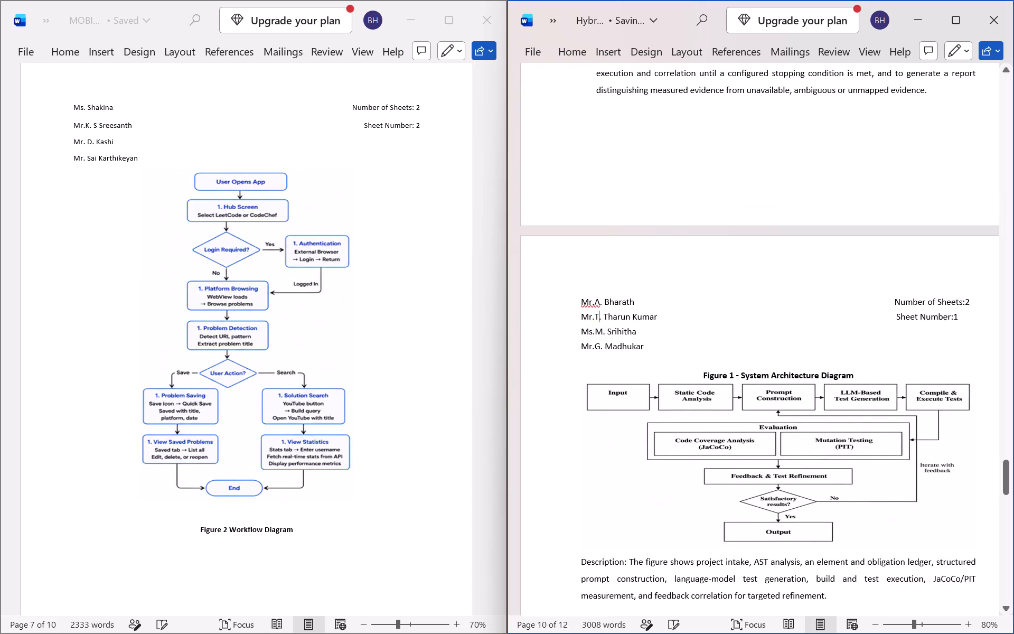
right_click(585, 303)
click(546, 353)
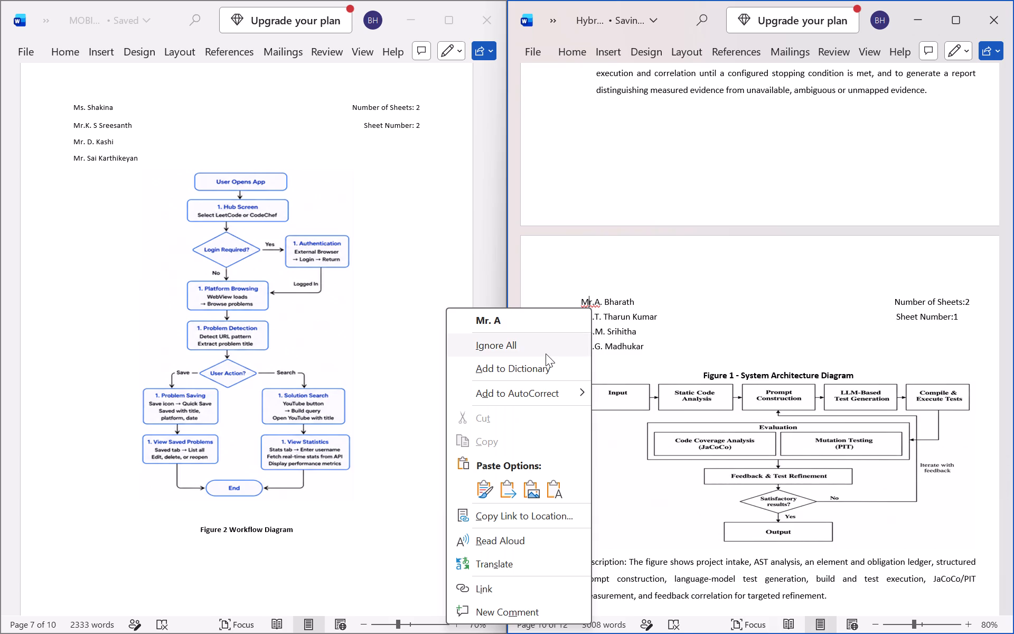
Look through the specification from the Figure 1 sheet to its last page, and back at the Claims section.
scroll(639, 375, down, 4)
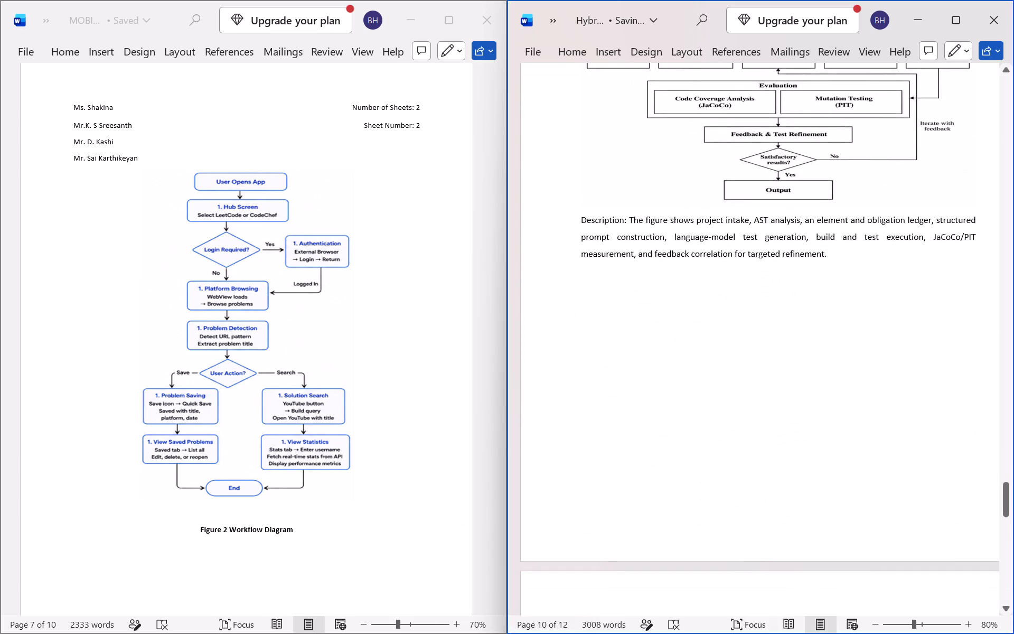
scroll(639, 375, down, 7)
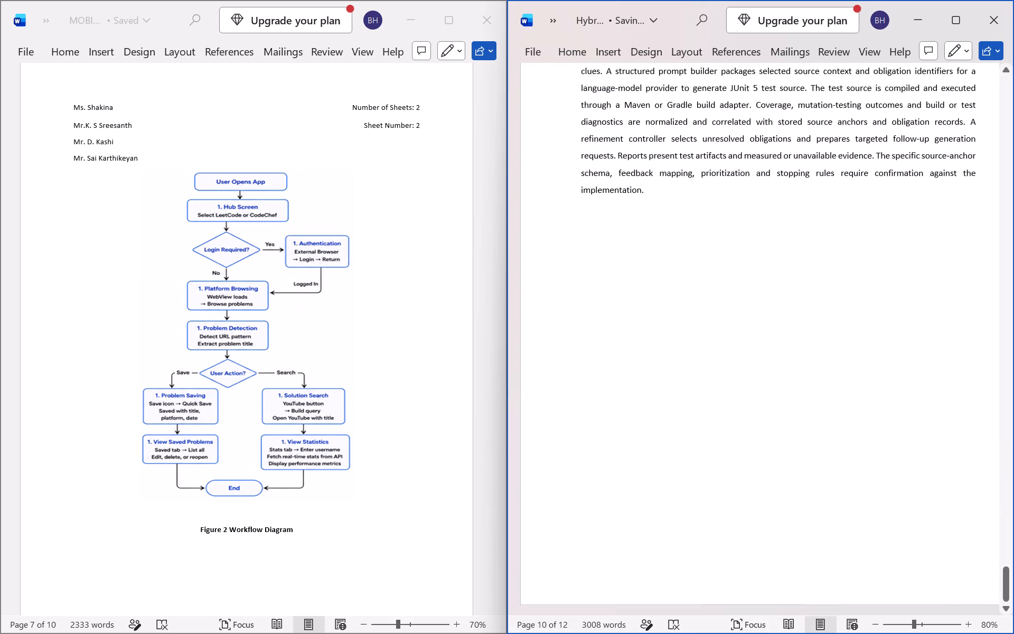
scroll(639, 375, up, 6)
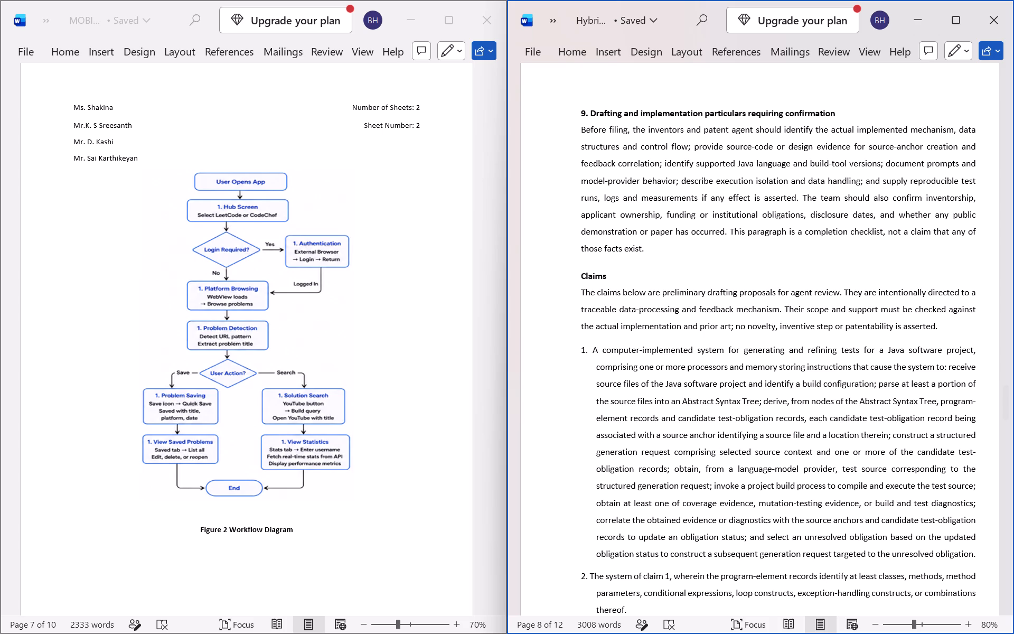
scroll(639, 375, down, 1)
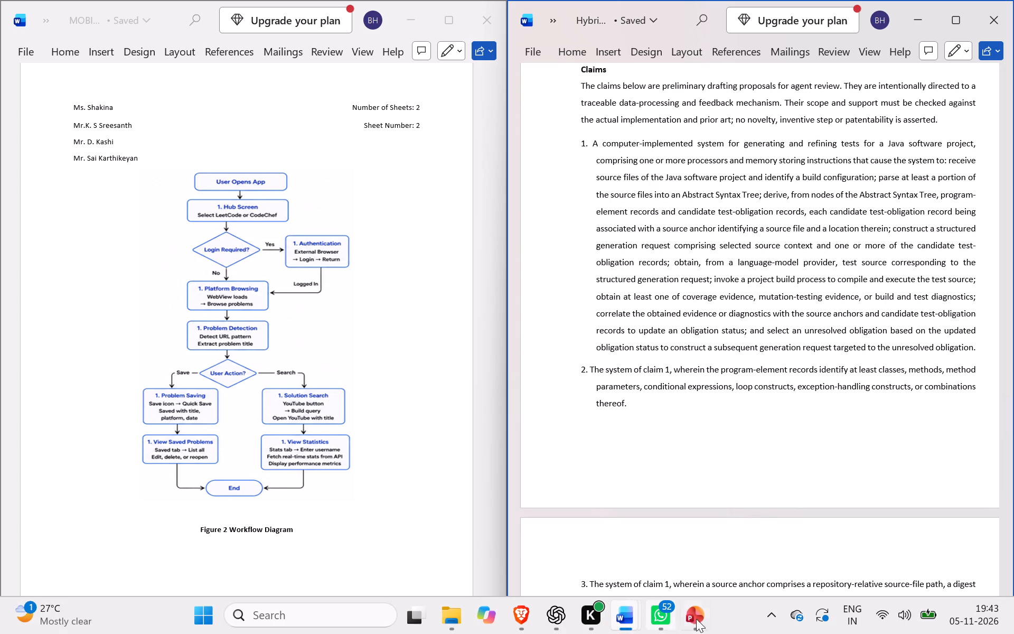
Switch to the Batch 11 MP final presentation in PowerPoint and bring the Hybrid specification in front at its first page.
click(706, 560)
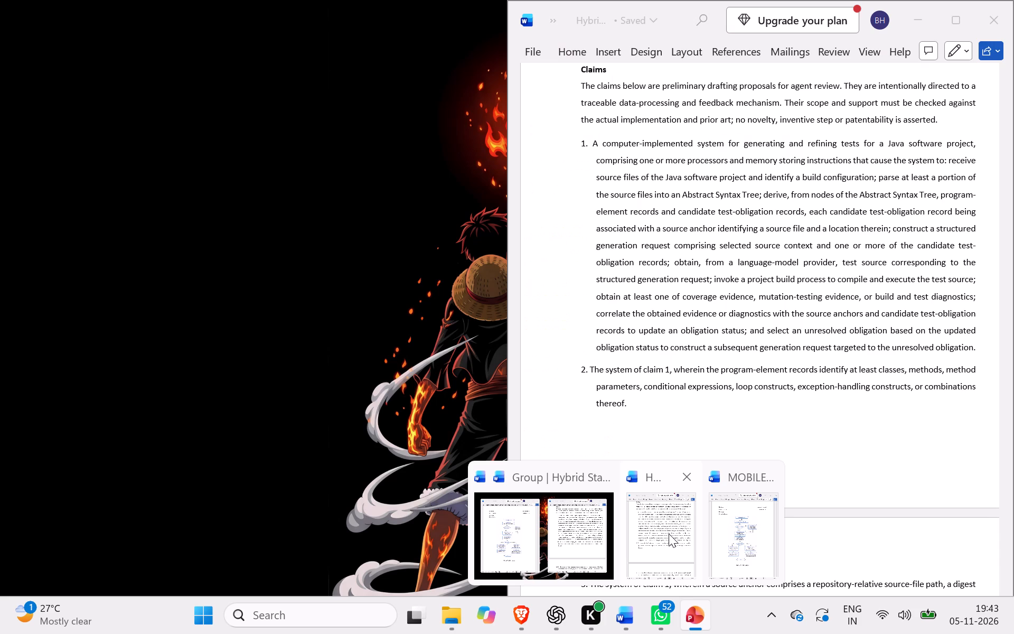
click(669, 534)
scroll(761, 313, up, 9)
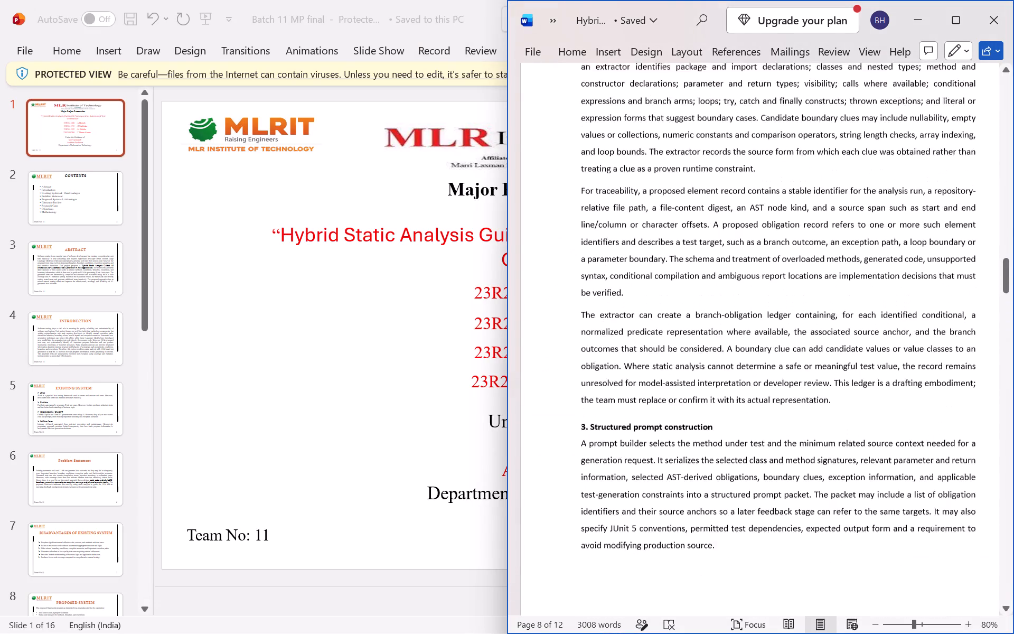
scroll(761, 313, up, 9)
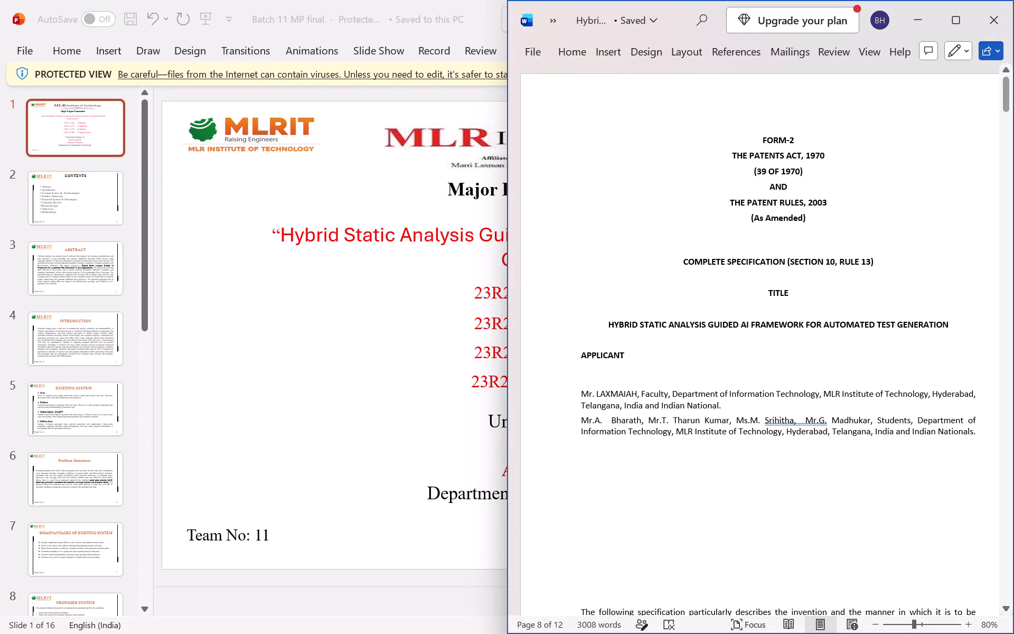
Arrange the Hybrid specification and the project presentation side by side in two equal halves.
drag(668, 14, 625, 25)
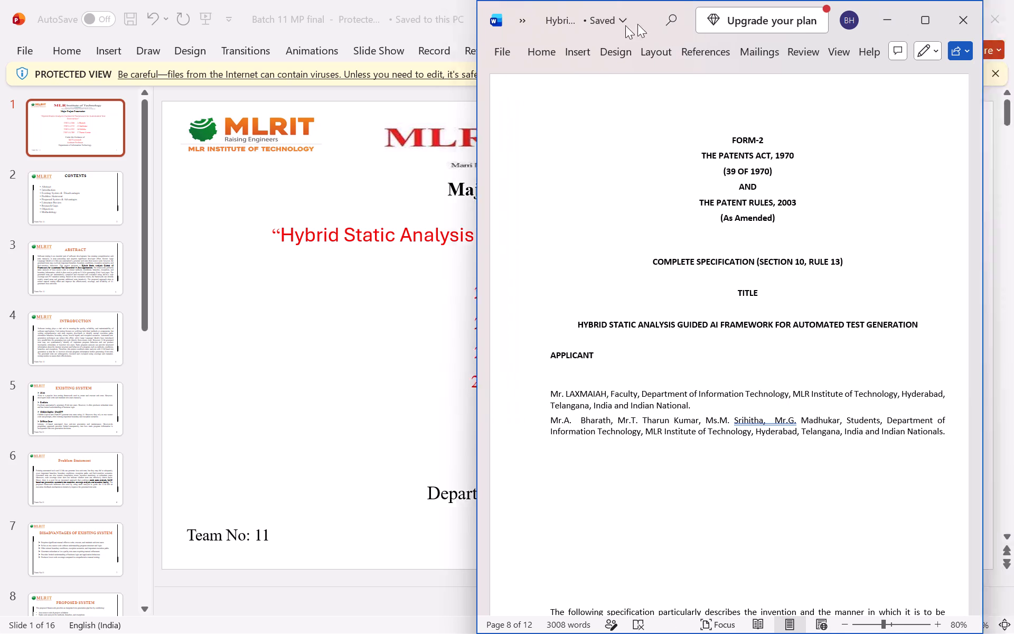
drag(625, 25, 317, 455)
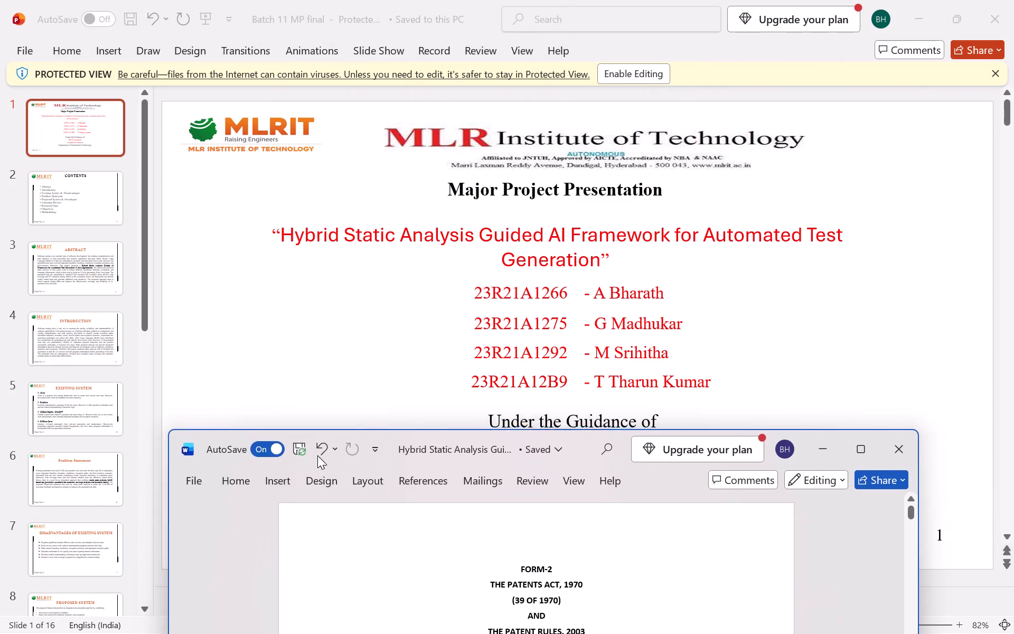
drag(317, 455, 374, 221)
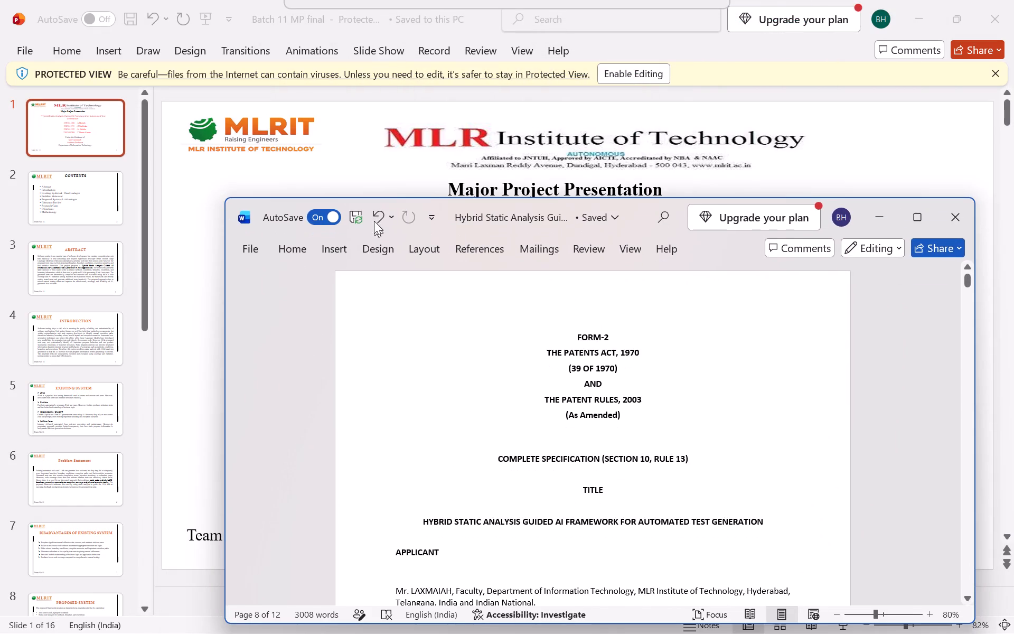
drag(374, 221, 361, 356)
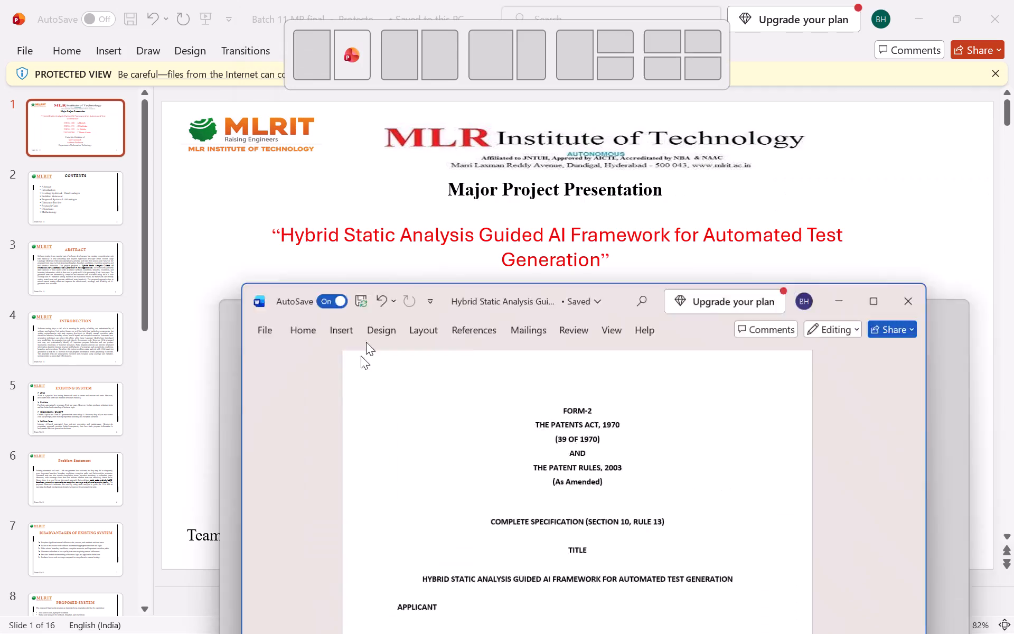
drag(361, 356, 361, 58)
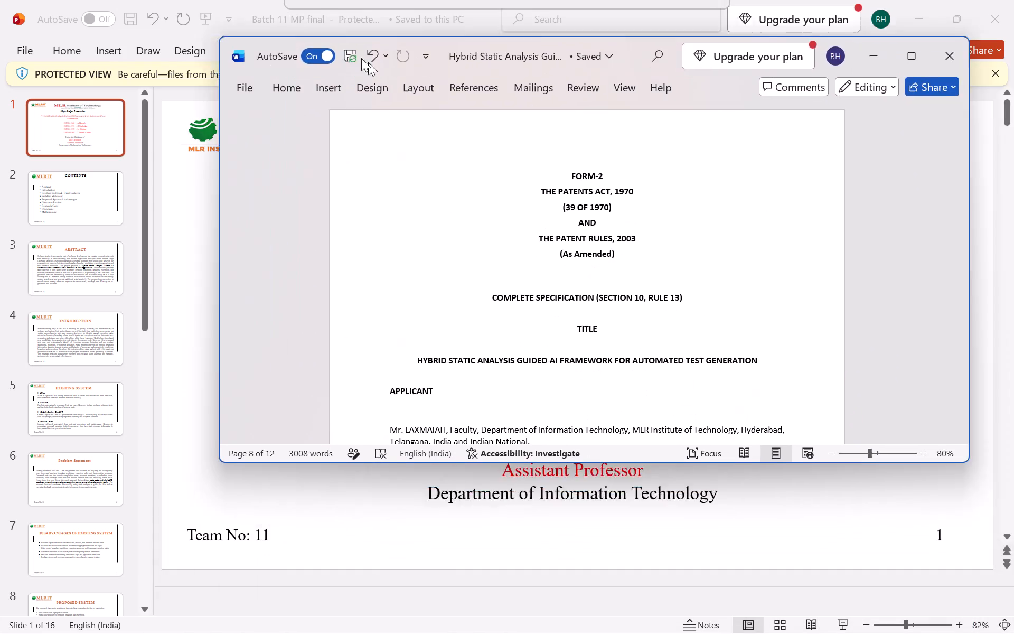
drag(361, 58, 309, 99)
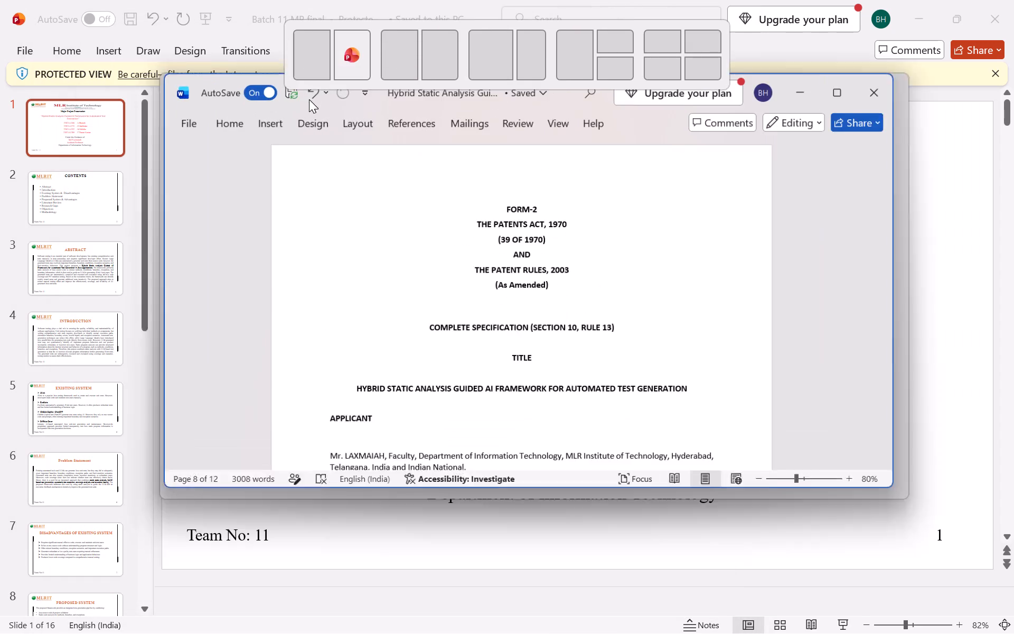
drag(309, 99, 296, 82)
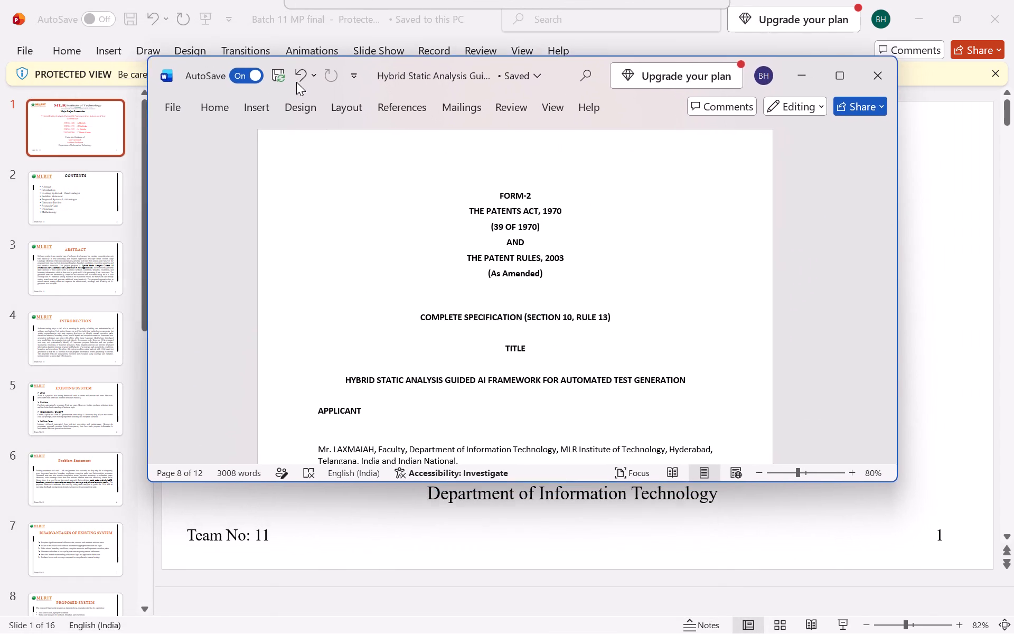
drag(296, 82, 273, 34)
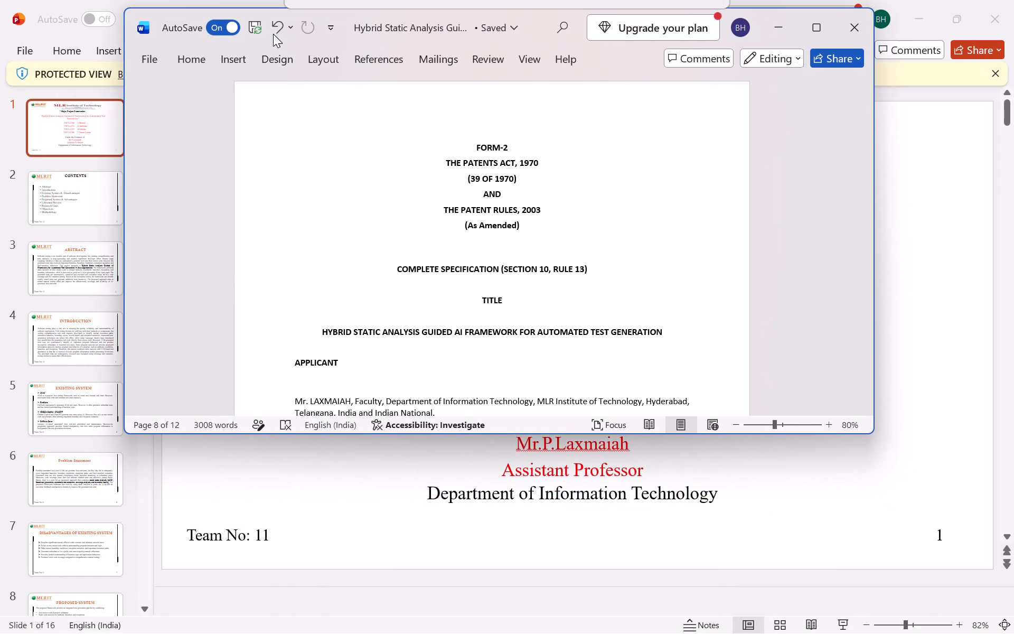
drag(273, 34, 273, 34)
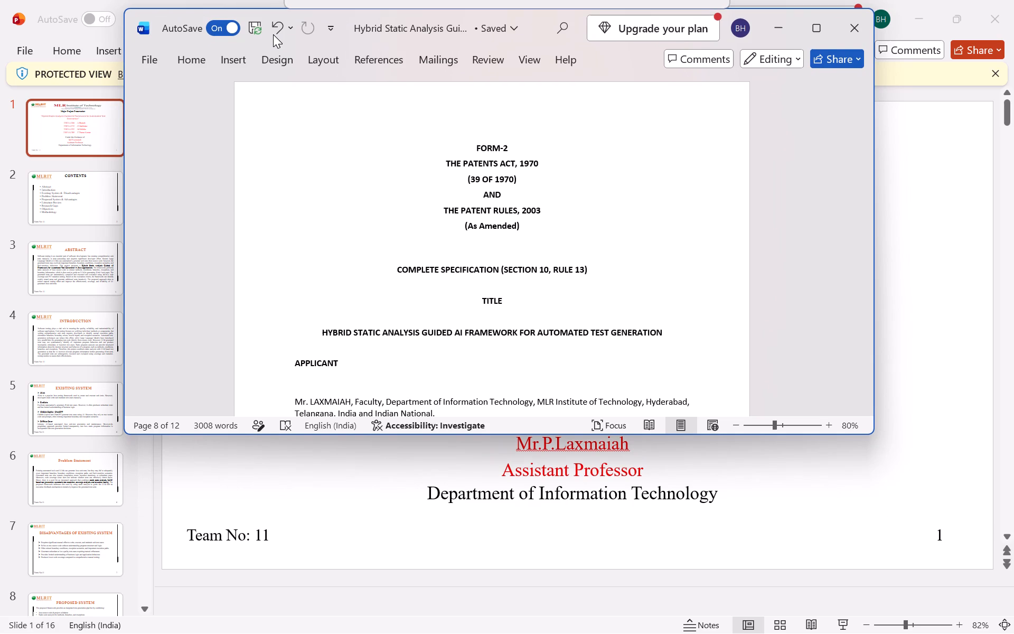
drag(273, 34, 288, 84)
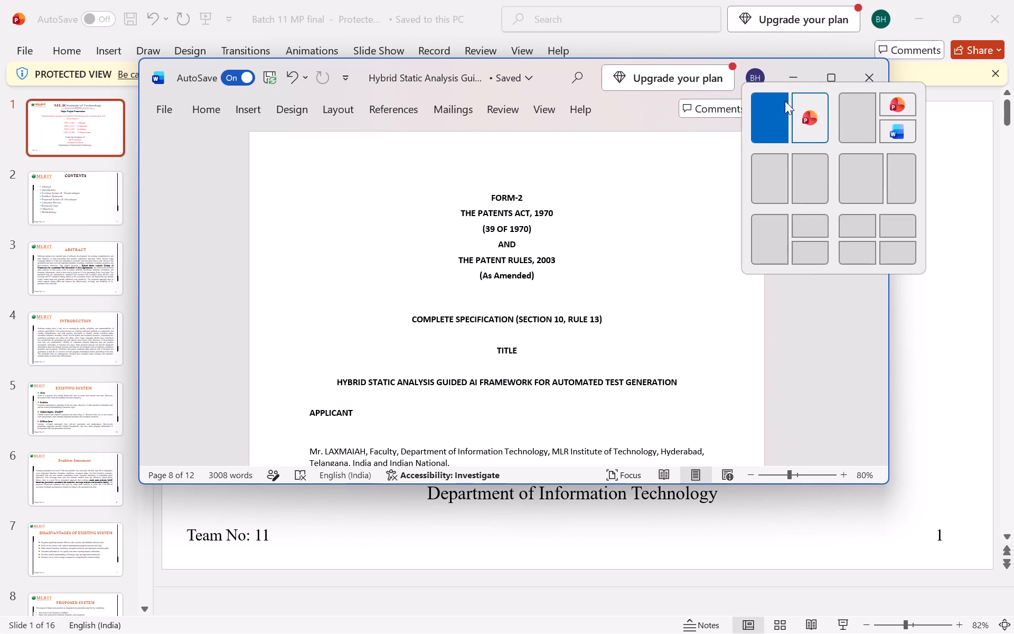
click(785, 101)
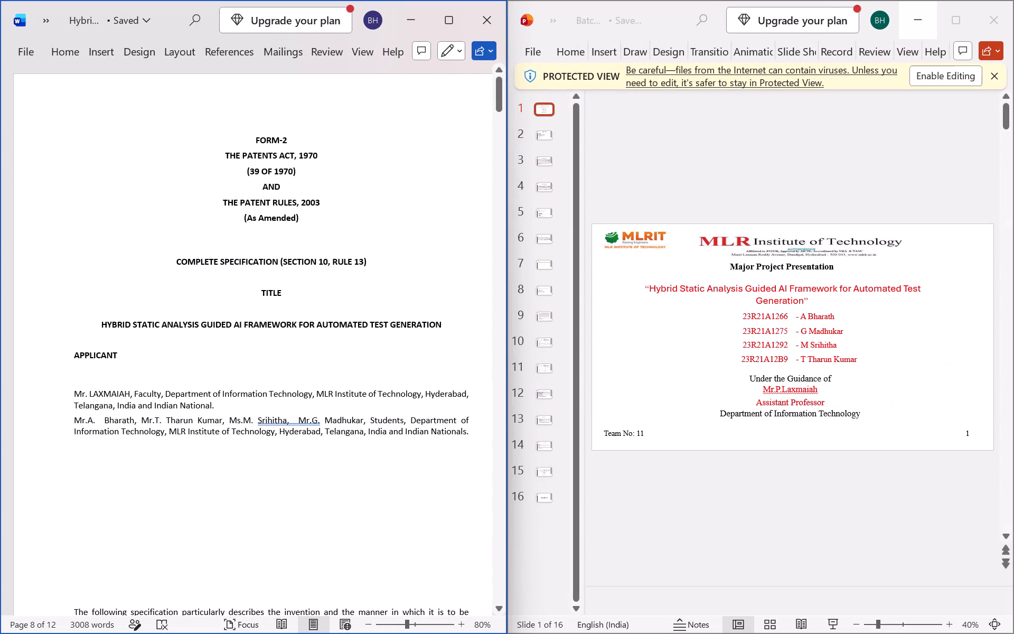
Insert the initial "P." directly after "Mr." in the faculty applicant's name on the first page, followed by a space.
click(84, 391)
key(Right)
key(Right)
key(shift+p)
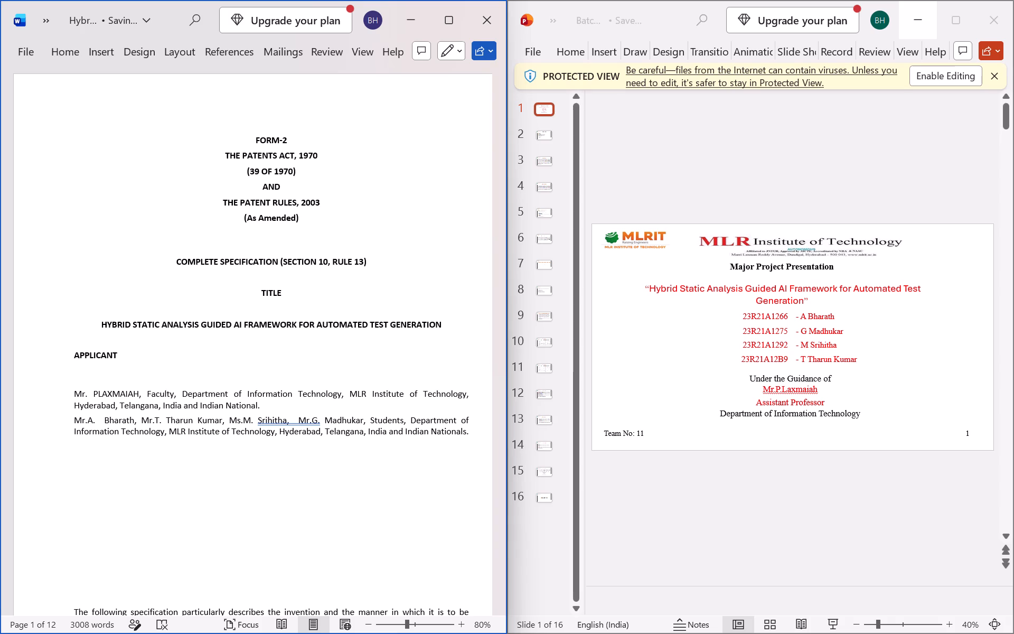
key(BackSpace)
key(BackSpace)
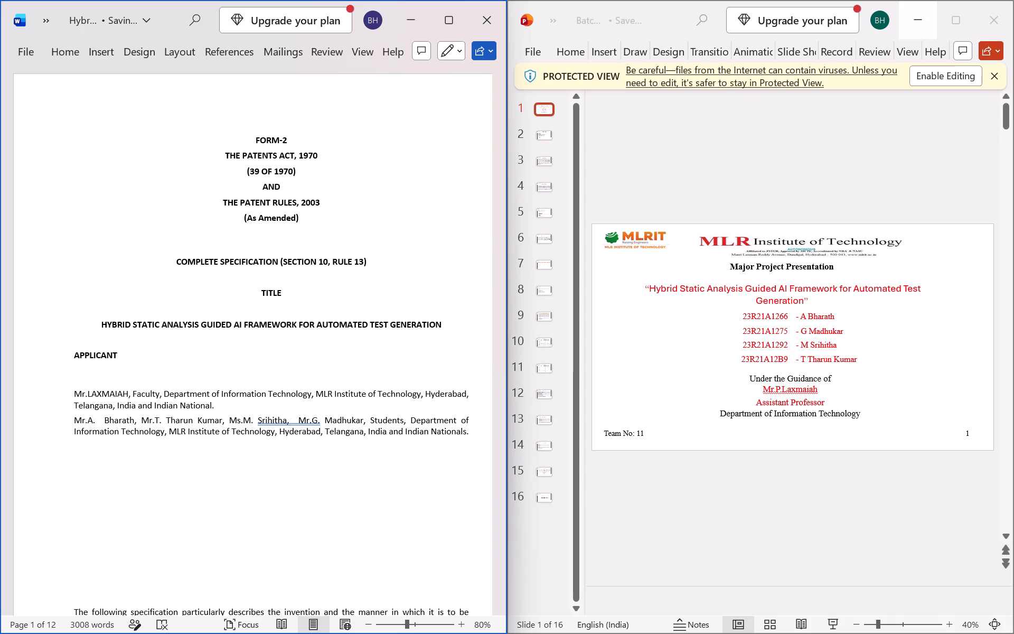
key(shift+p)
text(.)
key(space)
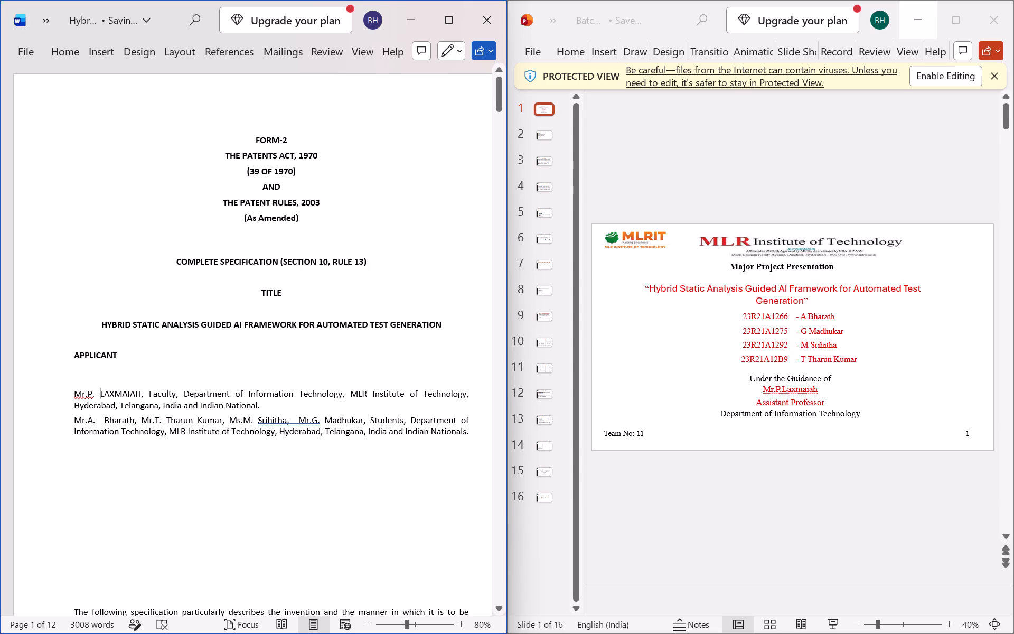
Ignore all spelling flags on "Mr.P." in the faculty applicant's entry.
click(81, 392)
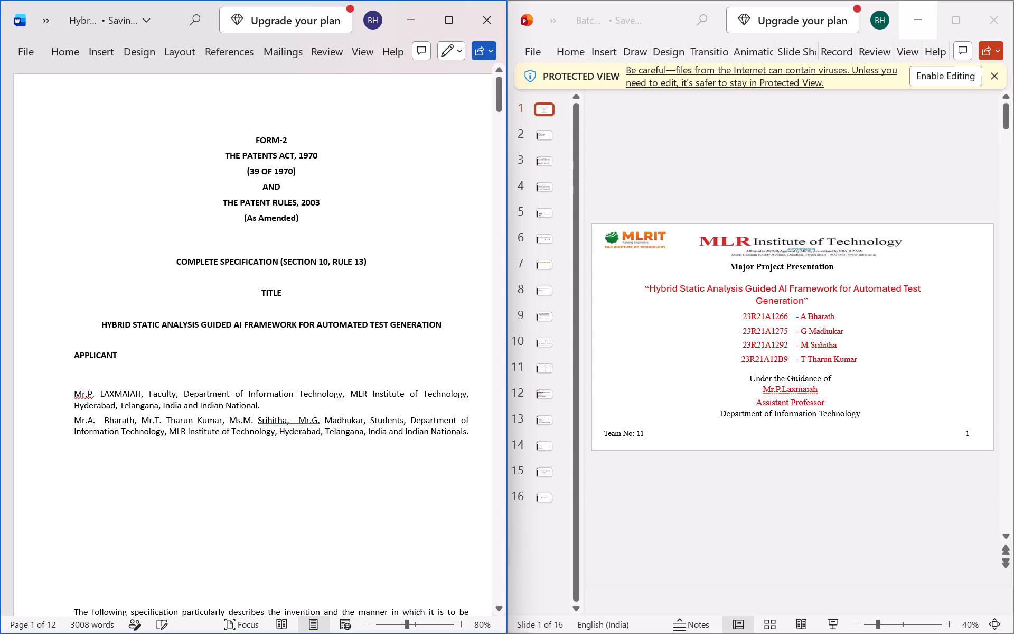
click(86, 397)
right_click(86, 397)
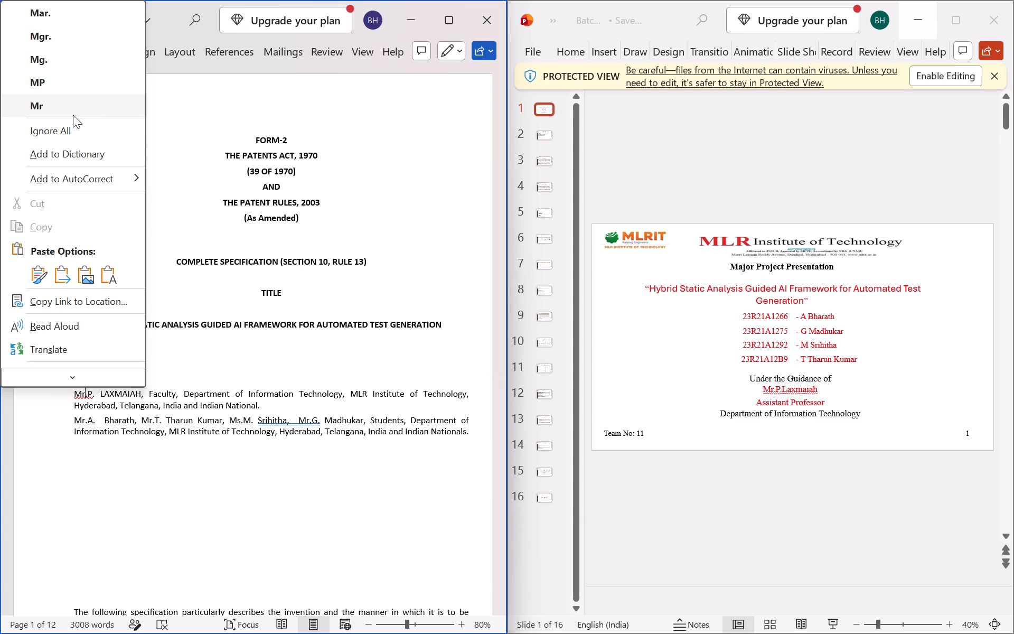
click(64, 127)
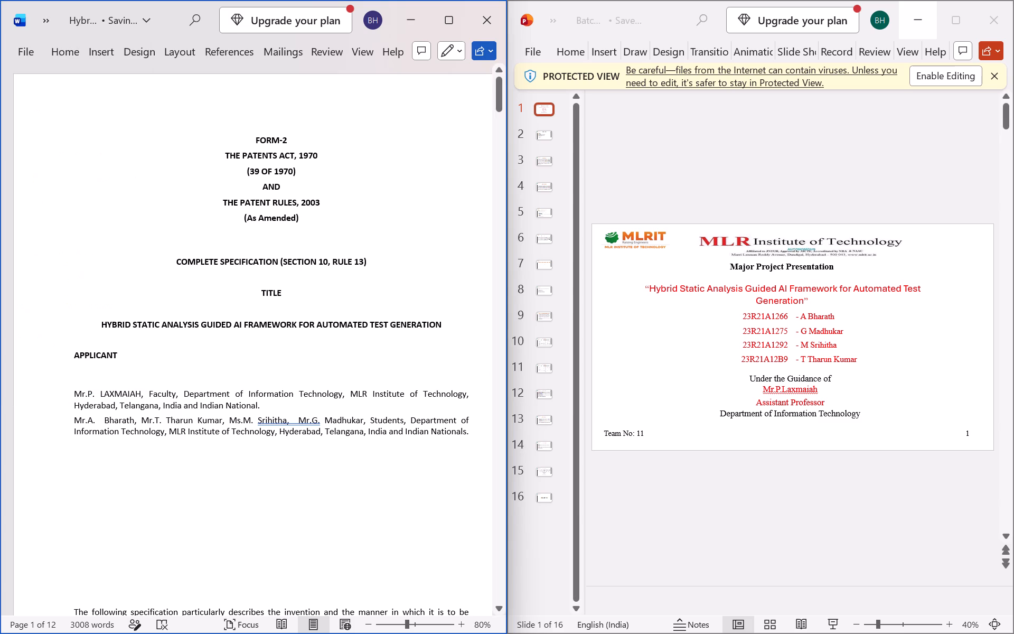
Open the correction suggestions for the grammar flag between the third and fourth student names in the applicant section.
scroll(346, 417, down, 1)
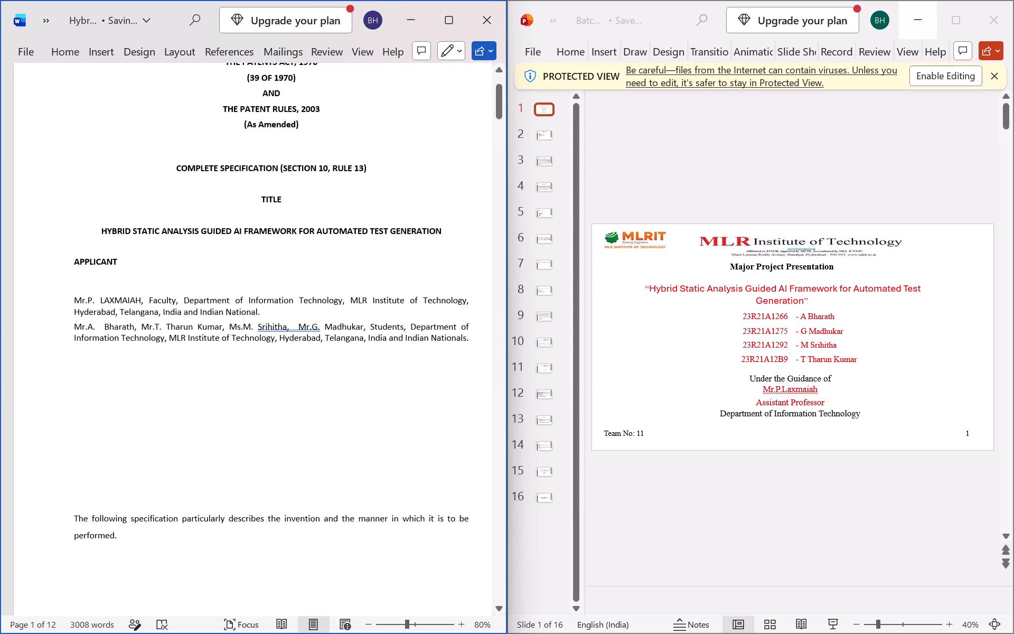
scroll(346, 417, down, 1)
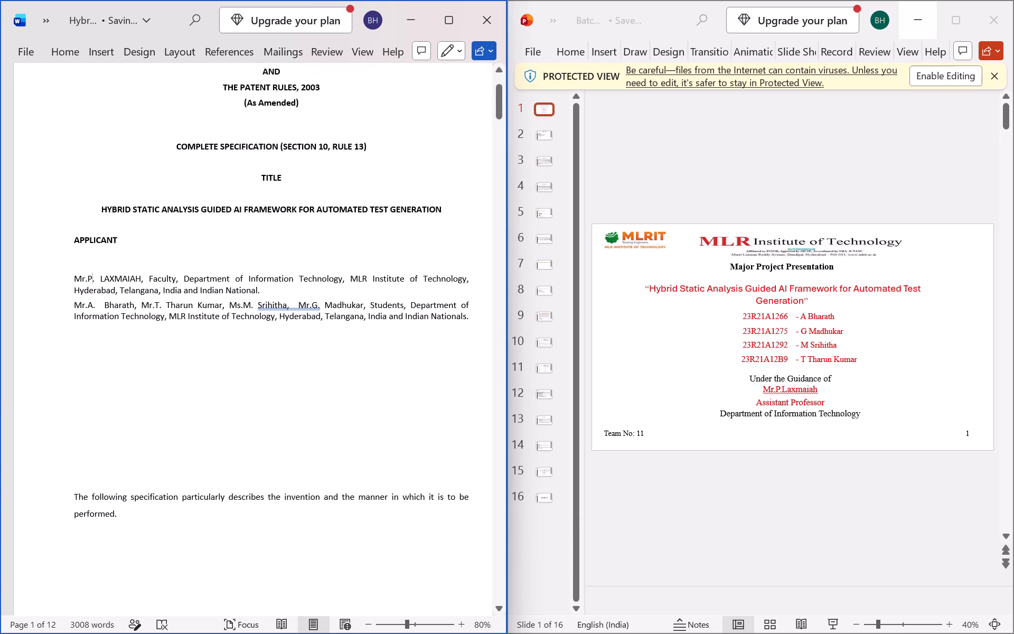
right_click(291, 305)
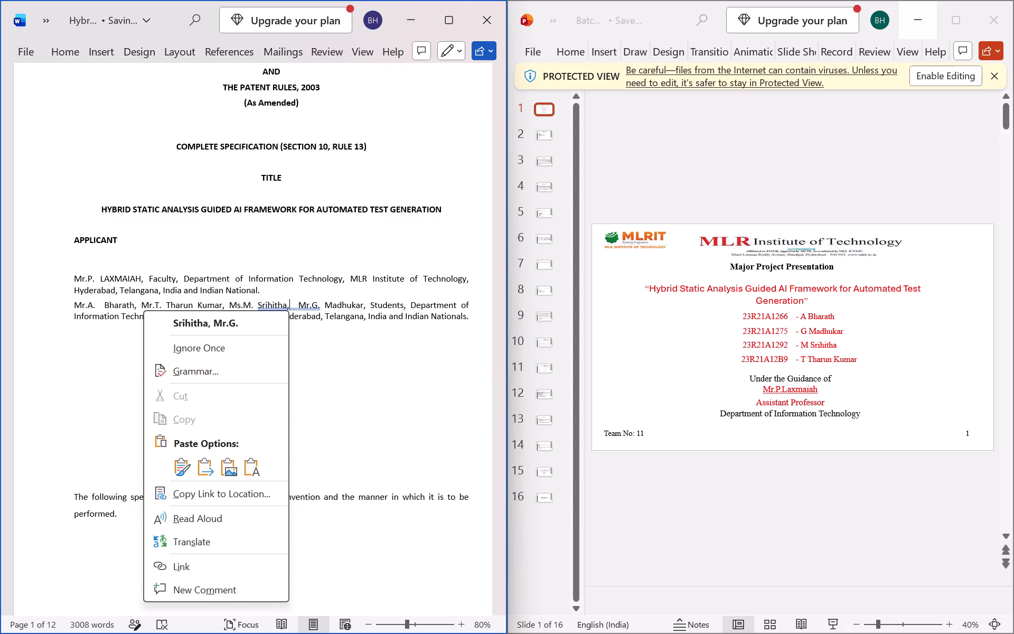
Accept the suggested correction that leaves a single space between the third and fourth student names in the applicant section.
click(266, 314)
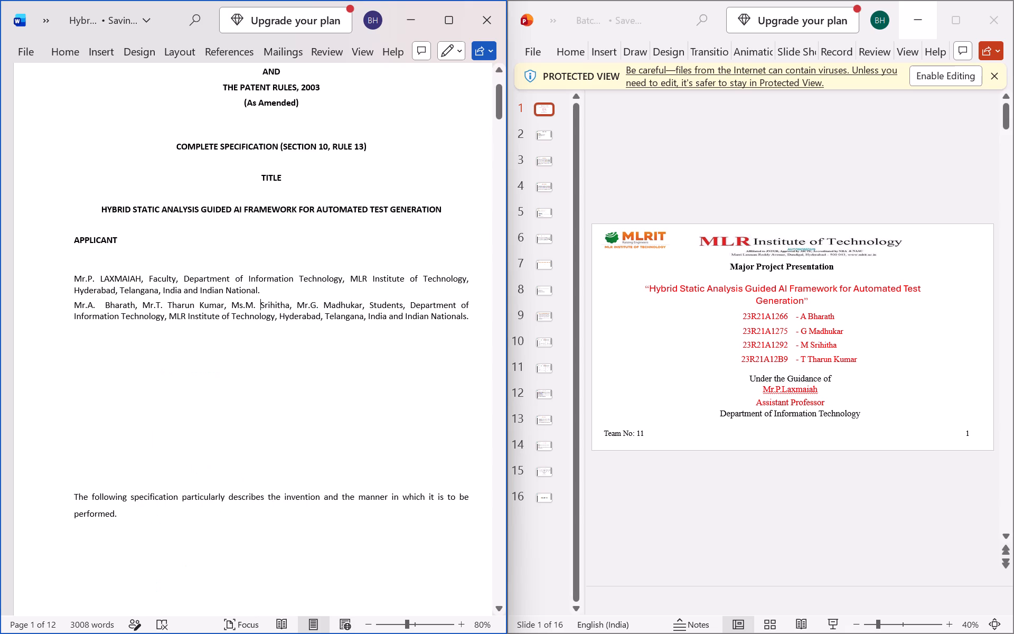
Minimize the project presentation.
scroll(694, 366, down, 4)
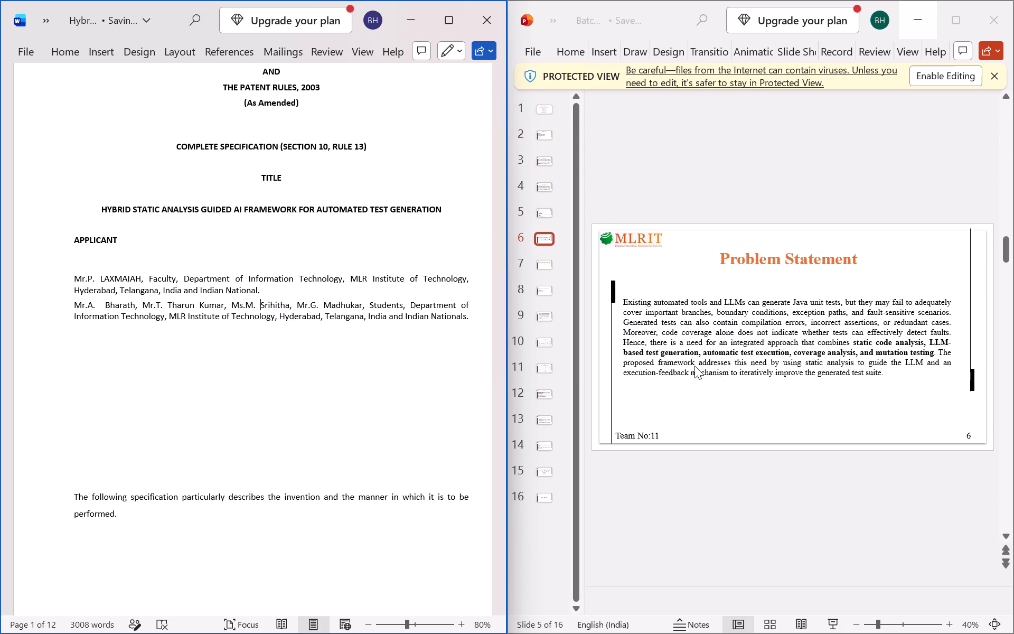
click(908, 15)
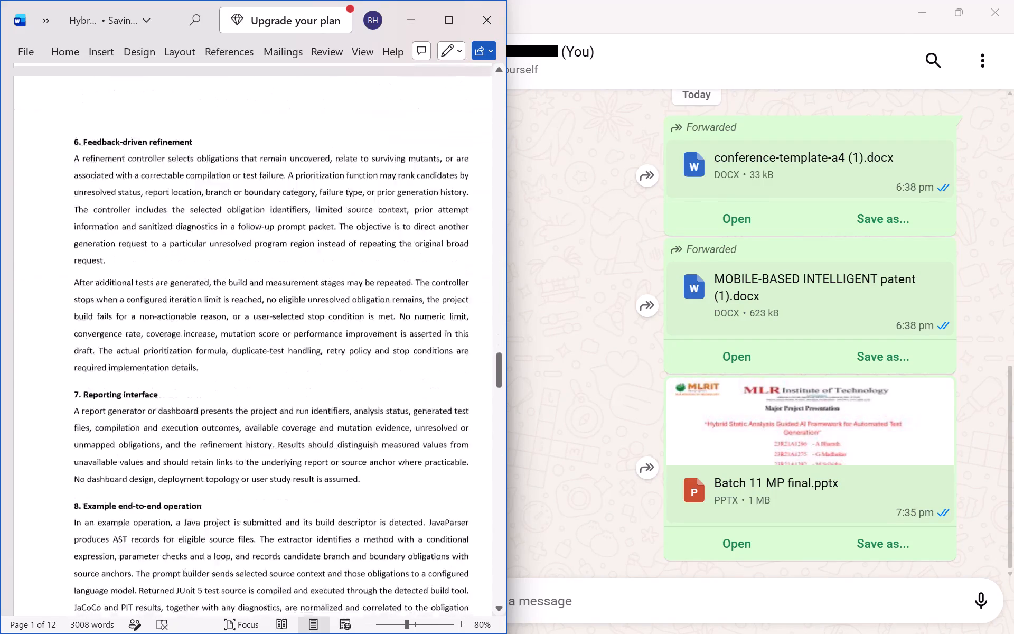
scroll(313, 246, down, 3)
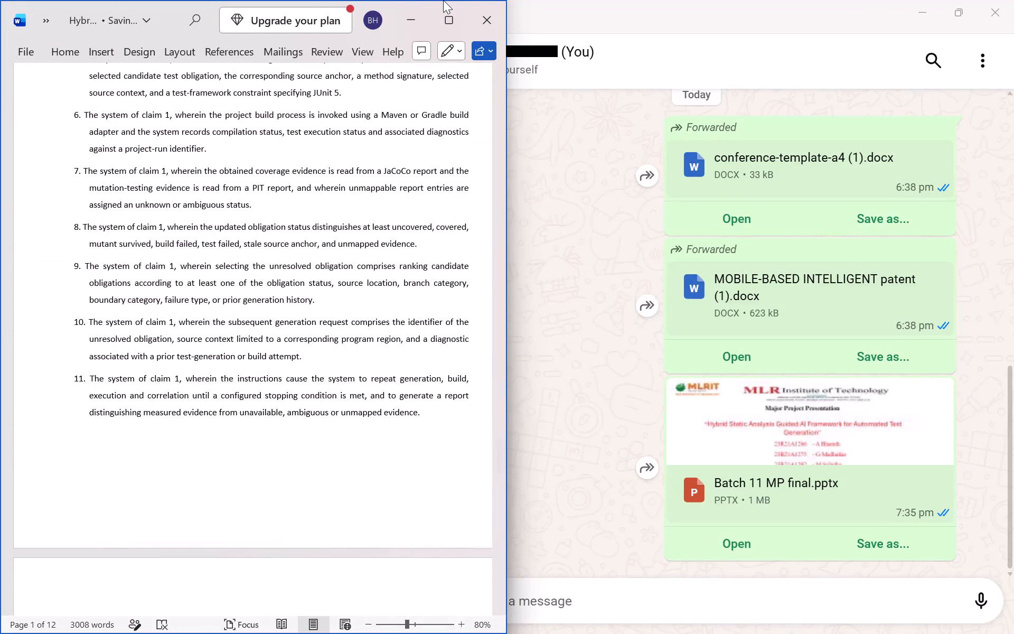
Maximize the Hybrid specification and examine the drawing sheet with the student names and the Figure 1 System Architecture Diagram.
click(435, 10)
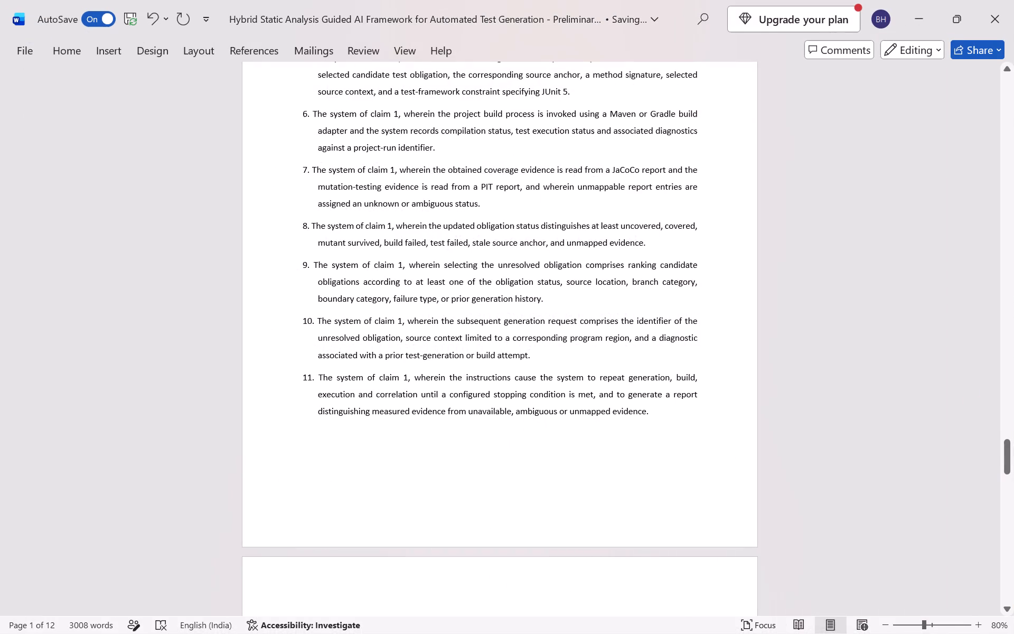
scroll(491, 557, down, 5)
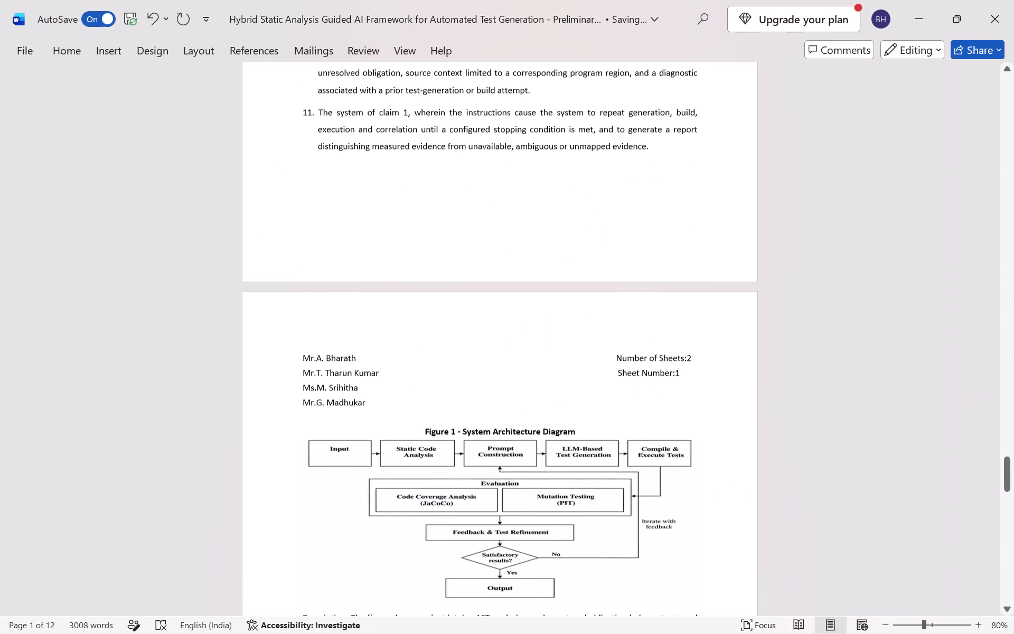
scroll(491, 557, down, 1)
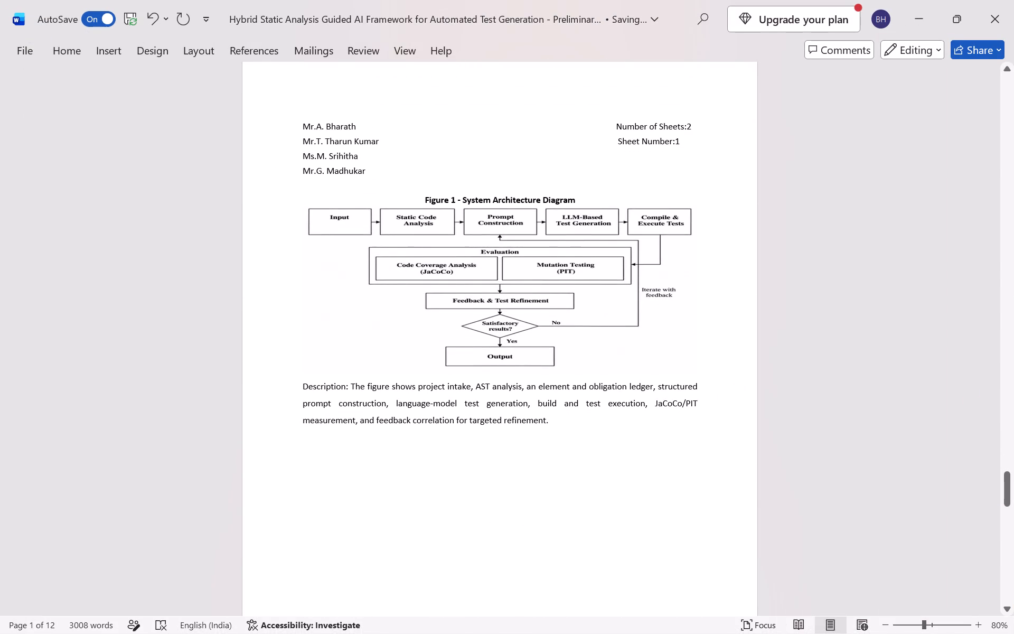
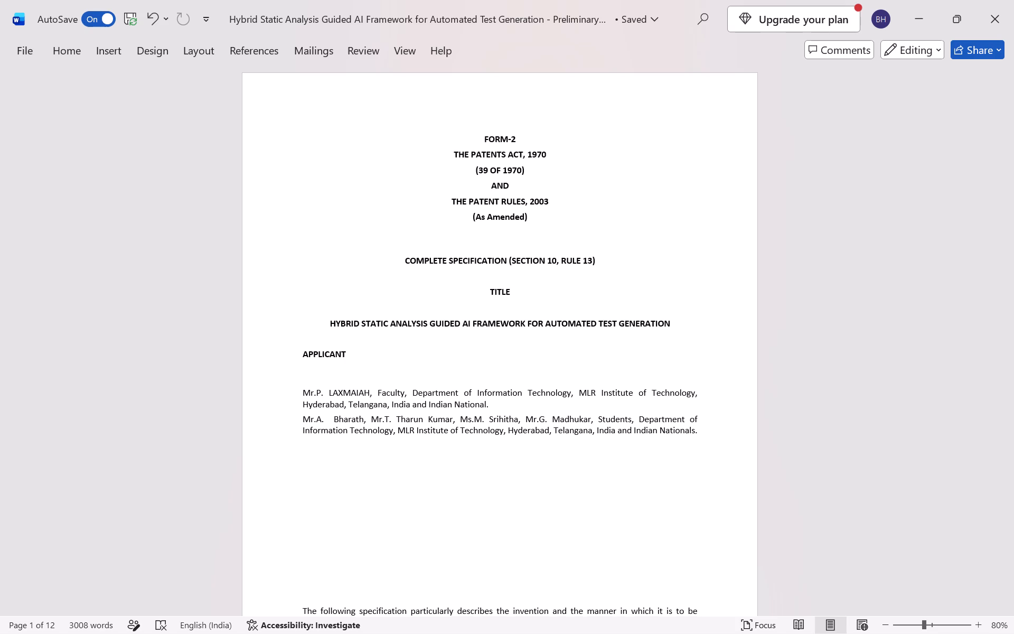
Review the Hybrid specification from the applicant page through the numbered detailed-description sections, checking page layout and remaining proofing flags.
scroll(528, 258, down, 1)
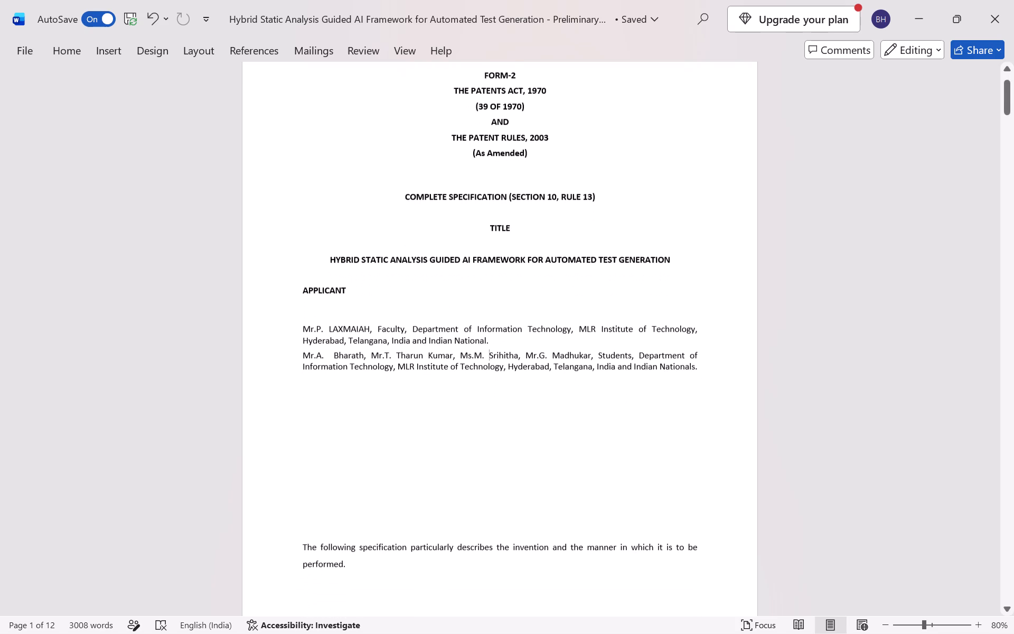
scroll(528, 258, down, 2)
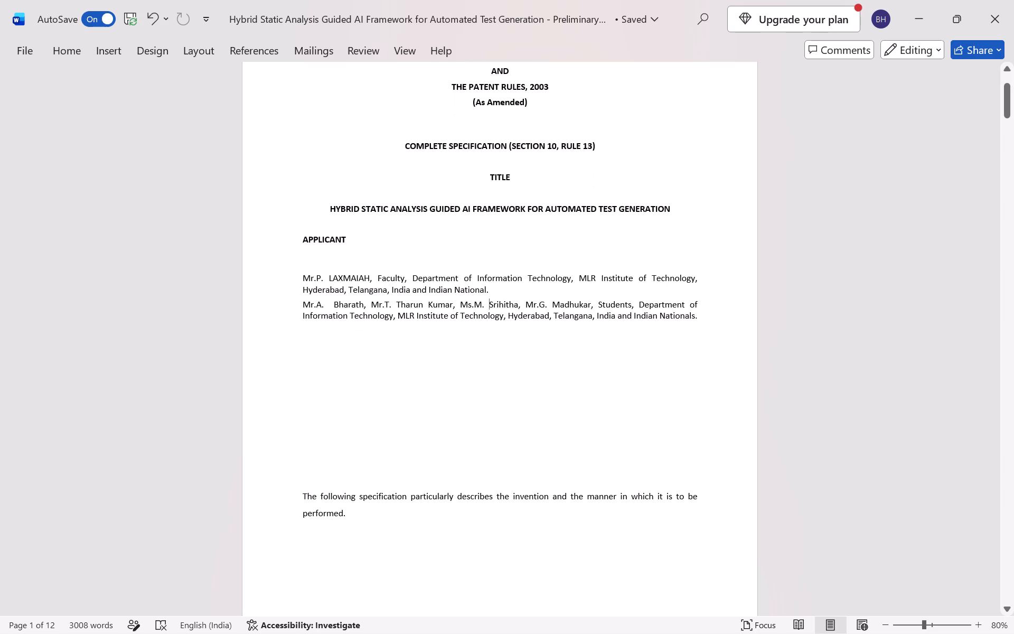
scroll(528, 258, down, 7)
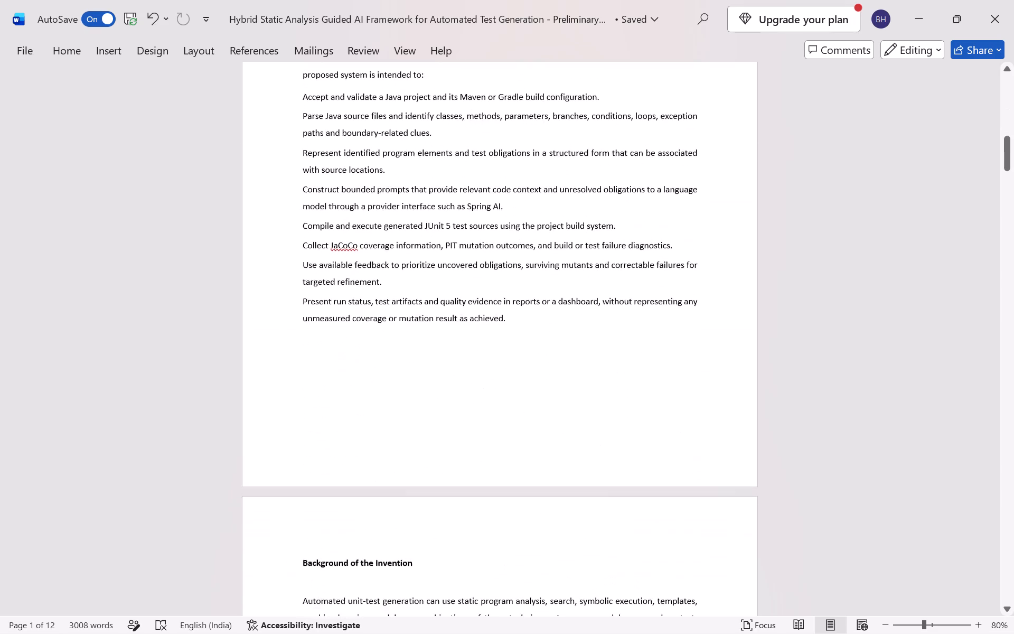
scroll(528, 258, down, 4)
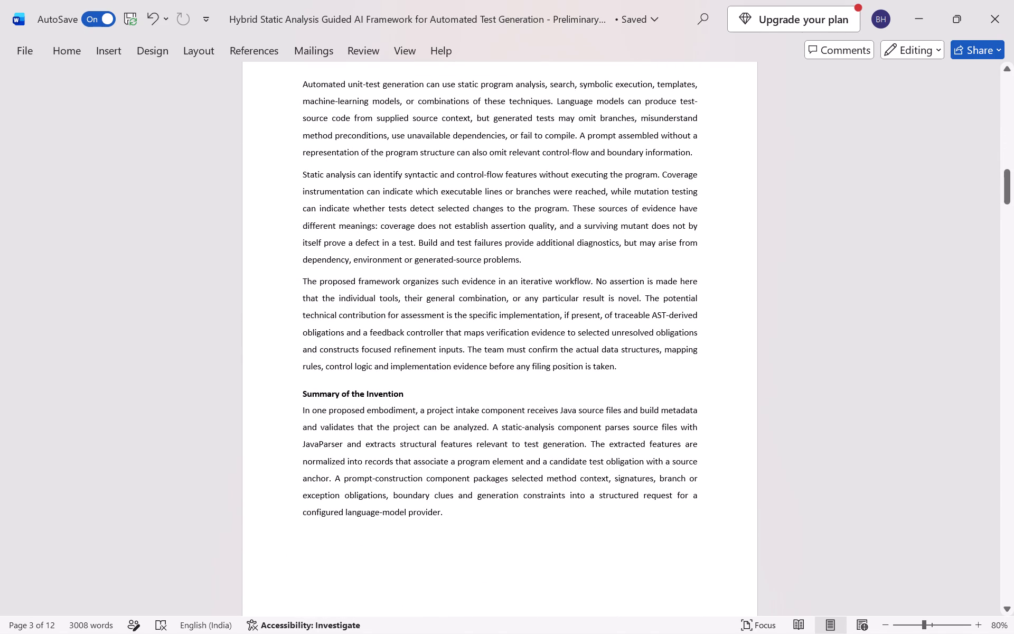
scroll(528, 258, down, 6)
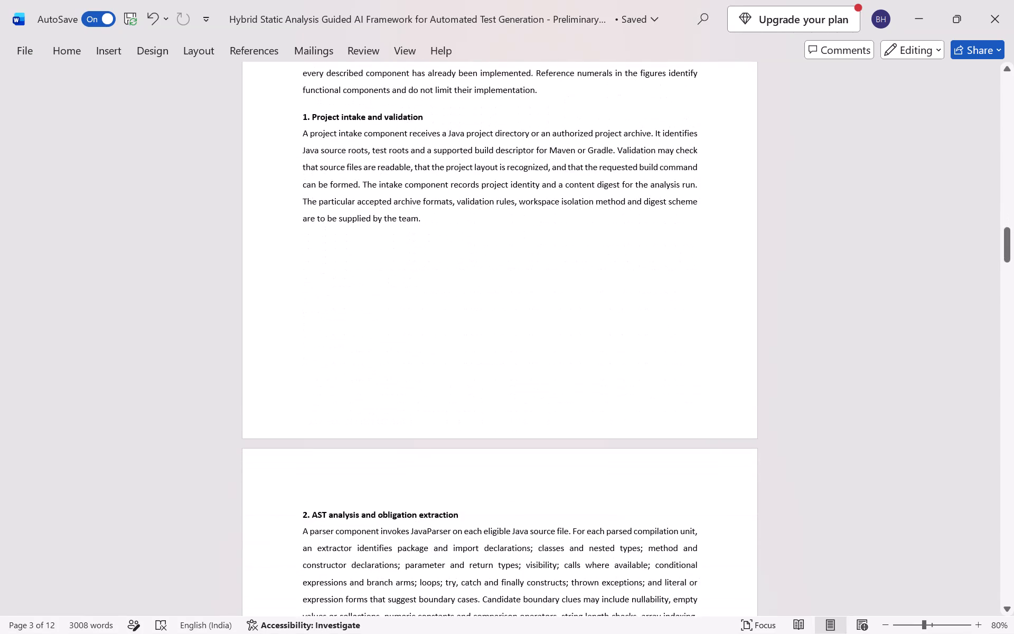
scroll(528, 258, down, 2)
right_click(528, 258)
scroll(528, 258, down, 3)
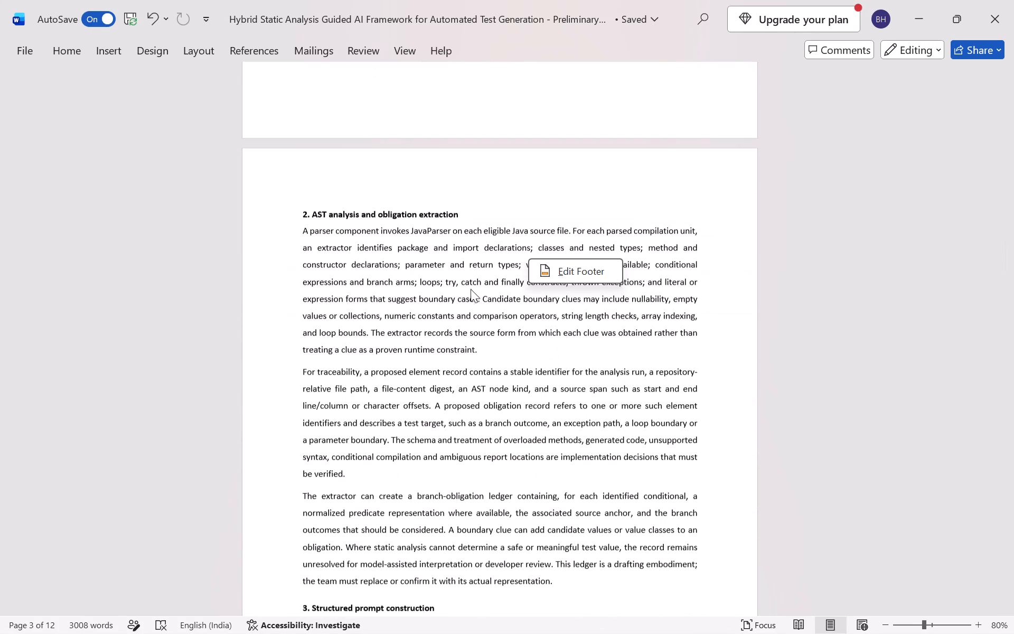
scroll(459, 308, down, 4)
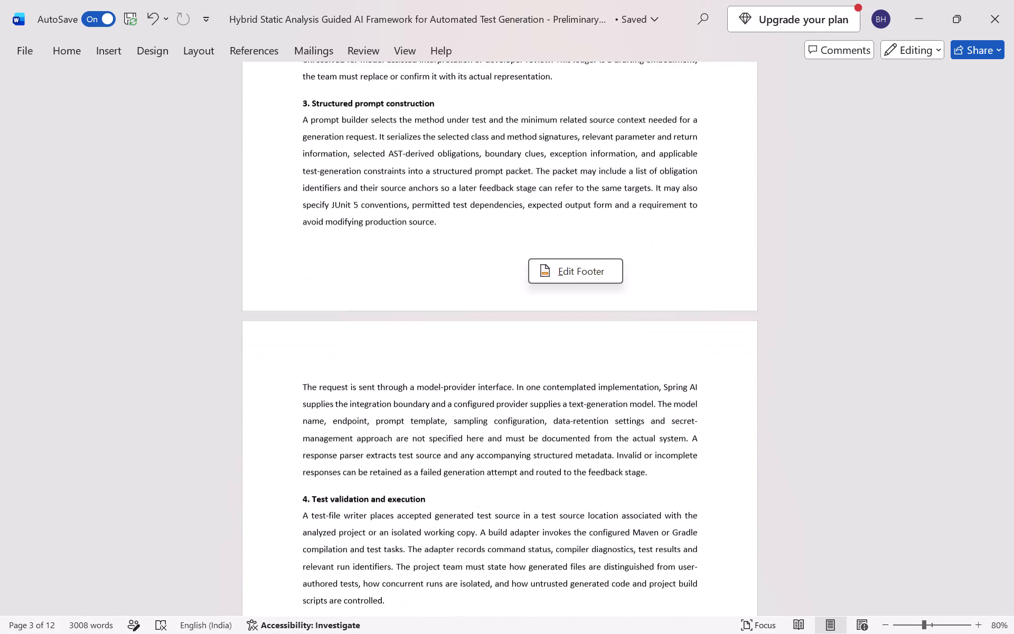
scroll(459, 308, down, 7)
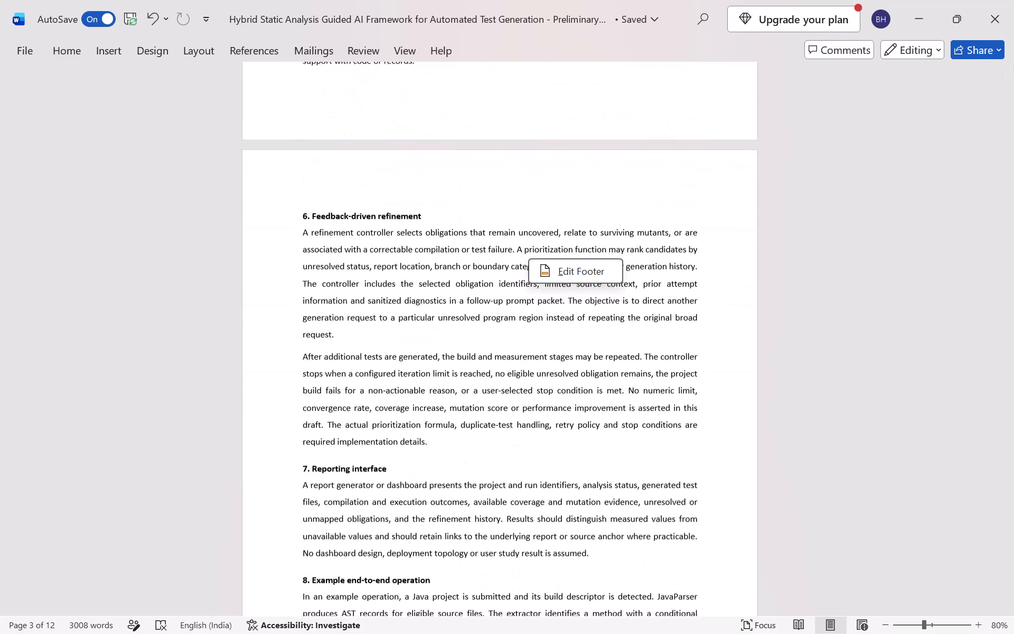